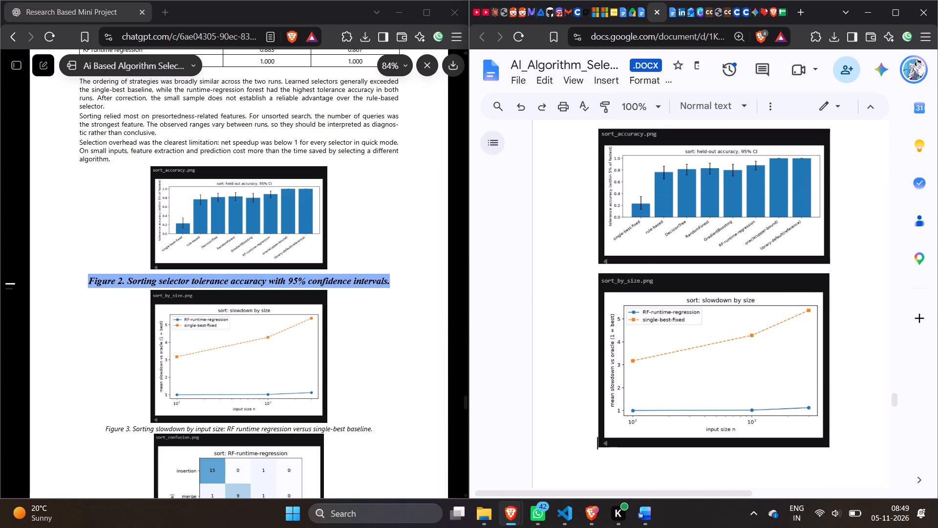
pyautogui.press('Return')
pyautogui.press('Up')
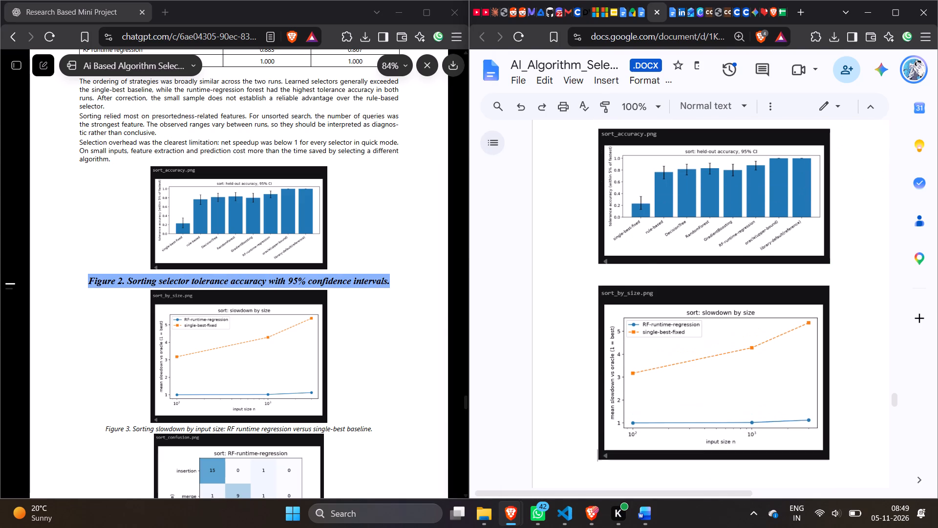
pyautogui.press('Up')
pyautogui.press('Down')
pyautogui.hotkey('ctrl', 'v')
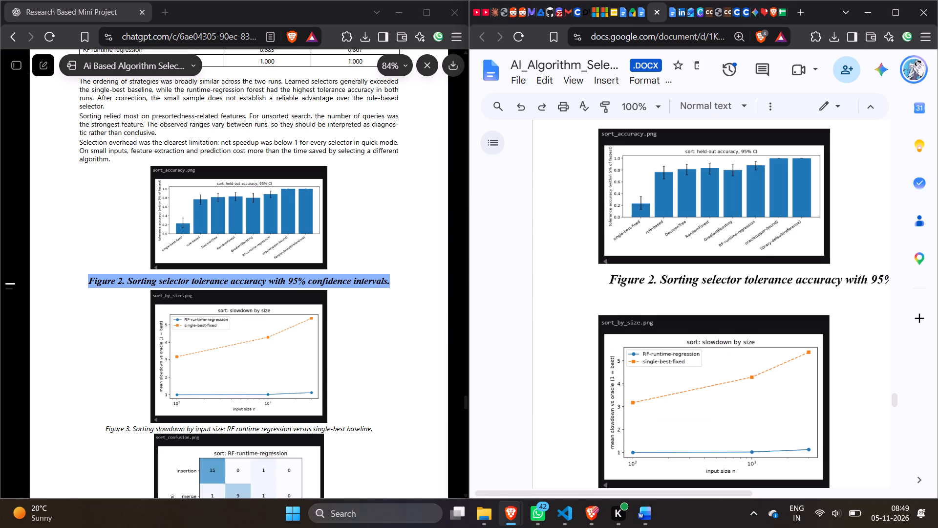
# Copy the preview's caption "Figure 3. Sorting slowdown by input size: RF runtime regression versus single-best baseline." below the sort_by_size.png chart in Google Docs.
pyautogui.press('Down')
pyautogui.press('Down')
pyautogui.press('Up')
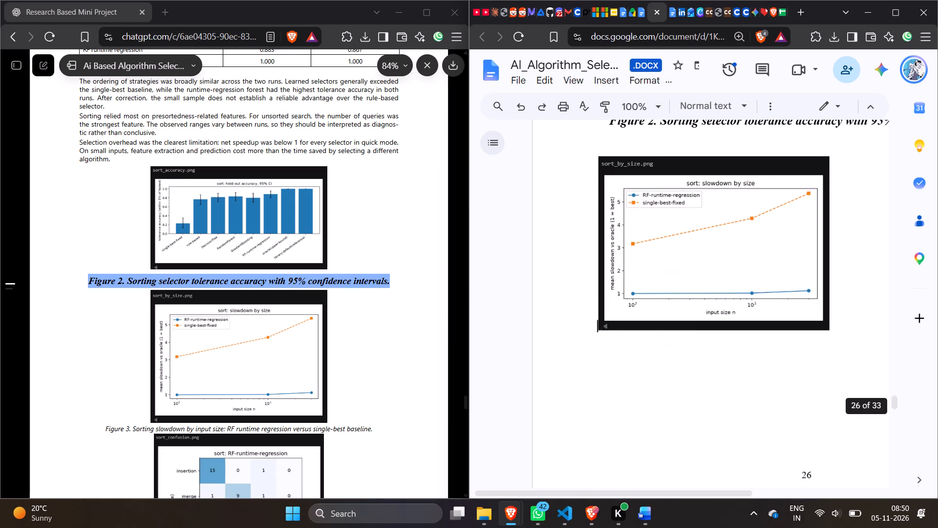
pyautogui.press('Down')
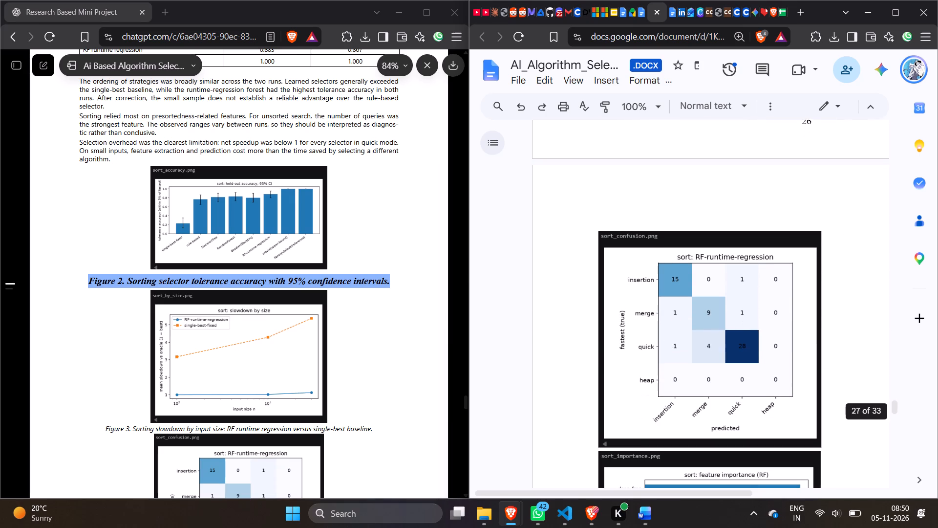
pyautogui.press('Return')
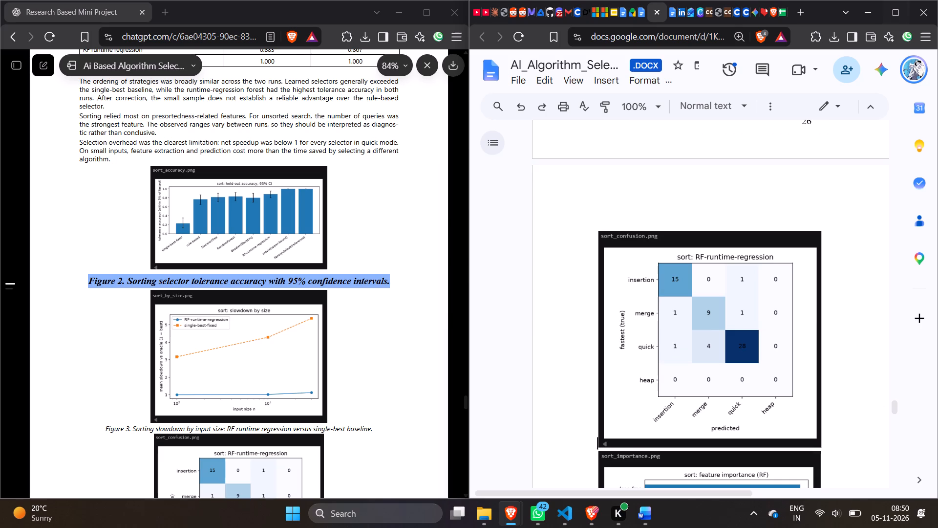
pyautogui.scroll(3, 746, 257)
pyautogui.click(842, 158)
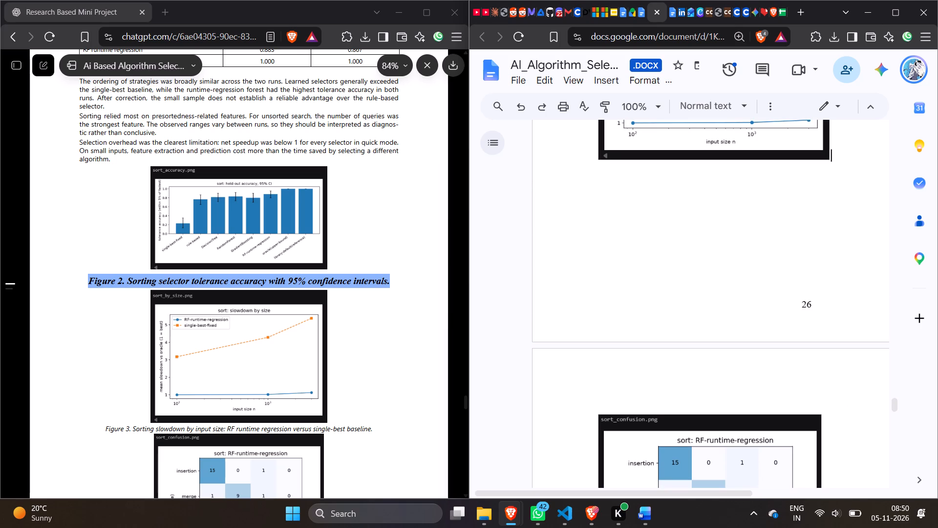
pyautogui.tripleClick(284, 427)
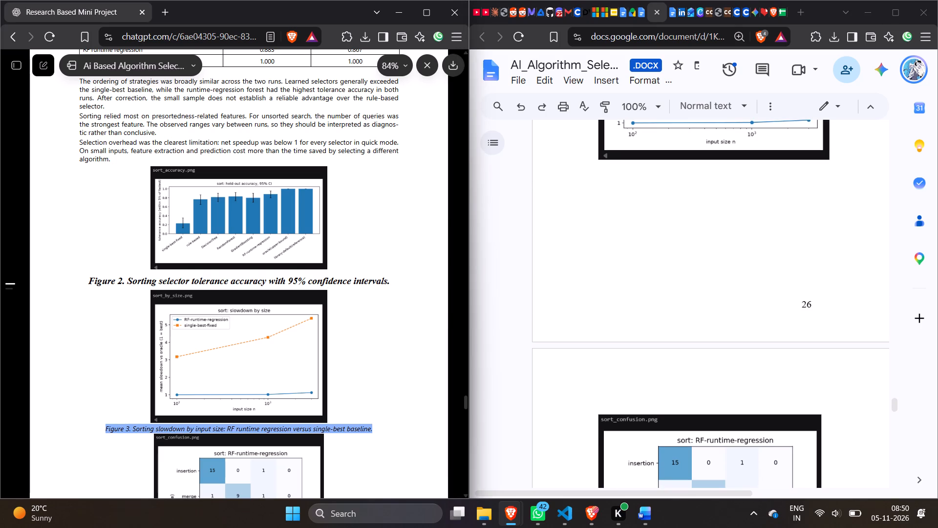
pyautogui.hotkey('ctrl', 'c')
pyautogui.click(842, 157)
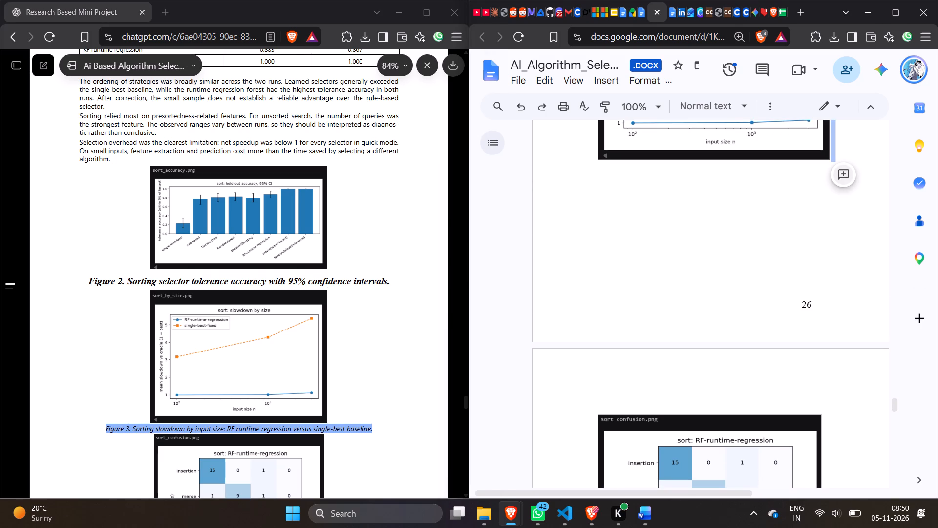
pyautogui.press('Right')
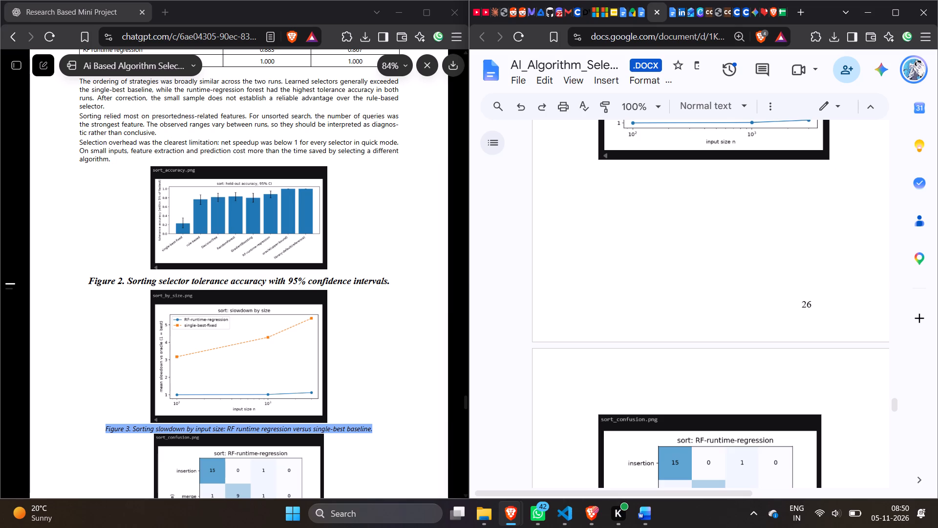
pyautogui.hotkey('ctrl', 'v')
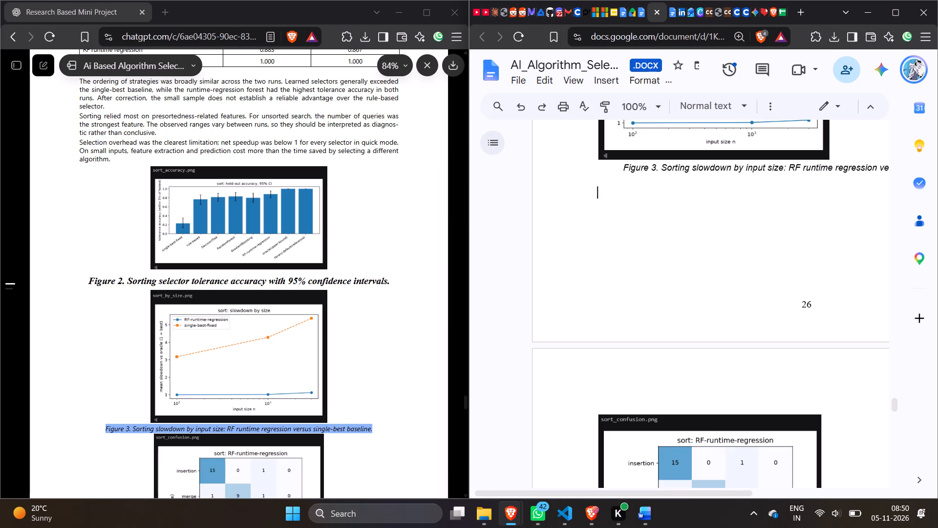
# Copy the preview's caption "Figure 4. Sorting confusion matrix for the RF runtime-regression selector." to a new line below the sort_confusion.png image in Google Docs.
pyautogui.scroll(-3, 665, 228)
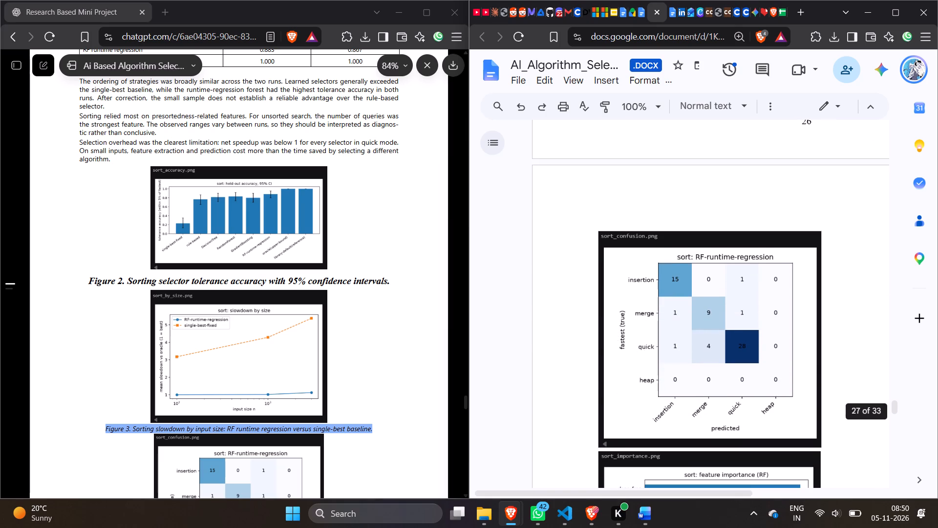
pyautogui.scroll(-5, 322, 366)
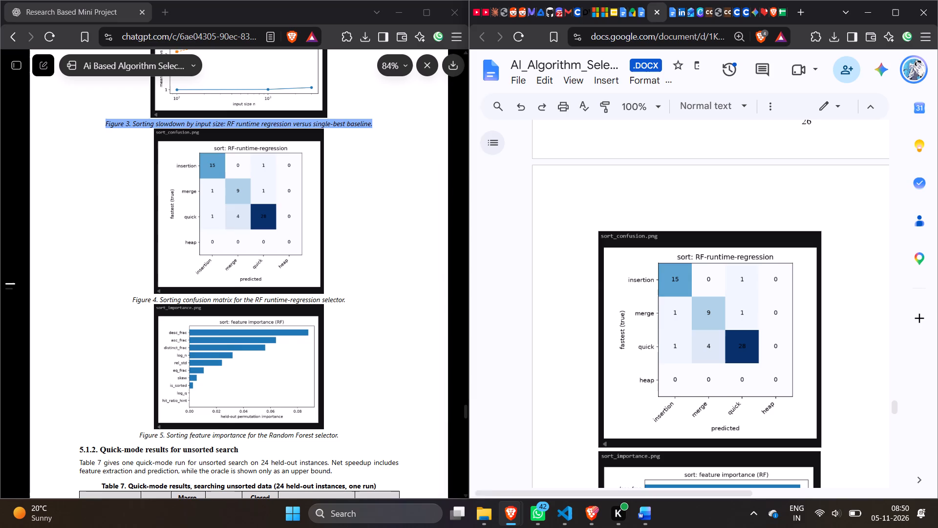
pyautogui.tripleClick(216, 295)
pyautogui.hotkey('ctrl', 'c')
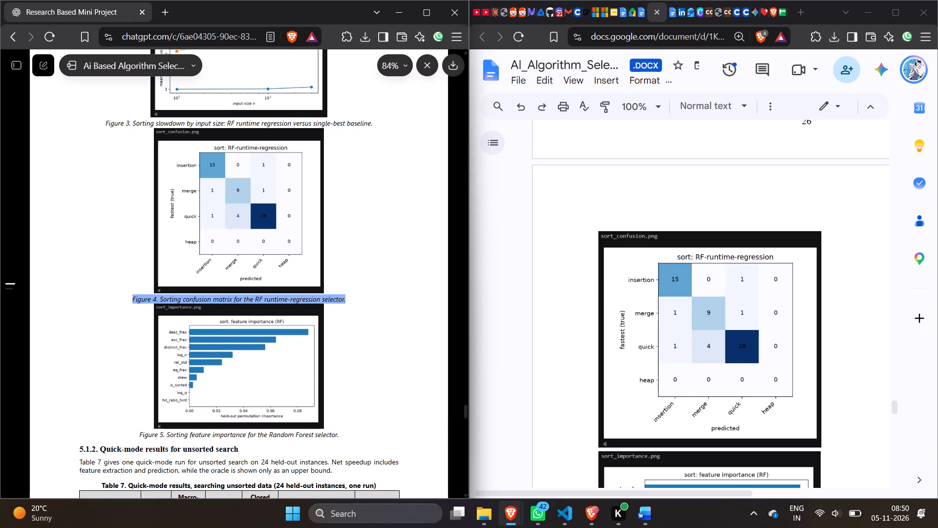
pyautogui.click(831, 434)
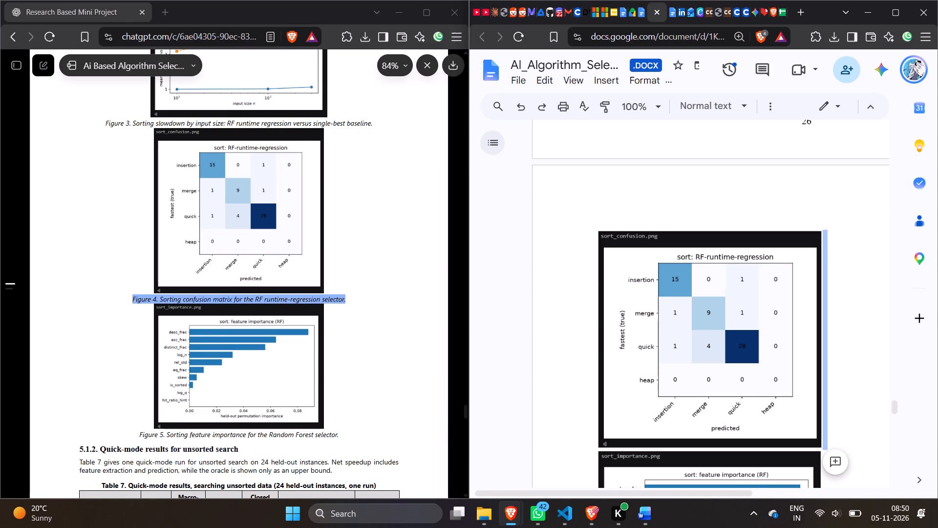
pyautogui.press('Right')
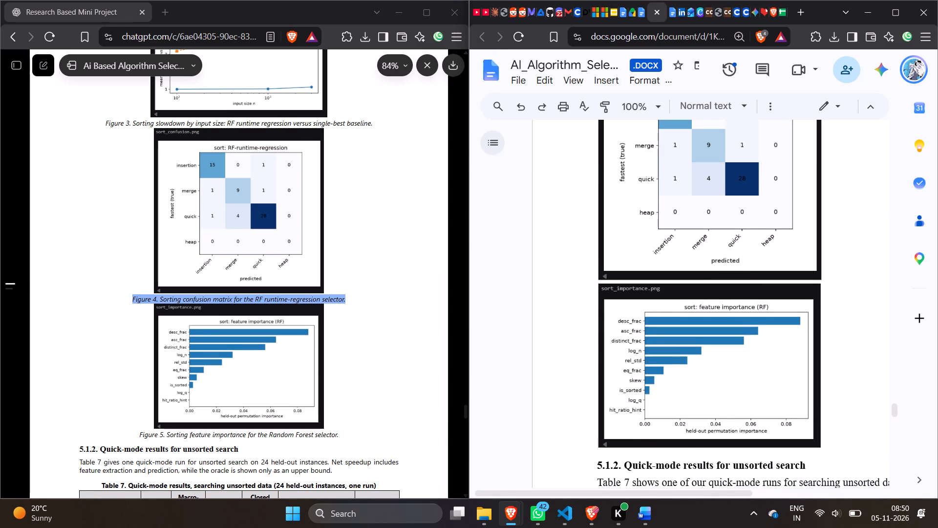
pyautogui.press('Return')
pyautogui.press('Up')
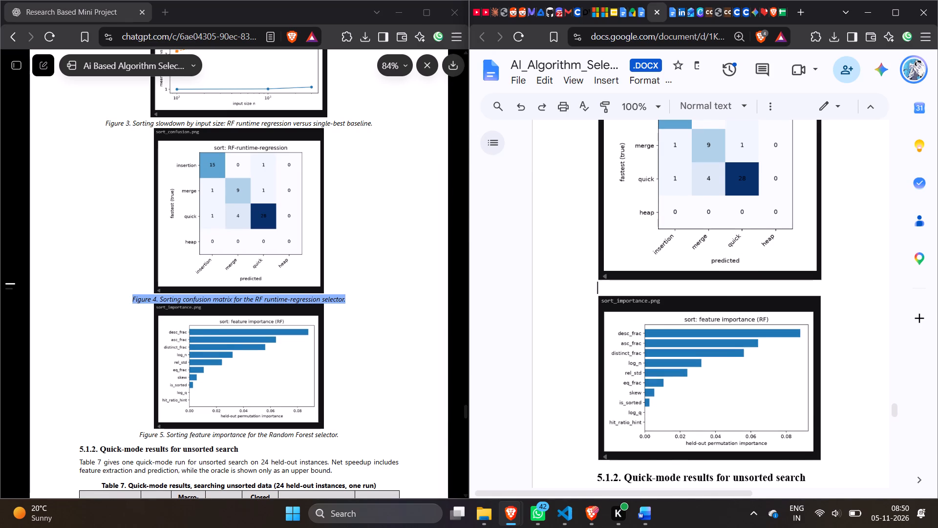
pyautogui.hotkey('ctrl', 'v')
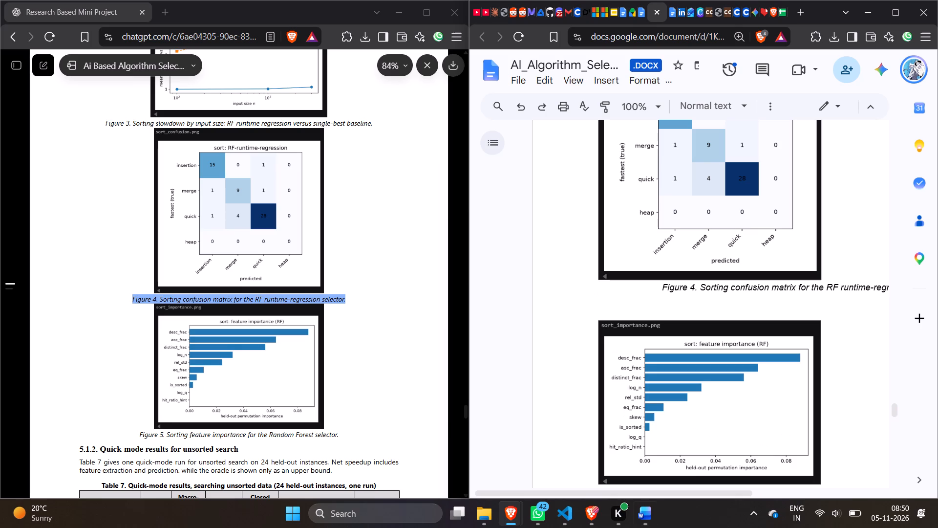
# Copy the preview's caption "Figure 5. Sorting feature importance for the Random Forest selector." to a new line below the sort_importance.png chart in Google Docs.
pyautogui.tripleClick(199, 433)
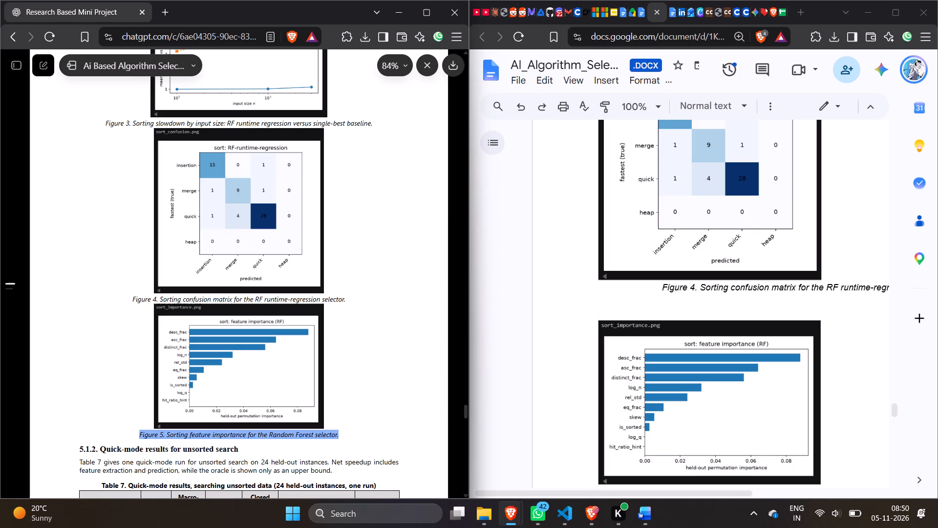
pyautogui.hotkey('ctrl', 'c')
pyautogui.scroll(-2, 635, 464)
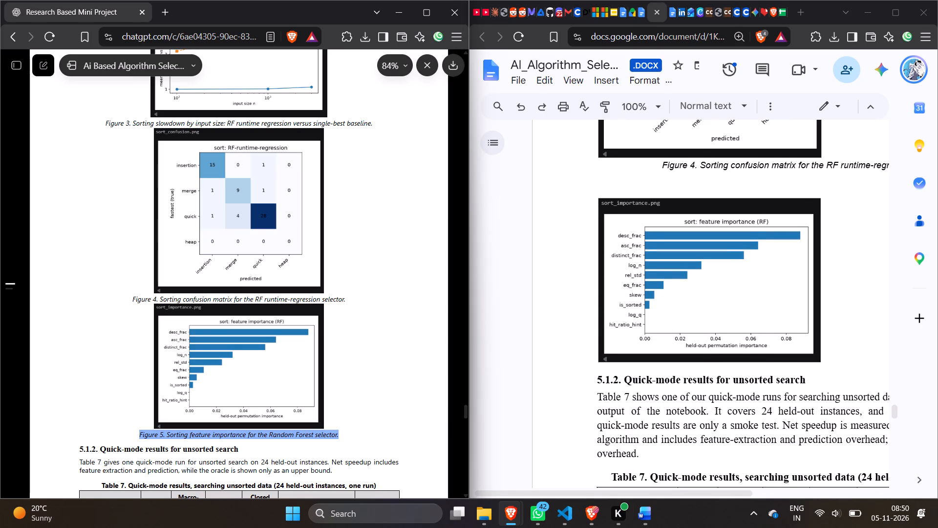
pyautogui.click(830, 352)
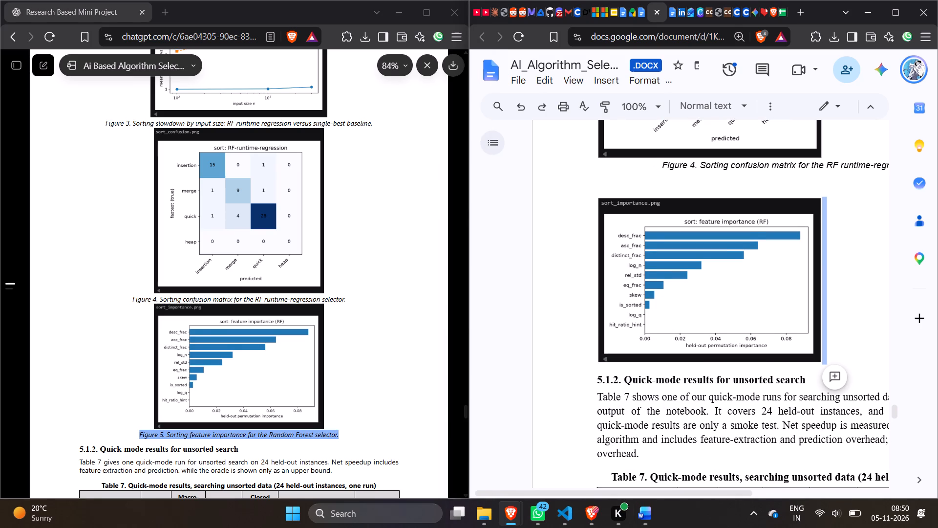
pyautogui.press('Return')
pyautogui.hotkey('ctrl', 'v')
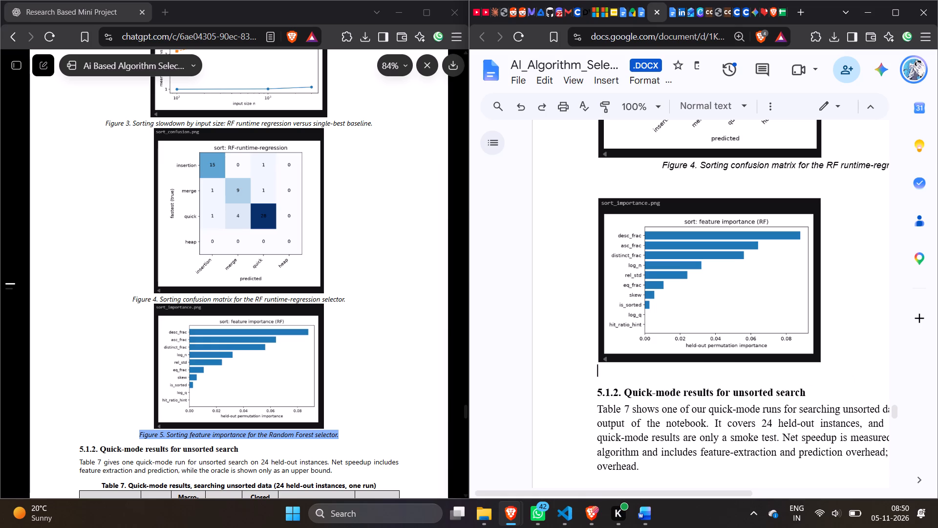
# Copy the preview's caption "Figure 6. Unsorted-search selector tolerance accuracy with 95% confidence intervals." to a new line below search_unsorted_accuracy.png in Google Docs.
pyautogui.scroll(-5, 804, 299)
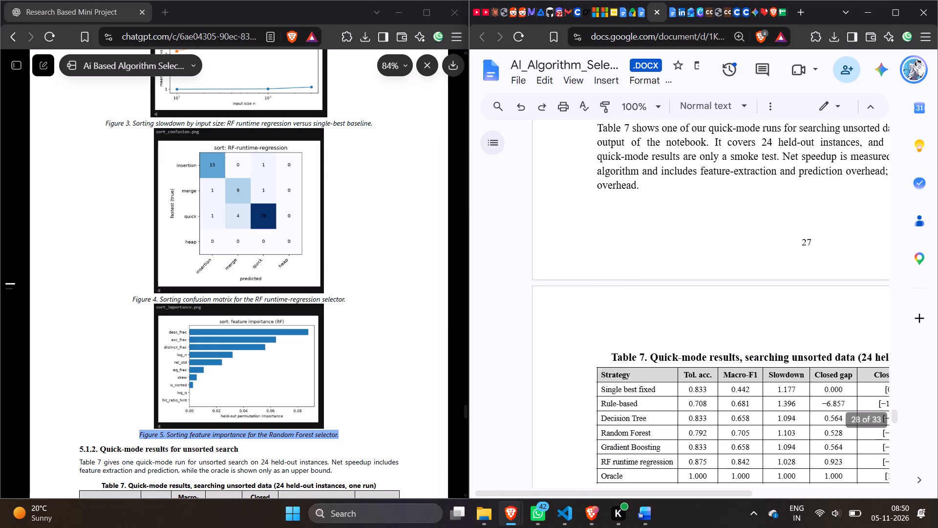
pyautogui.scroll(-8, 670, 309)
pyautogui.scroll(-3, 130, 435)
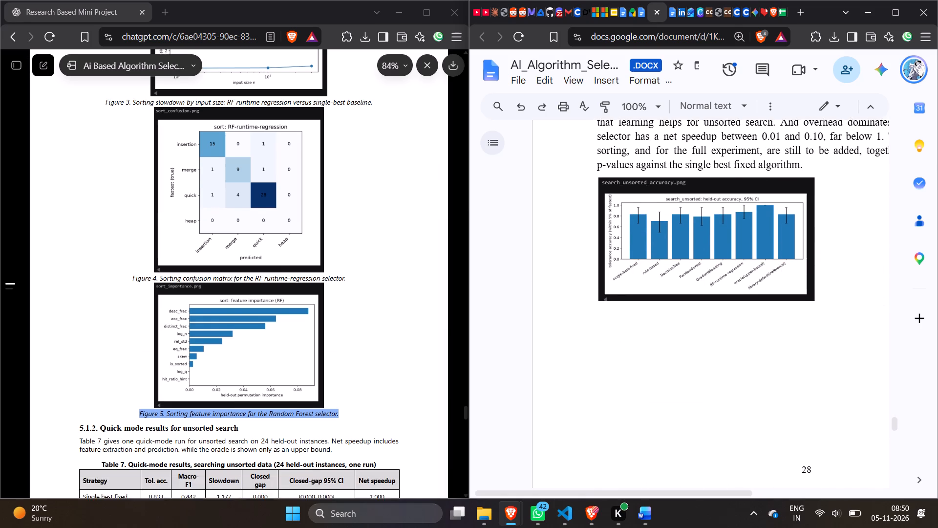
pyautogui.scroll(-3, 130, 435)
pyautogui.tripleClick(234, 389)
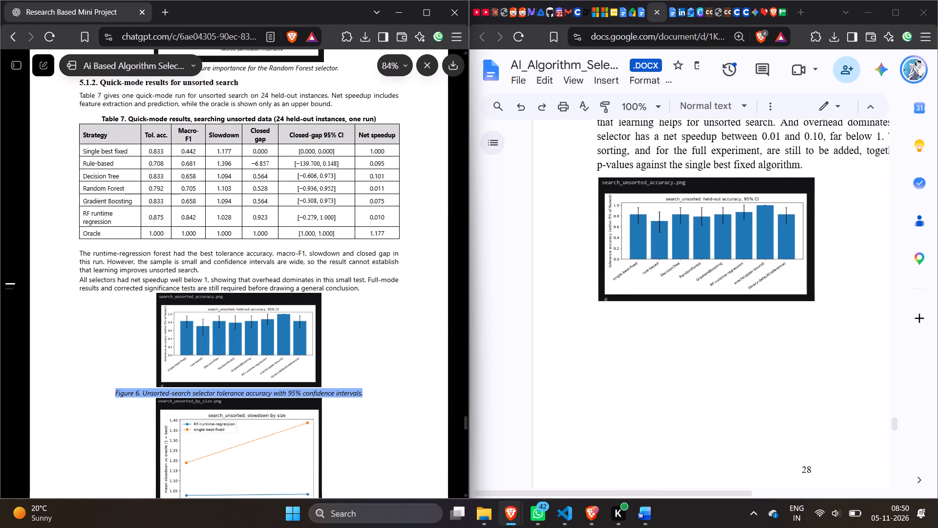
pyautogui.hotkey('ctrl', 'c')
pyautogui.click(825, 282)
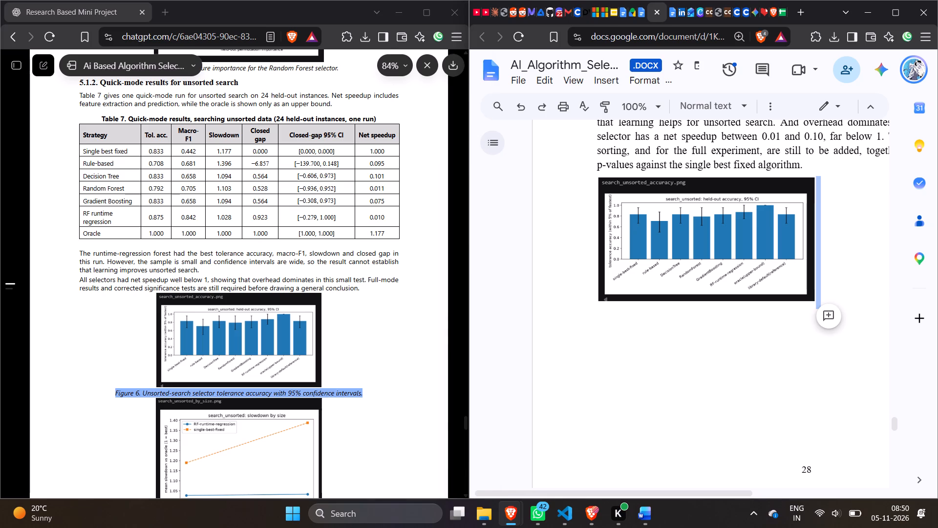
pyautogui.press('Right')
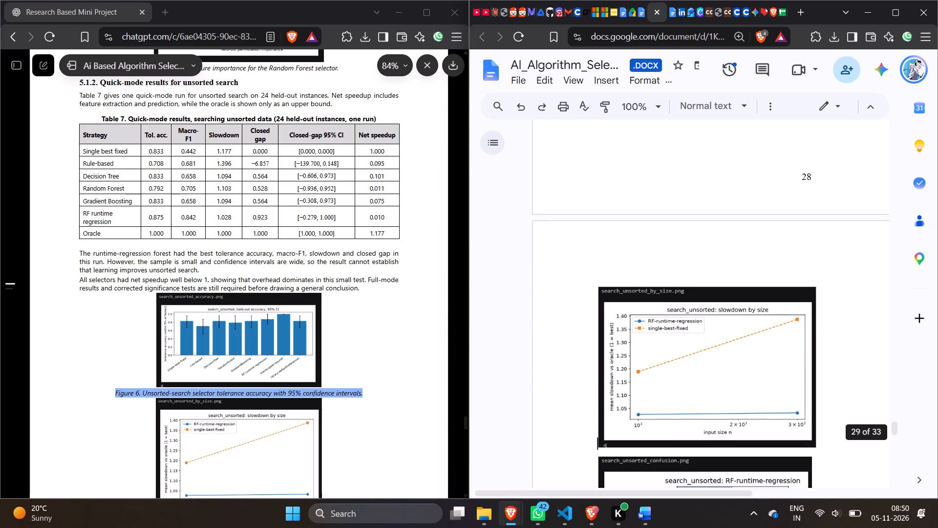
pyautogui.press('Left')
pyautogui.press('Return')
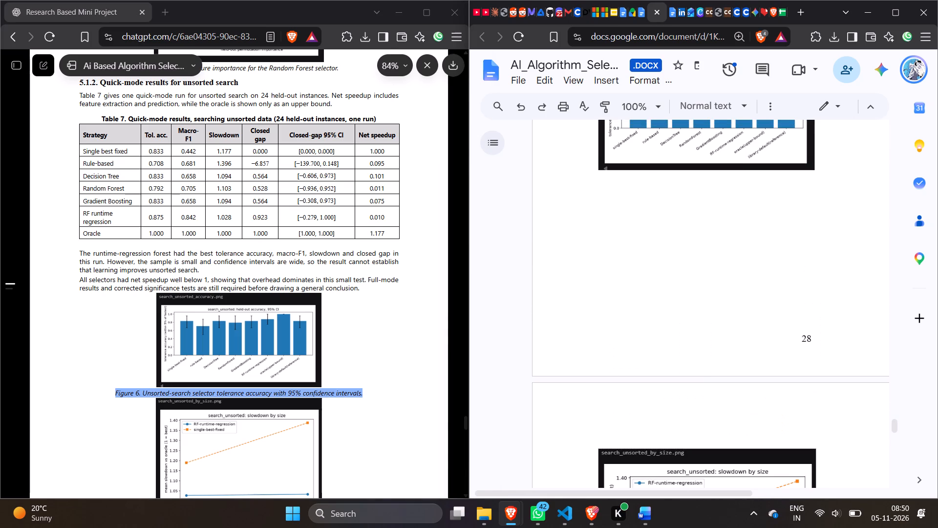
pyautogui.hotkey('ctrl', 'v')
# Copy the preview's caption "Figure 7. Unsorted-search slowdown by input size: RF runtime regression versus single-best baseline." to a new line below search_unsorted_by_size.png in Google Docs.
pyautogui.scroll(-5, 93, 352)
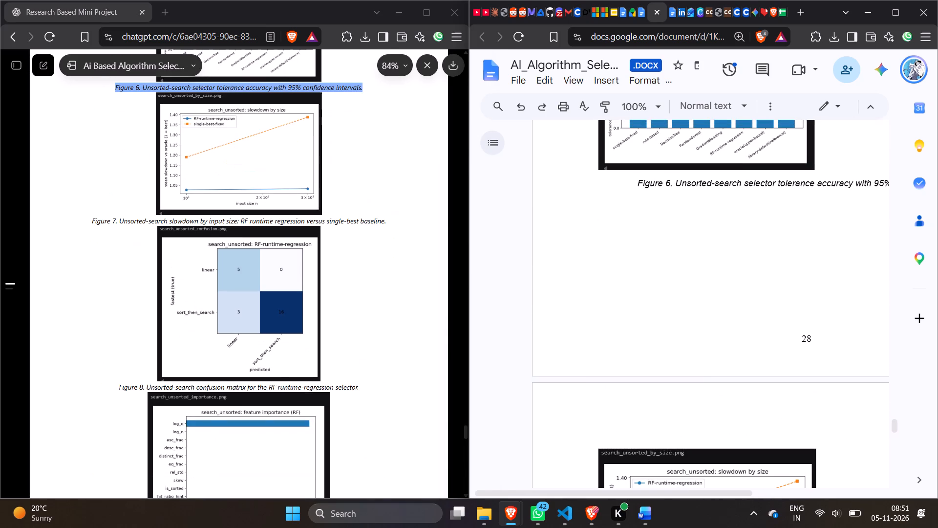
pyautogui.tripleClick(210, 221)
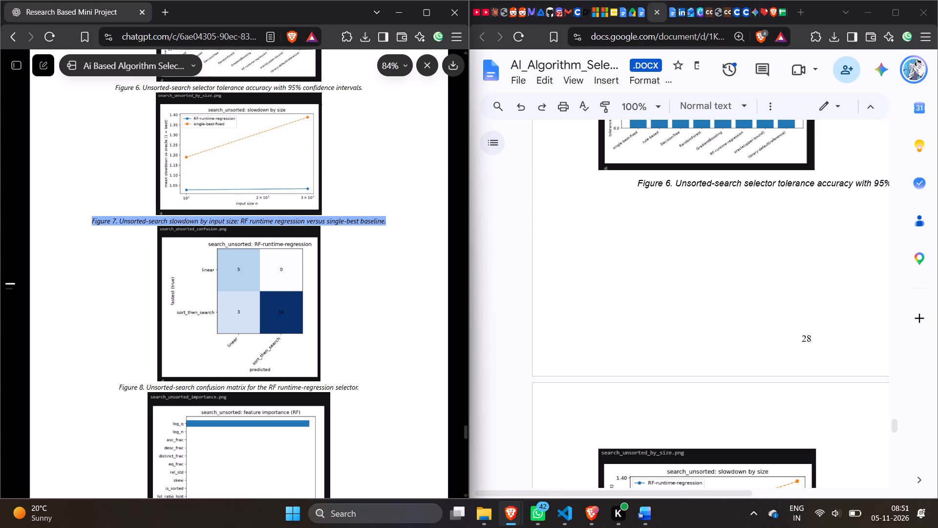
pyautogui.hotkey('ctrl', 'c')
pyautogui.scroll(-4, 639, 314)
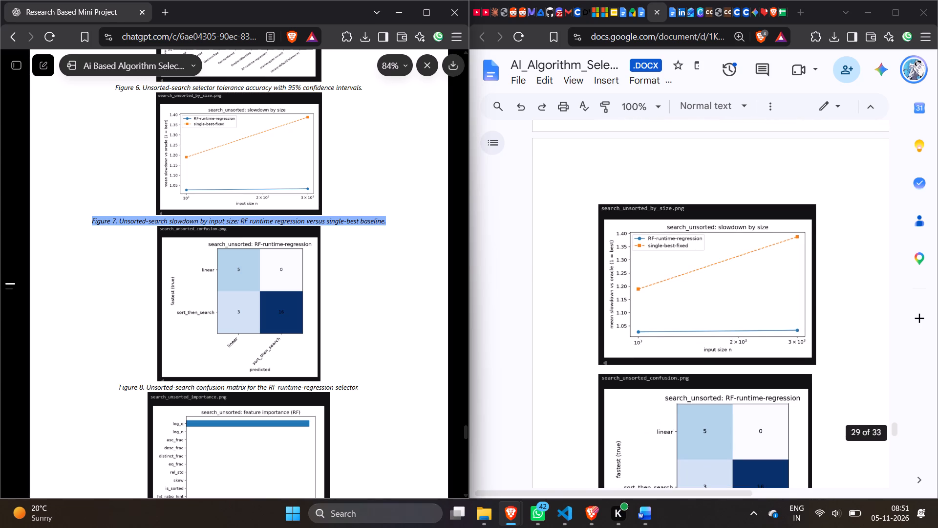
pyautogui.click(833, 355)
pyautogui.press('Right')
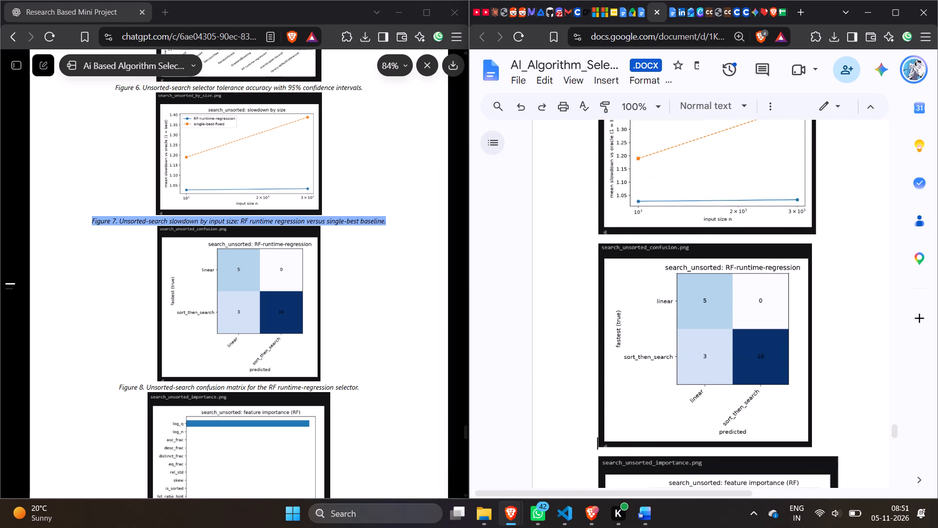
pyautogui.press('Return')
pyautogui.press('Up')
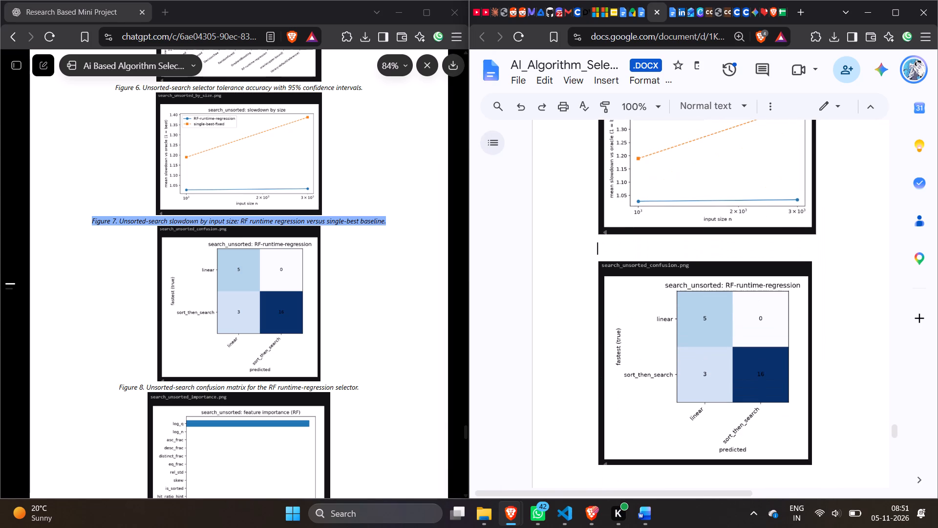
pyautogui.hotkey('ctrl', 'v')
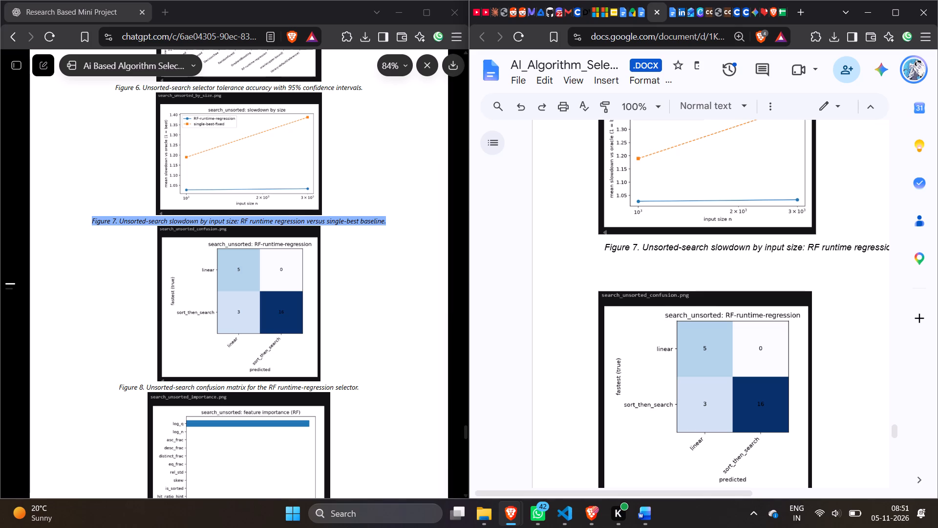
# Copy the preview's caption "Figure 8. Unsorted-search confusion matrix for the RF runtime-regression selector." to a new line below search_unsorted_confusion.png in Google Docs.
pyautogui.tripleClick(215, 385)
pyautogui.hotkey('ctrl', 'c')
pyautogui.scroll(-4, 733, 325)
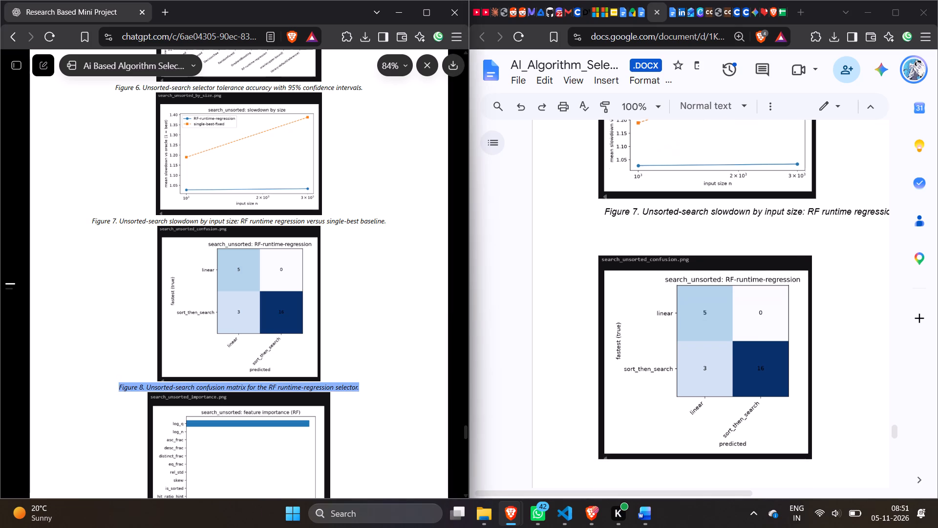
pyautogui.click(827, 235)
pyautogui.press('Right')
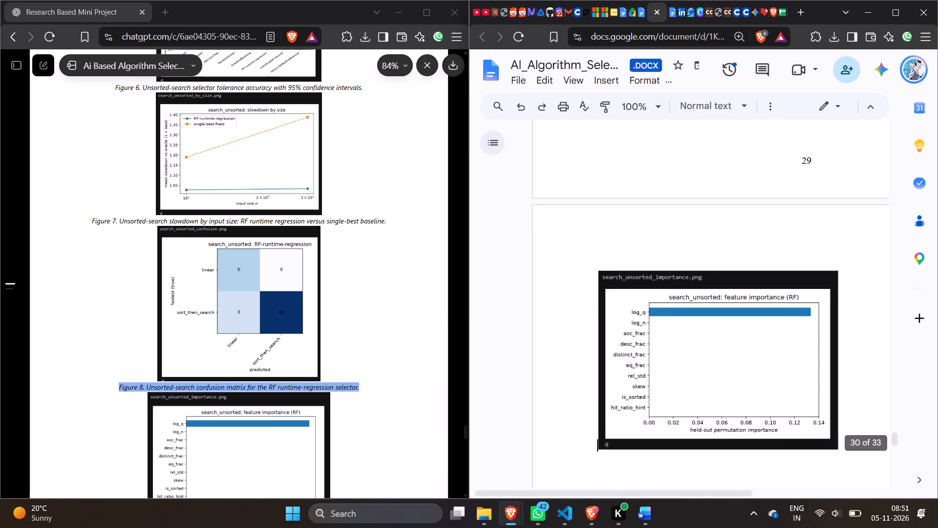
pyautogui.press('Return')
pyautogui.press('Up')
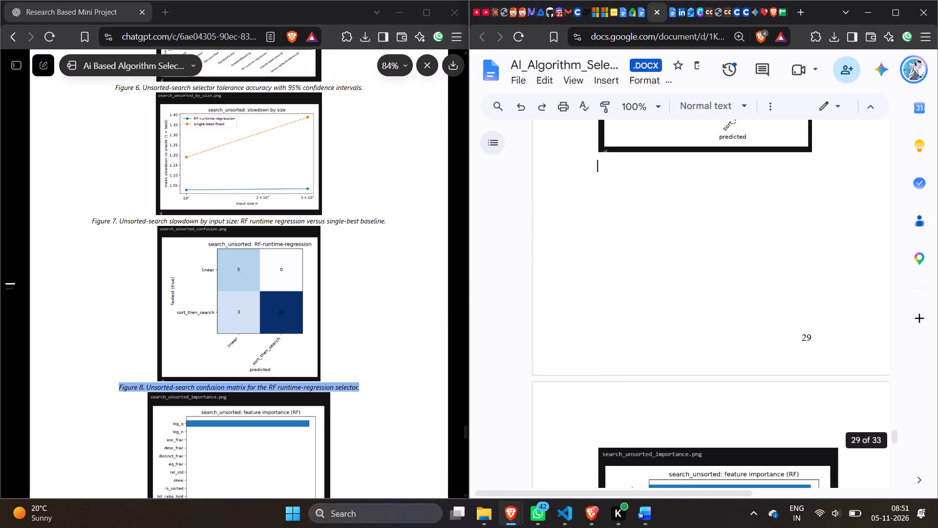
pyautogui.hotkey('ctrl', 'v')
pyautogui.scroll(-4, 284, 321)
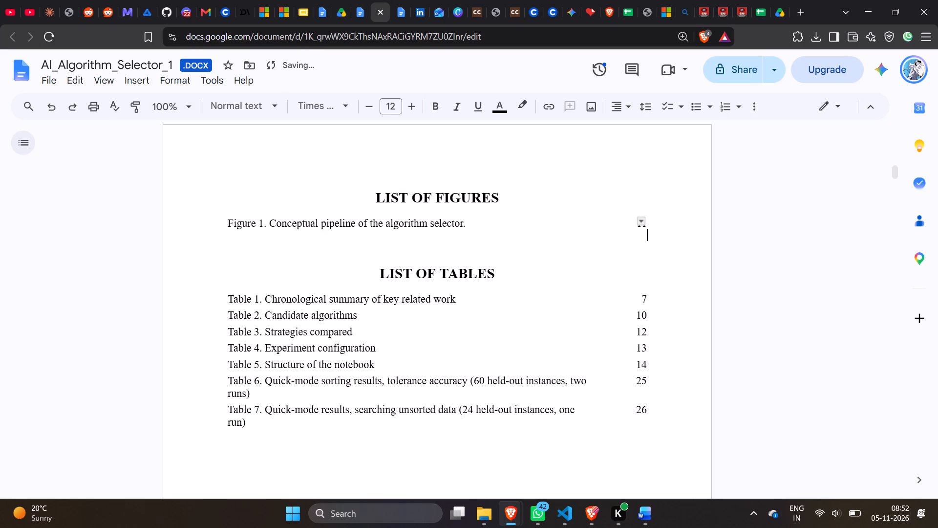
pyautogui.press('Left')
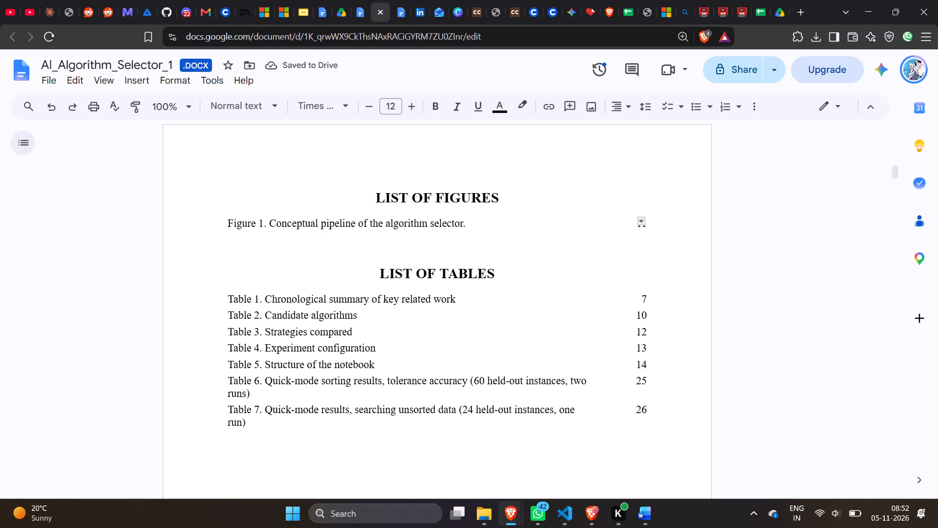
pyautogui.click(232, 238)
pyautogui.press('Down')
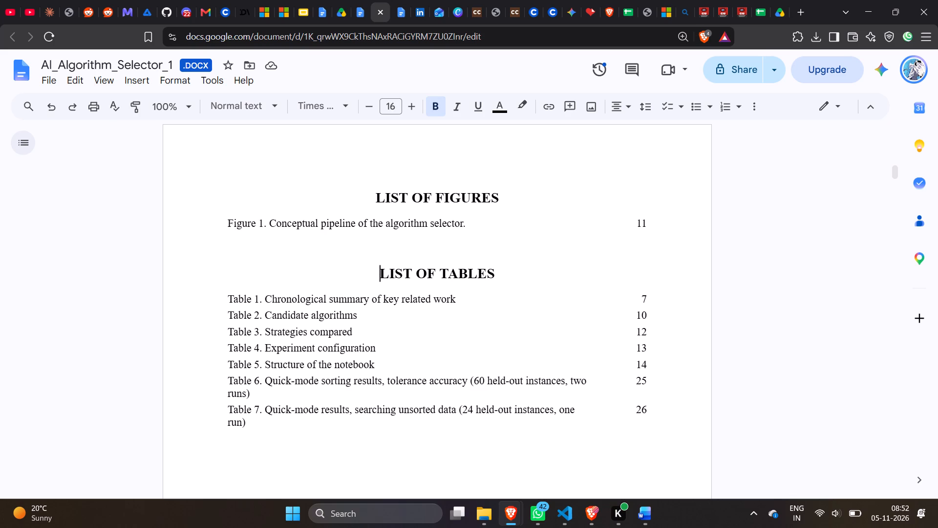
pyautogui.click(470, 224)
pyautogui.press('Return')
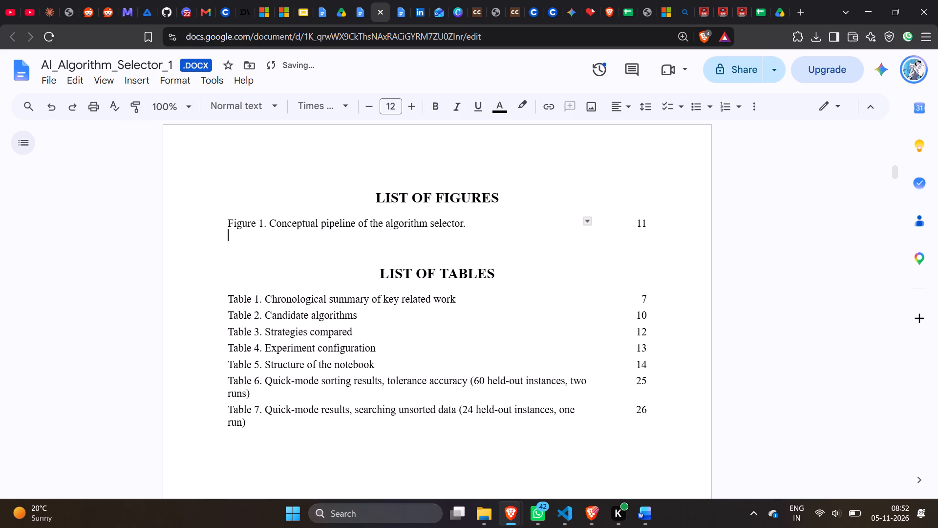
pyautogui.hotkey('ctrl', 'v')
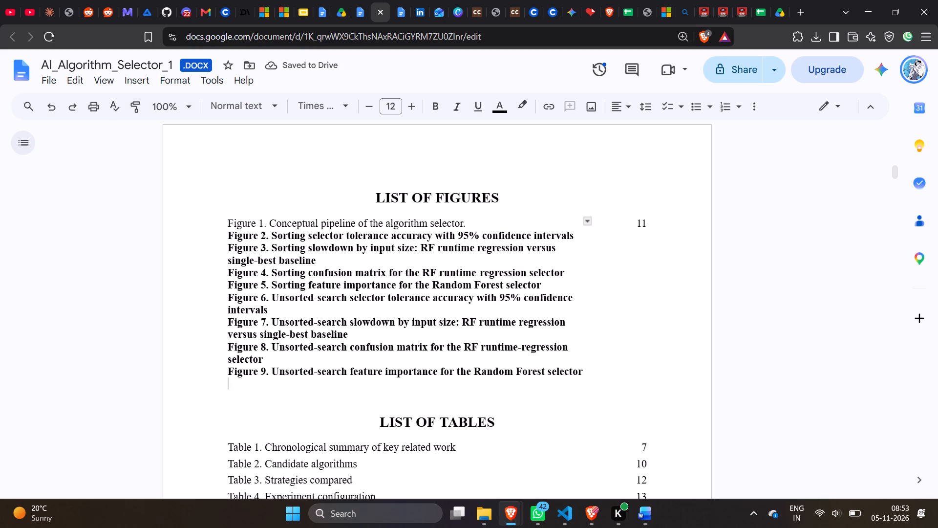
# Remove the bold formatting from the Figure 2 to Figure 9 entries in the List of Figures.
pyautogui.moveTo(590, 372); pyautogui.dragTo(214, 241)
pyautogui.hotkey('ctrl', 'b')
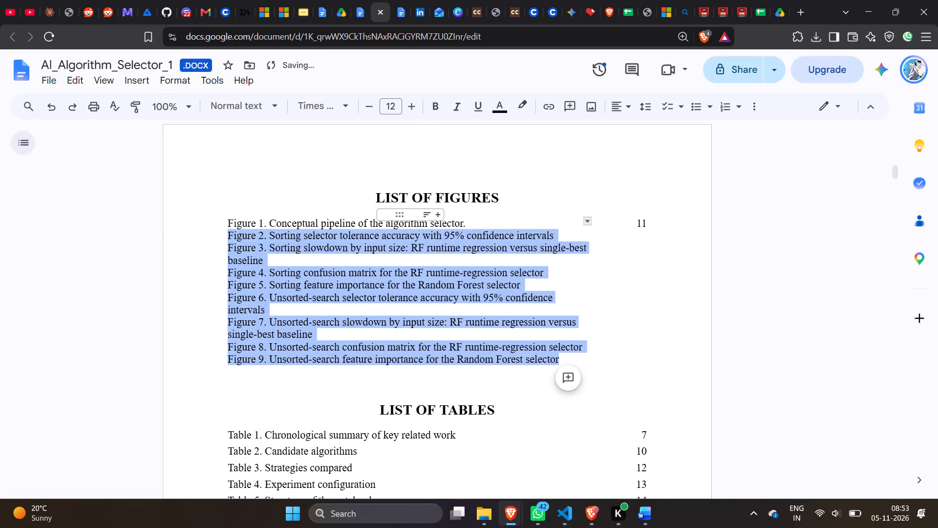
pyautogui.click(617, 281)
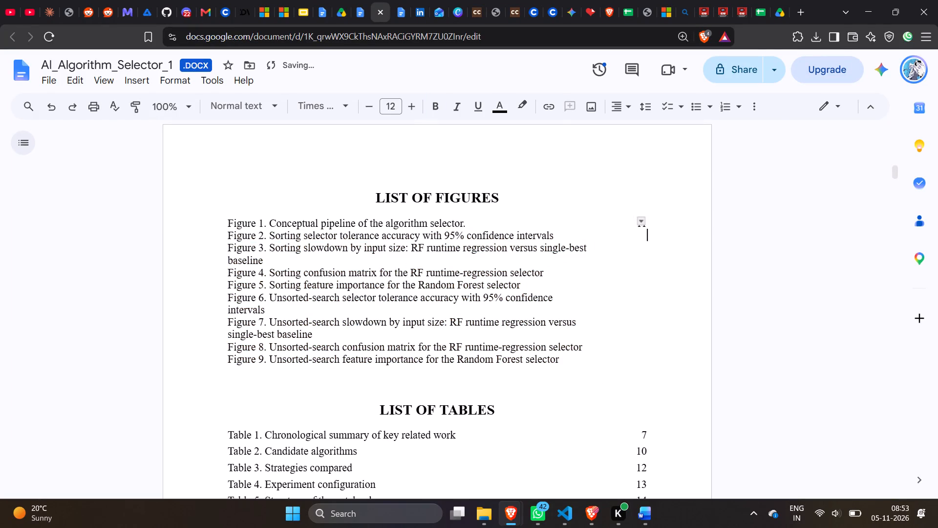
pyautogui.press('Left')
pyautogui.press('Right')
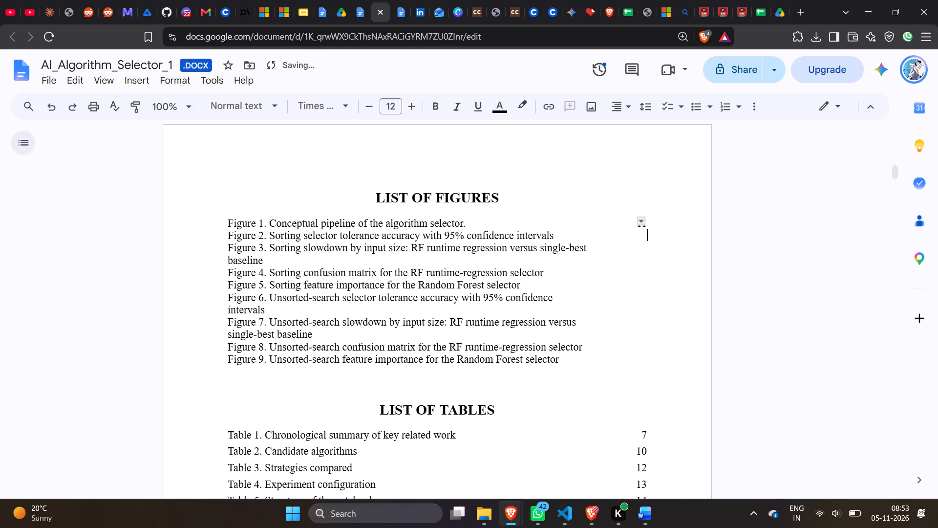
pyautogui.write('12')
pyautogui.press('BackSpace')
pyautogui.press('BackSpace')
# Reduce the font size of the three body paragraphs under section 1.1 in Chapter 1 to 11.
pyautogui.scroll(-4, 547, 396)
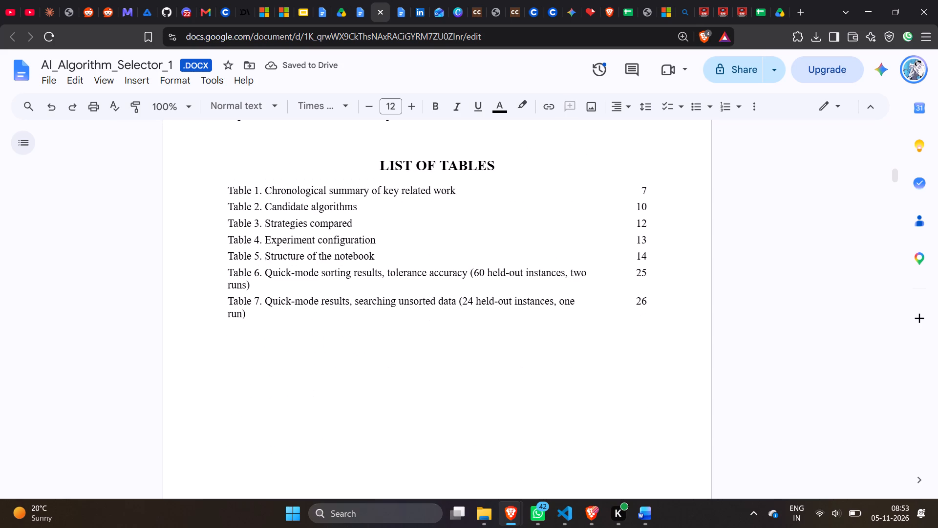
pyautogui.scroll(-3, 532, 384)
pyautogui.scroll(4, 532, 384)
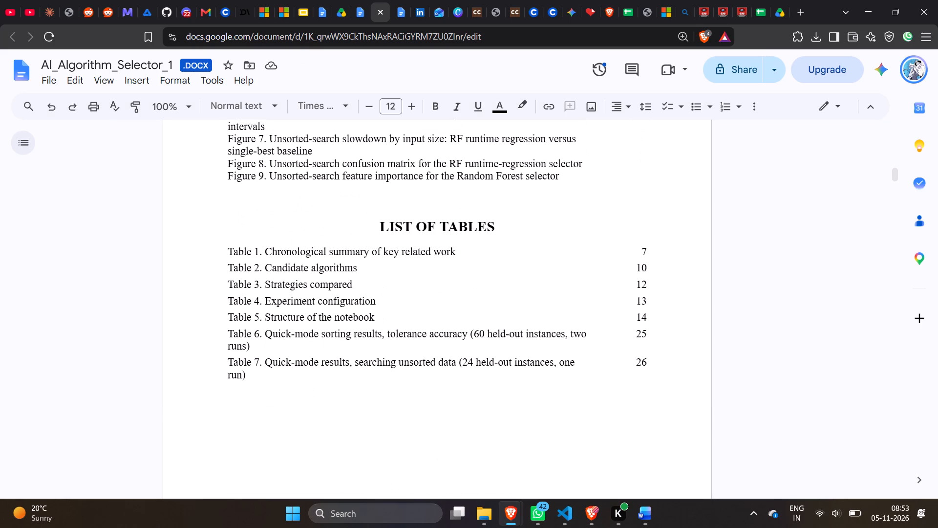
pyautogui.scroll(-8, 532, 384)
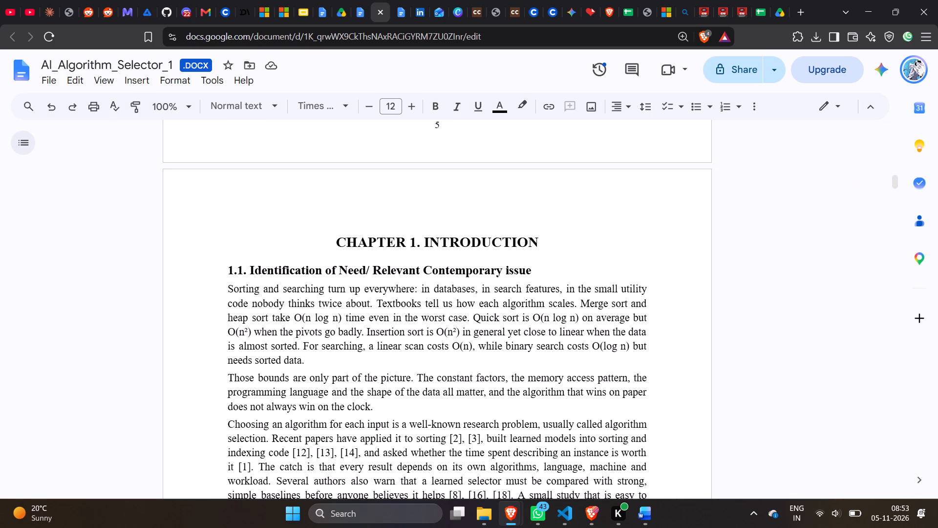
pyautogui.moveTo(209, 287); pyautogui.dragTo(373, 409)
pyautogui.scroll(-2, 373, 406)
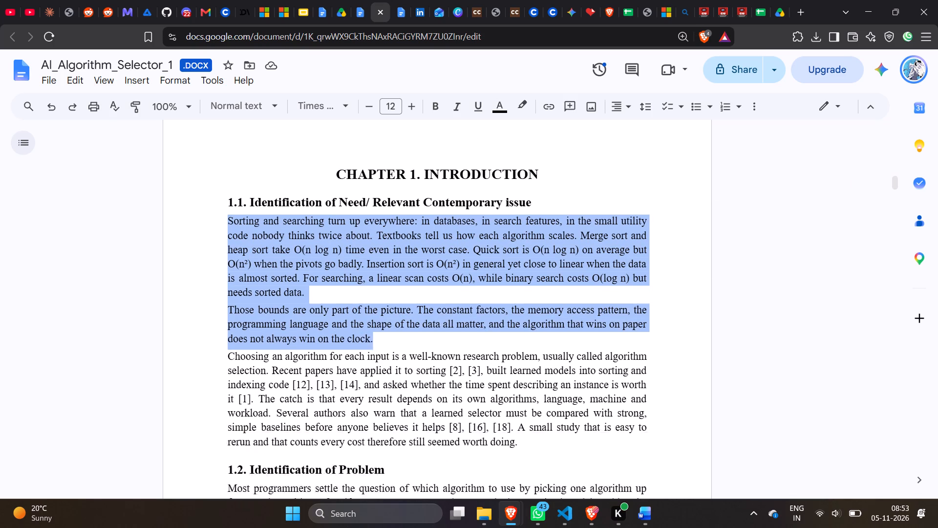
pyautogui.moveTo(373, 409); pyautogui.dragTo(529, 330)
pyautogui.scroll(-1, 375, 409)
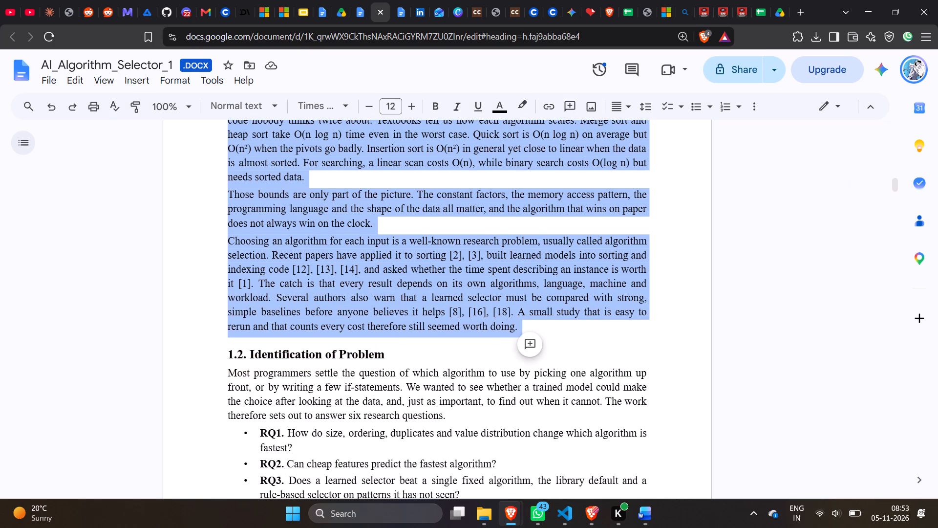
pyautogui.click(372, 104)
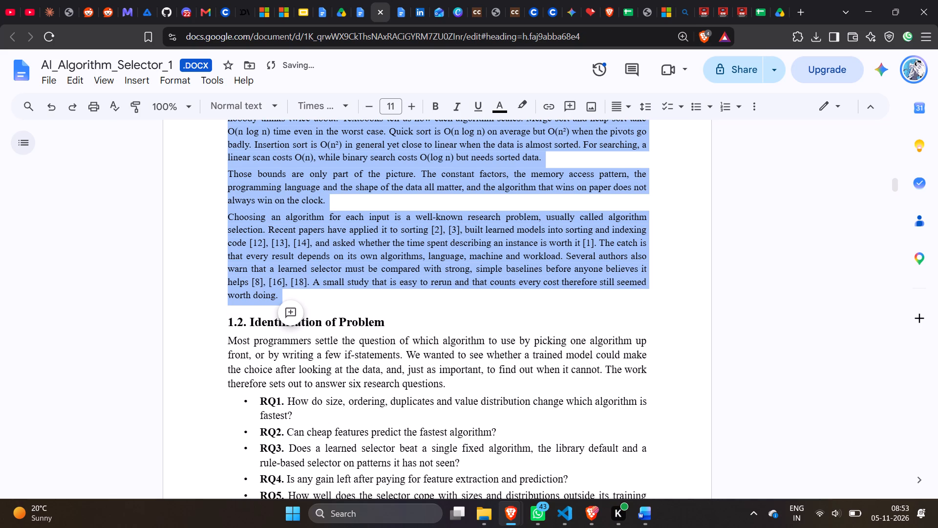
# Reduce the font size of section 1.2's paragraph and its RQ1 to RQ6 bullet list to 11.
pyautogui.scroll(-1, 492, 315)
pyautogui.moveTo(228, 278); pyautogui.dragTo(361, 368)
pyautogui.scroll(-2, 361, 368)
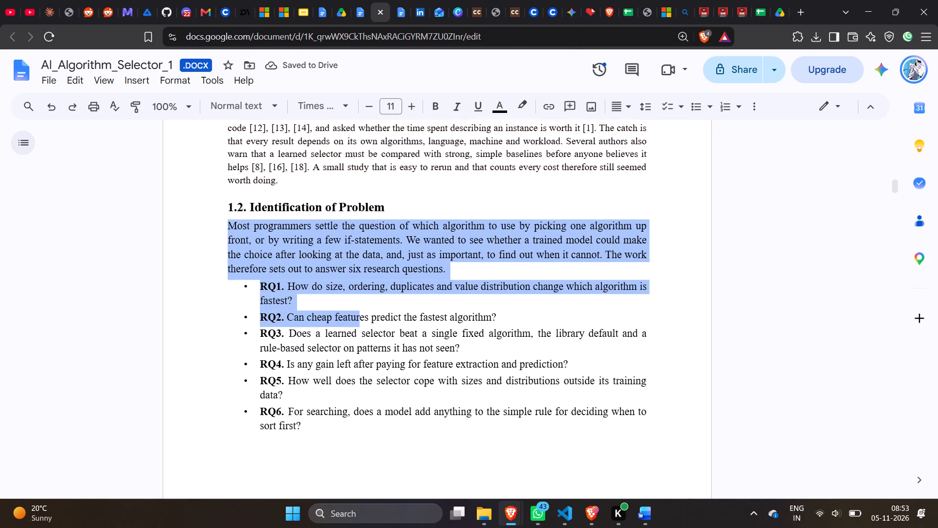
pyautogui.moveTo(361, 368); pyautogui.dragTo(344, 392)
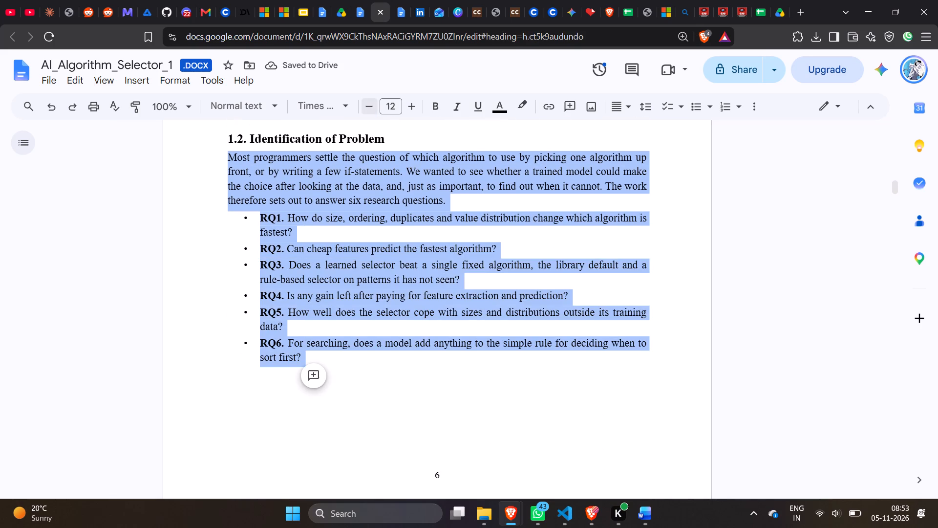
pyautogui.click(370, 104)
pyautogui.click(438, 372)
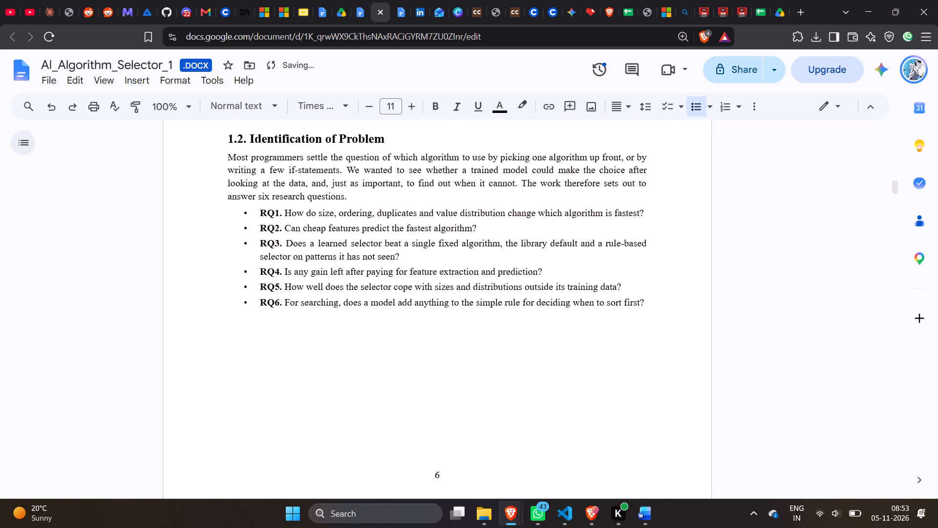
# Reduce the font size of the two paragraphs above Table 1 in section 2.1 to 11.
pyautogui.scroll(-6, 463, 301)
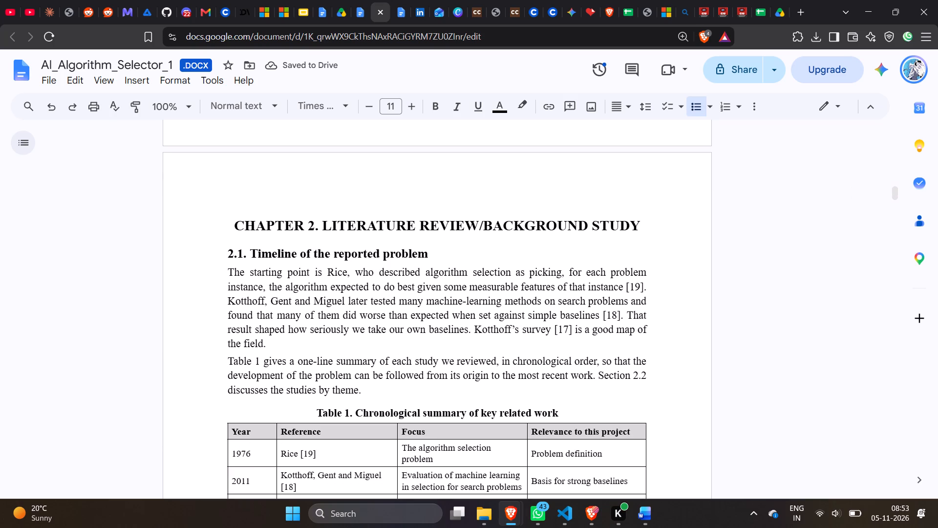
pyautogui.moveTo(228, 273); pyautogui.dragTo(392, 388)
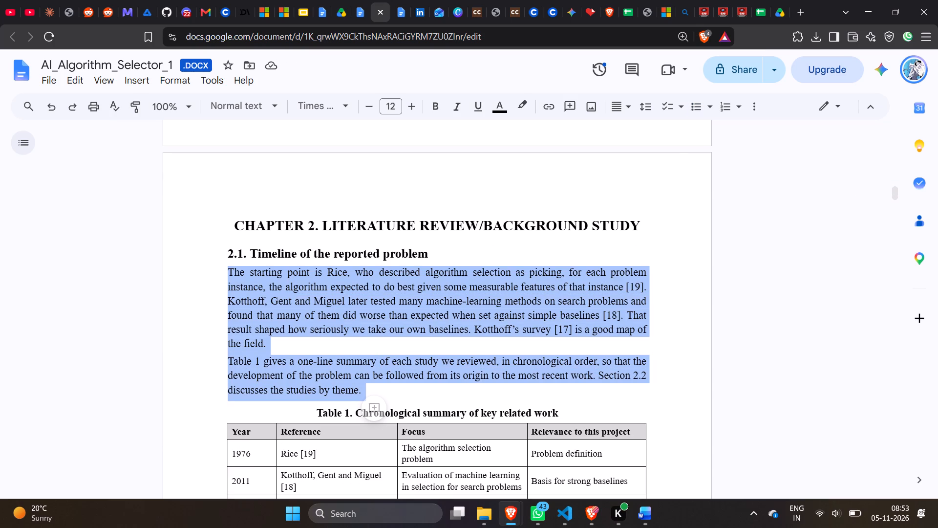
pyautogui.click(373, 111)
# Reduce the font size of the two paragraphs under section 2.2.1, Recent work on selection, to 11.
pyautogui.scroll(-5, 400, 231)
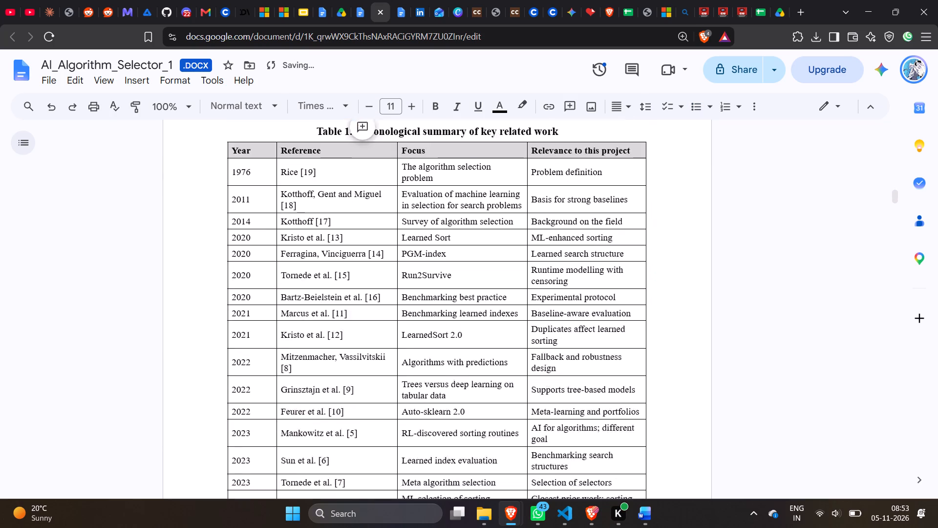
pyautogui.scroll(-8, 400, 232)
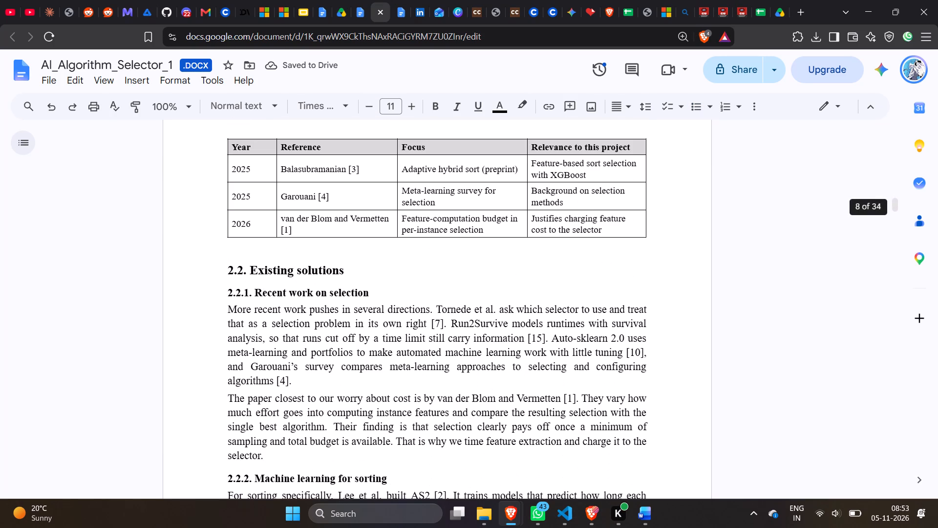
pyautogui.moveTo(225, 306); pyautogui.dragTo(311, 436)
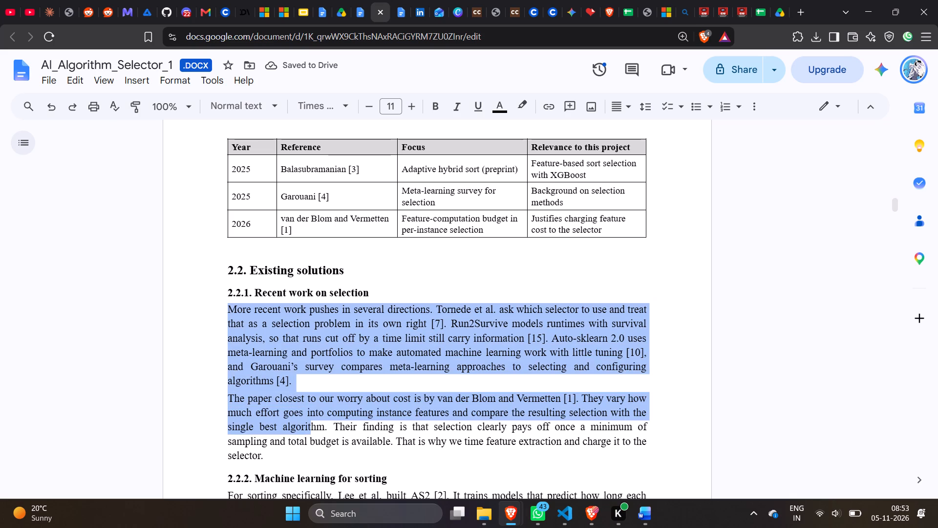
pyautogui.moveTo(311, 436); pyautogui.dragTo(312, 459)
pyautogui.click(374, 108)
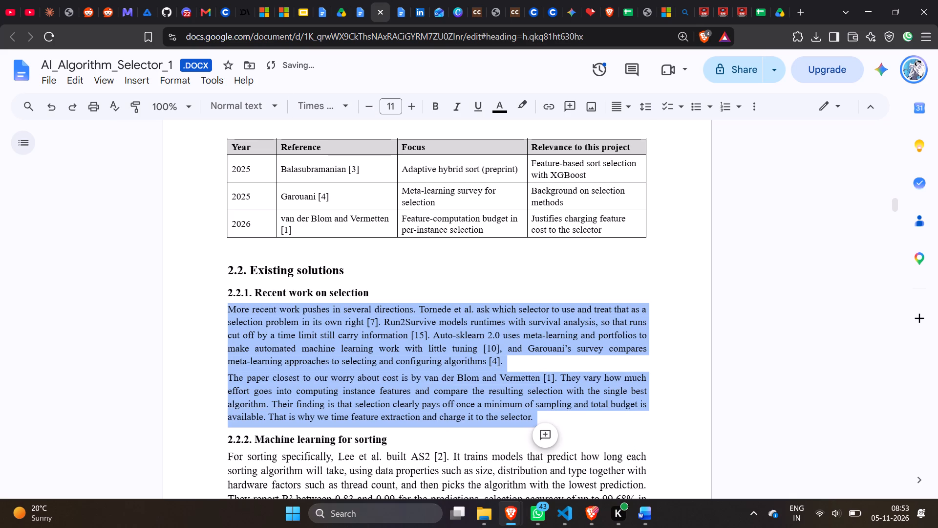
# Reduce the font size of the paragraph under section 2.2.2, Machine learning for sorting, to 11.
pyautogui.scroll(-4, 405, 238)
pyautogui.moveTo(223, 213); pyautogui.dragTo(232, 220)
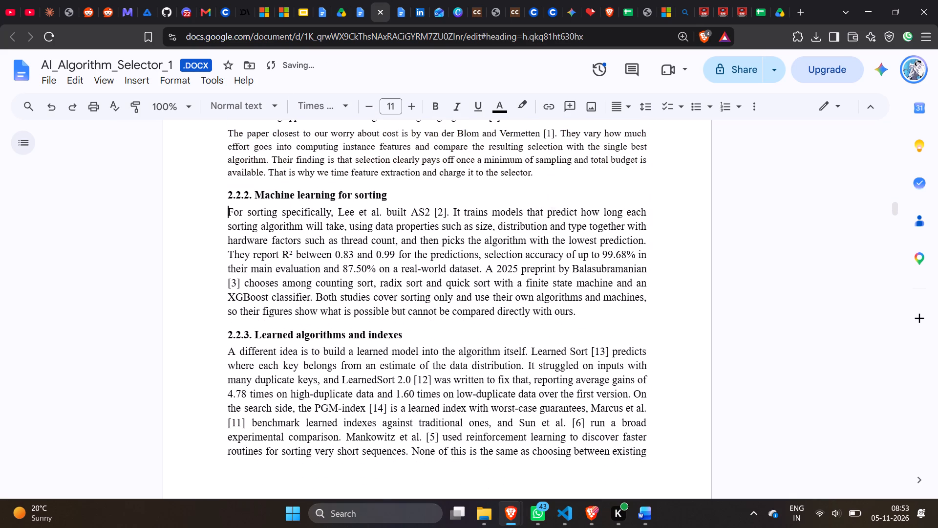
pyautogui.moveTo(232, 220); pyautogui.dragTo(584, 313)
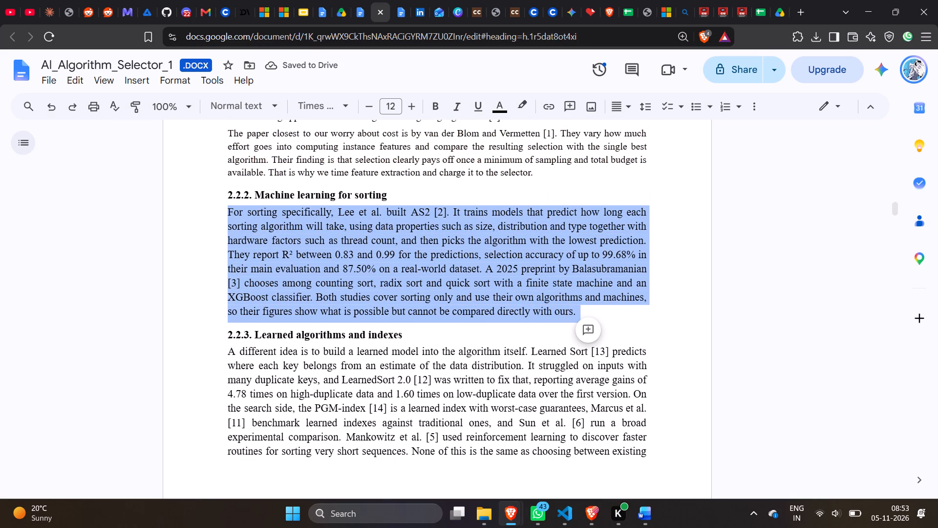
pyautogui.click(362, 109)
pyautogui.scroll(-2, 421, 227)
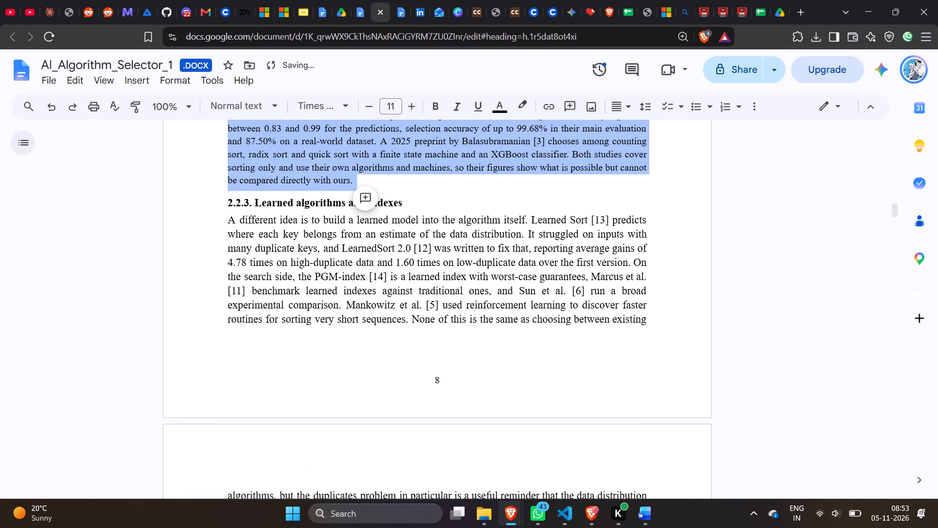
# Reduce the font size of the paragraph under section 2.2.3, Learned algorithms and indexes, to 11.
pyautogui.moveTo(218, 225); pyautogui.dragTo(314, 337)
pyautogui.scroll(-3, 397, 359)
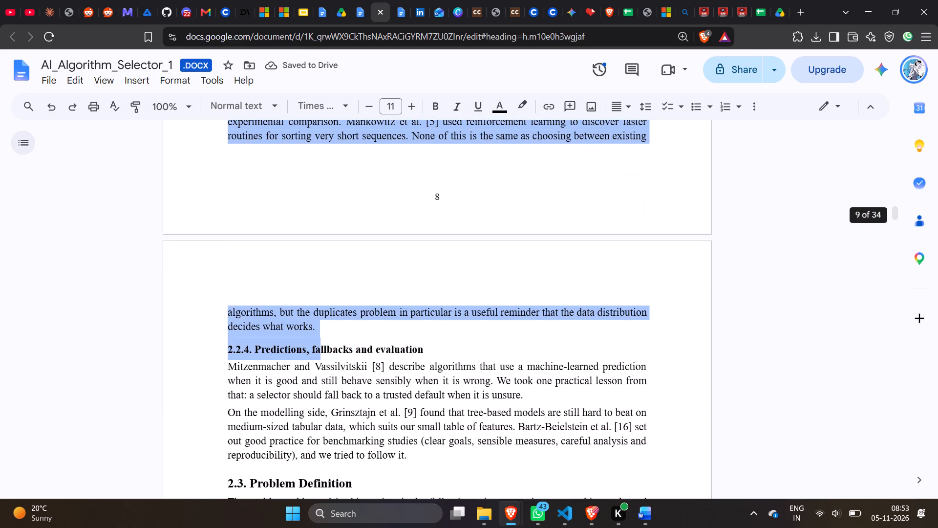
pyautogui.moveTo(314, 337); pyautogui.dragTo(323, 333)
pyautogui.click(373, 110)
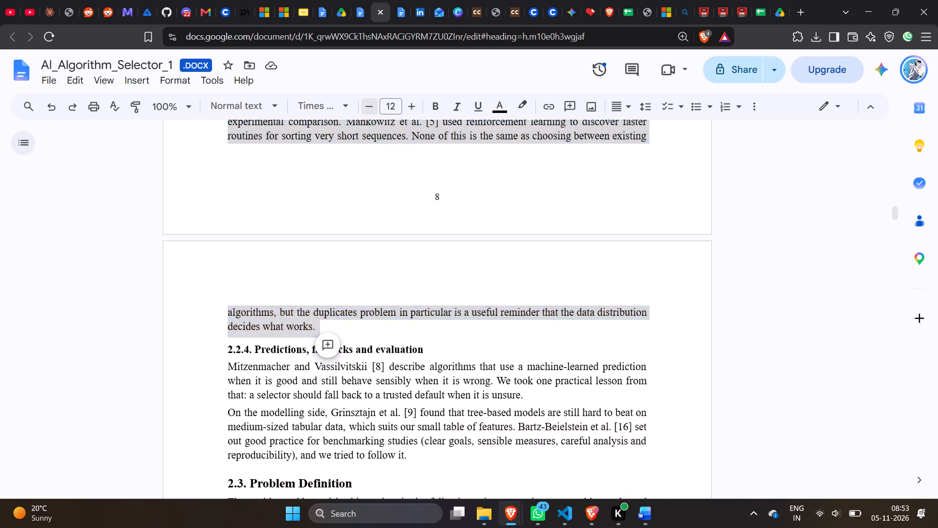
# Reduce the font size of the two paragraphs under section 2.2.4, Predictions, fallbacks and evaluation, to 11.
pyautogui.scroll(-2, 395, 262)
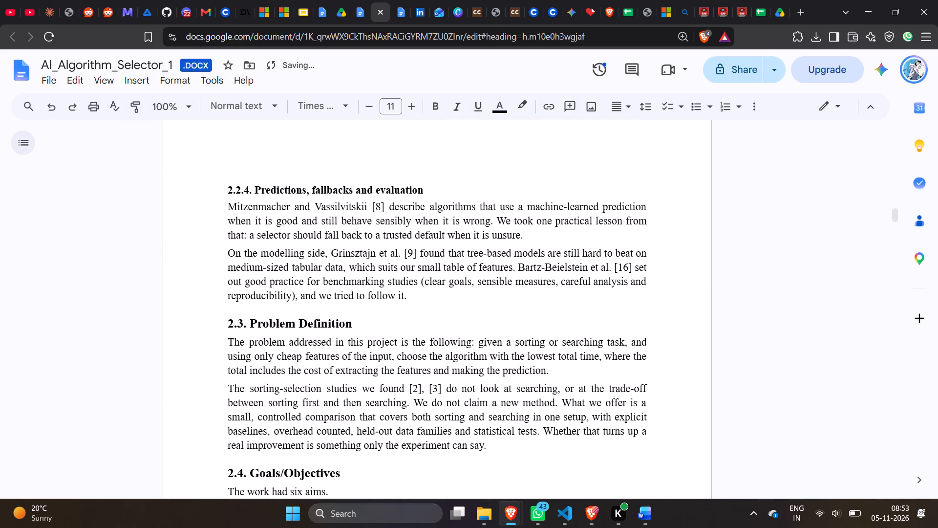
pyautogui.moveTo(227, 207); pyautogui.dragTo(428, 293)
pyautogui.click(373, 104)
# Reduce the font size of the two paragraphs under section 2.3, Problem Definition, to 11.
pyautogui.scroll(-1, 390, 236)
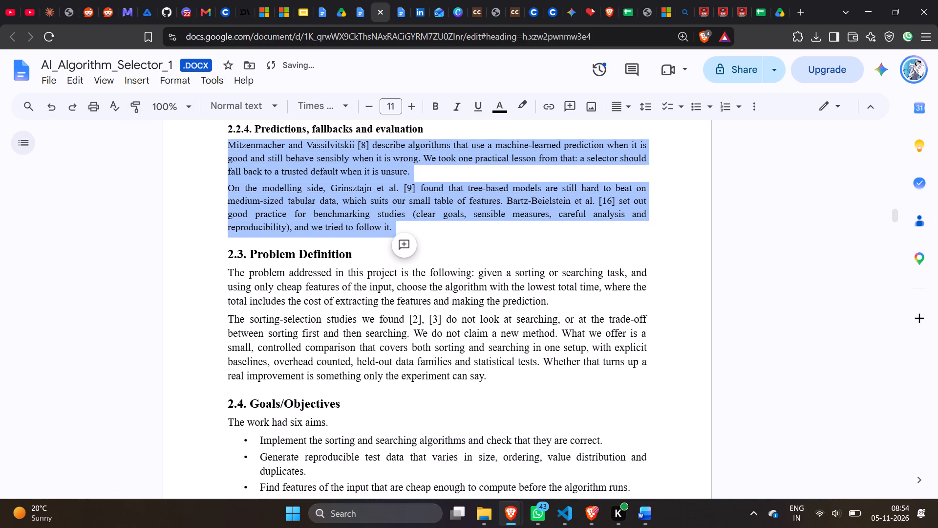
pyautogui.moveTo(227, 274); pyautogui.dragTo(492, 375)
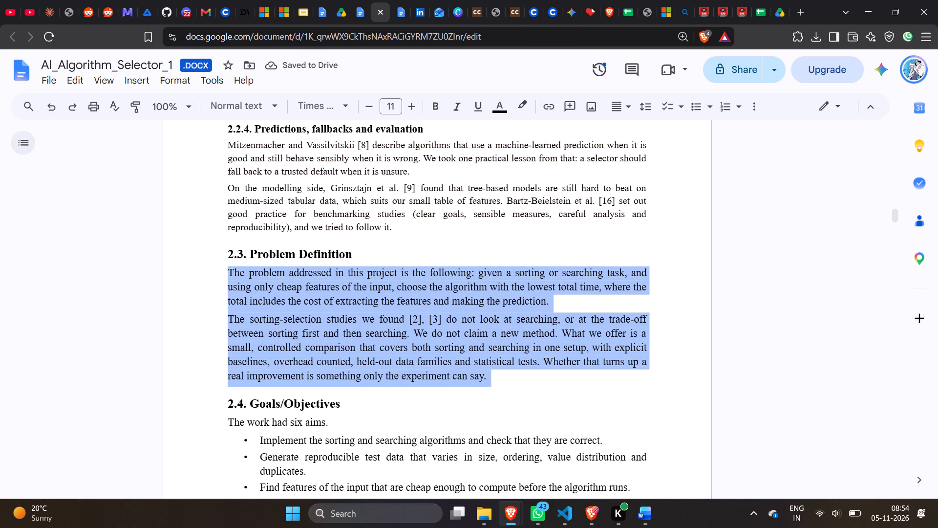
pyautogui.moveTo(492, 375); pyautogui.dragTo(492, 375)
pyautogui.click(372, 110)
# Reduce the font size of section 2.4's introductory line and its six-item list of aims to 11.
pyautogui.scroll(-4, 398, 209)
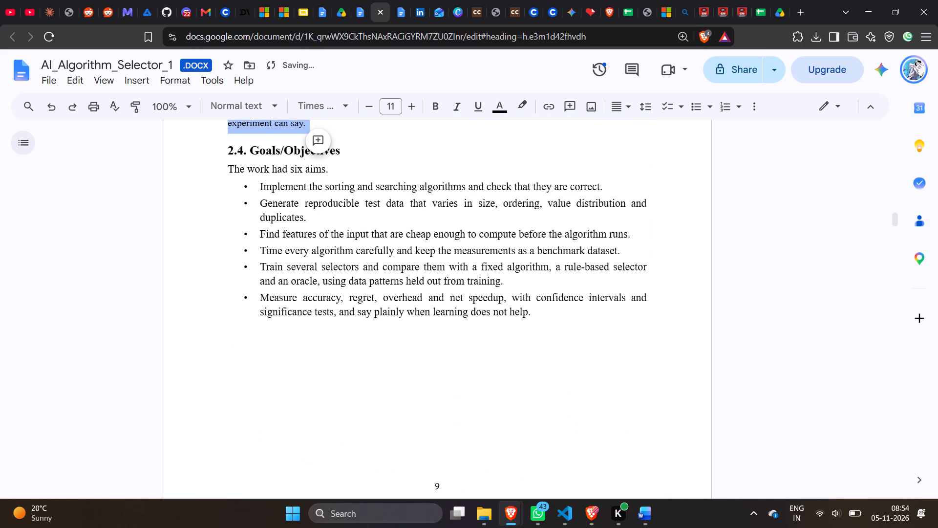
pyautogui.moveTo(223, 169); pyautogui.dragTo(481, 284)
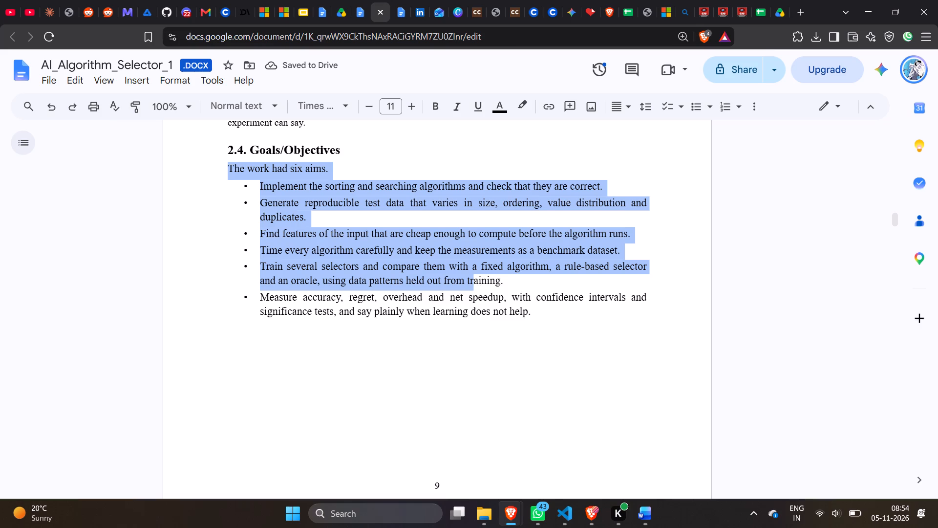
pyautogui.moveTo(481, 284); pyautogui.dragTo(547, 317)
pyautogui.click(370, 116)
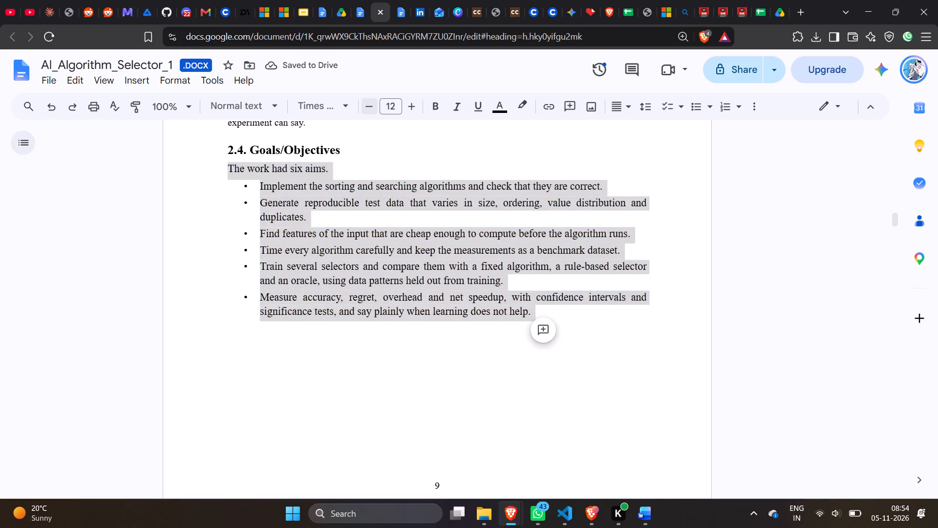
pyautogui.click(368, 108)
# Reduce the font size of the paragraph above Table 2 in section 3.1.1, Candidate algorithms, to 11.
pyautogui.scroll(-6, 426, 212)
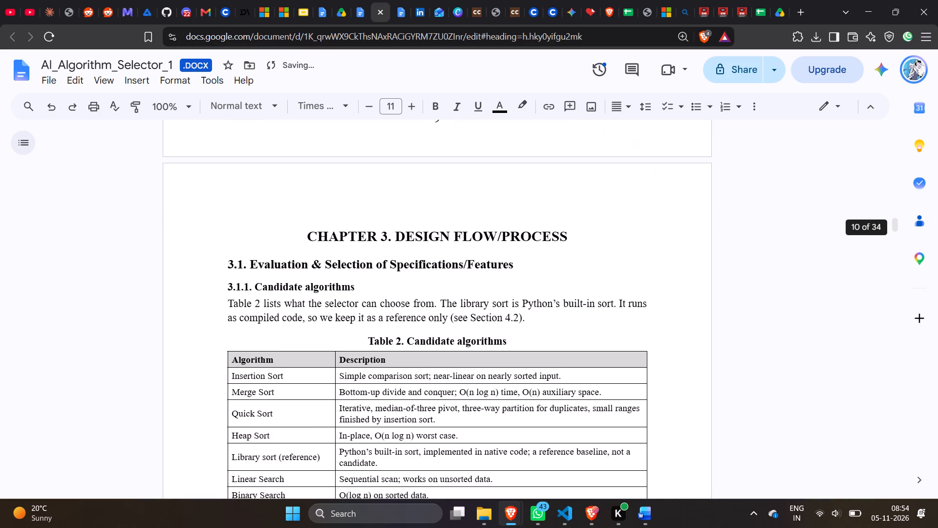
pyautogui.moveTo(224, 303); pyautogui.dragTo(539, 319)
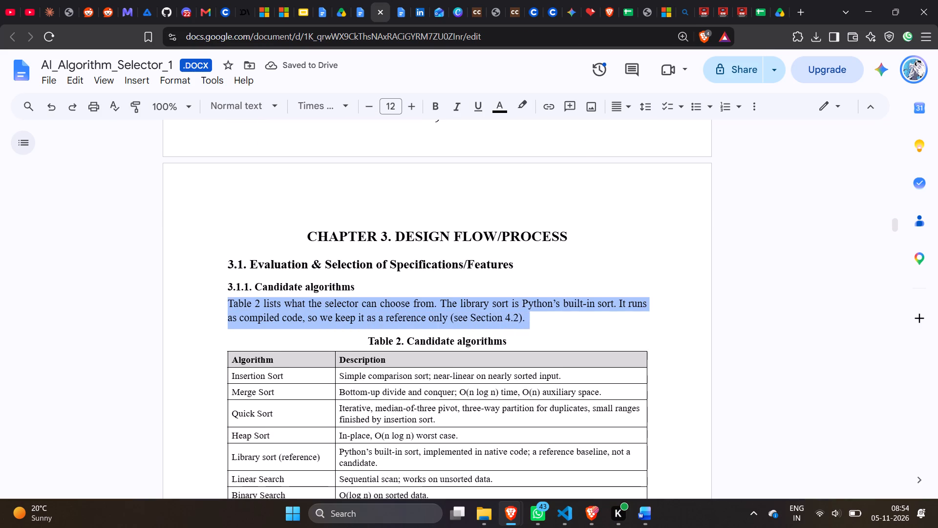
pyautogui.click(366, 108)
# Reduce the font size of the paragraph under section 3.1.2, Test data, to 11.
pyautogui.scroll(-5, 421, 244)
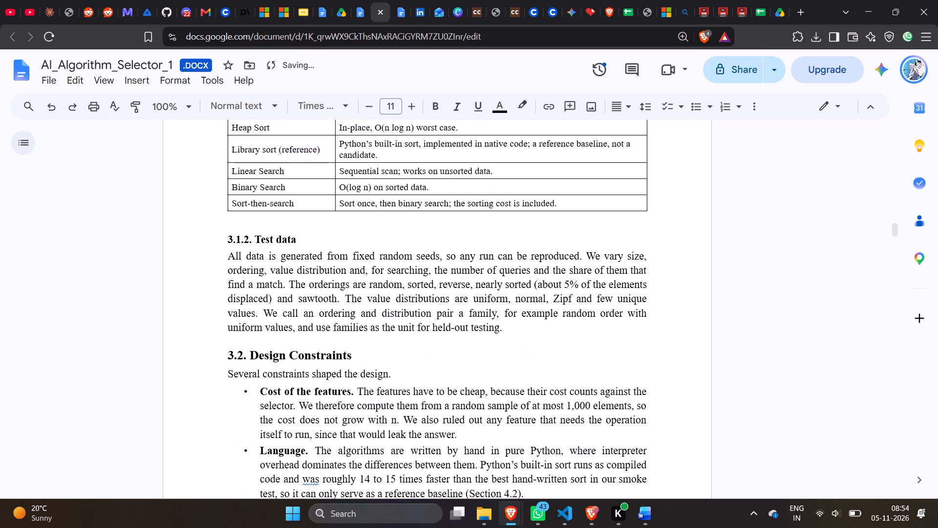
pyautogui.moveTo(216, 260); pyautogui.dragTo(500, 329)
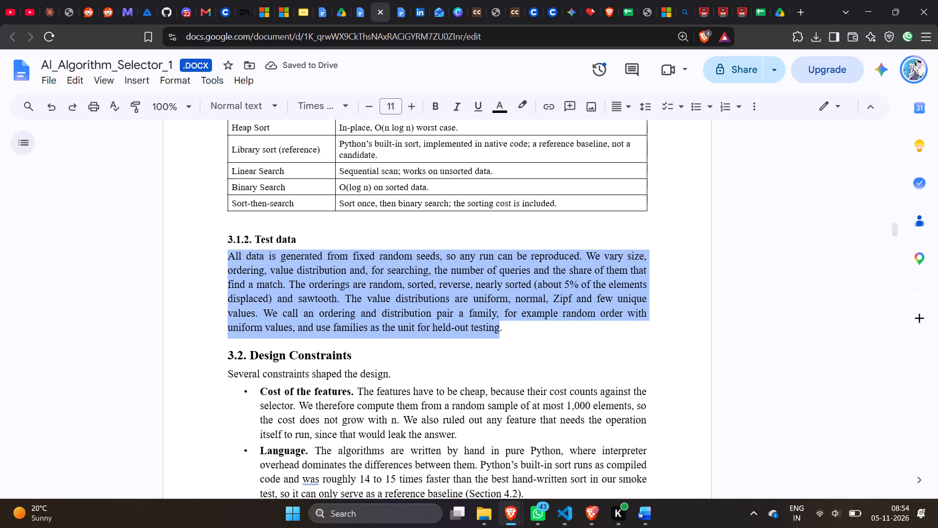
pyautogui.moveTo(500, 329); pyautogui.dragTo(507, 330)
pyautogui.click(364, 103)
# Reduce the font size of section 3.2's introductory line and all its design constraint bullets, from Cost of the features to Environment, to 11.
pyautogui.scroll(-2, 388, 243)
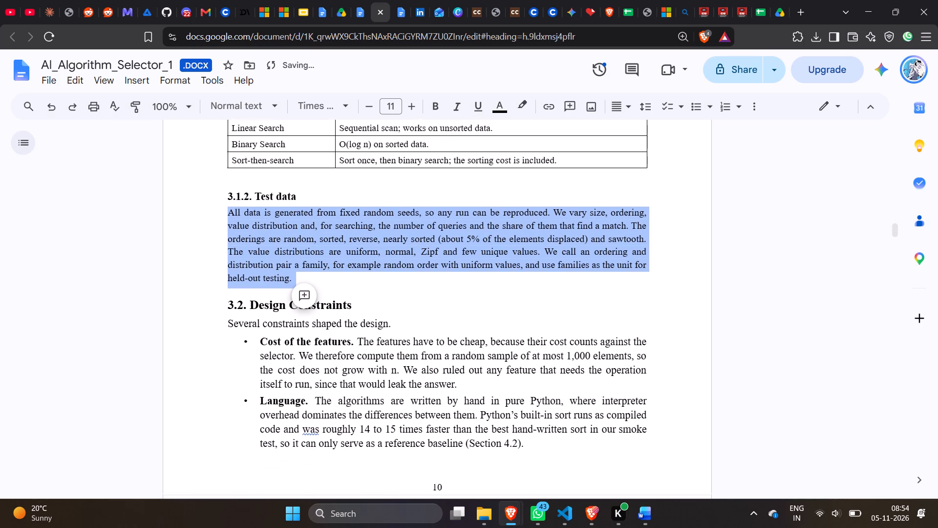
pyautogui.moveTo(221, 244); pyautogui.dragTo(512, 338)
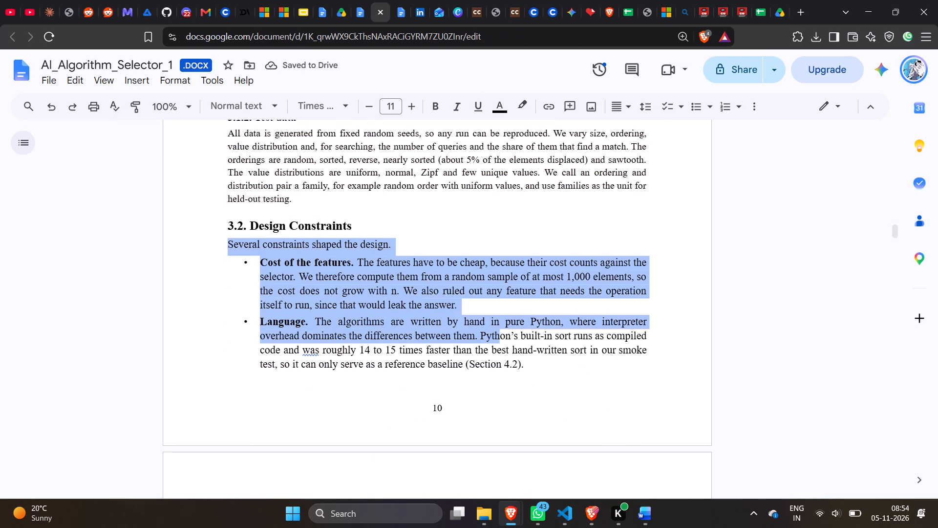
pyautogui.moveTo(512, 338); pyautogui.dragTo(549, 362)
pyautogui.click(367, 109)
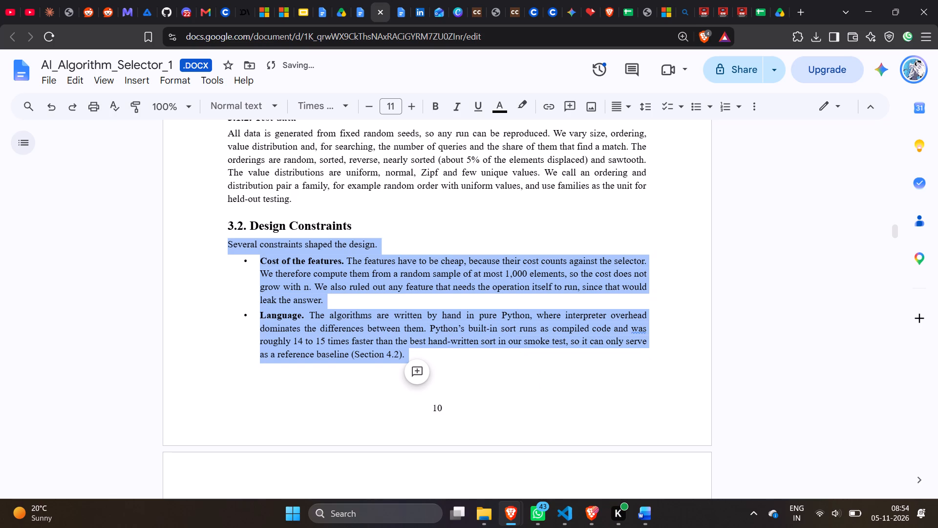
pyautogui.scroll(-6, 428, 252)
pyautogui.moveTo(253, 153); pyautogui.dragTo(312, 198)
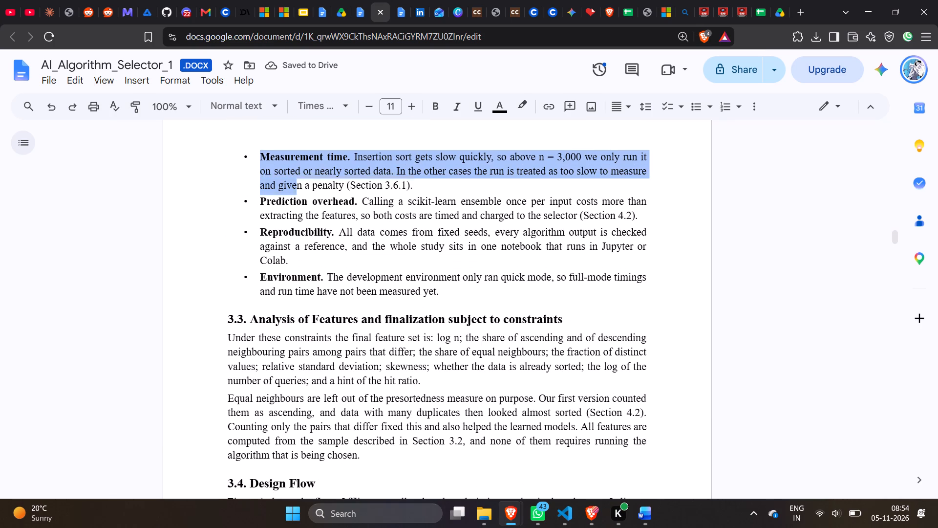
pyautogui.moveTo(312, 198); pyautogui.dragTo(462, 300)
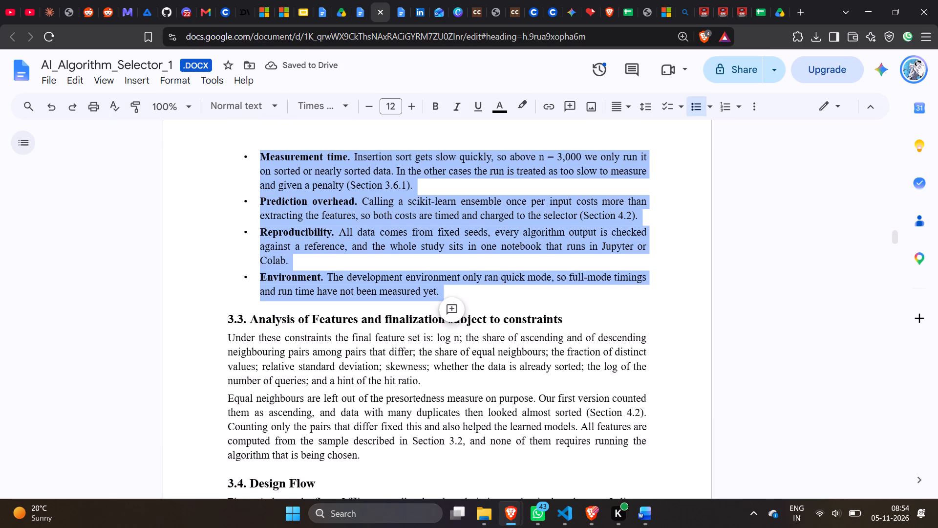
pyautogui.click(364, 106)
# Reduce the font size of the two paragraphs under section 3.3, Analysis of Features, to 11.
pyautogui.scroll(-2, 405, 239)
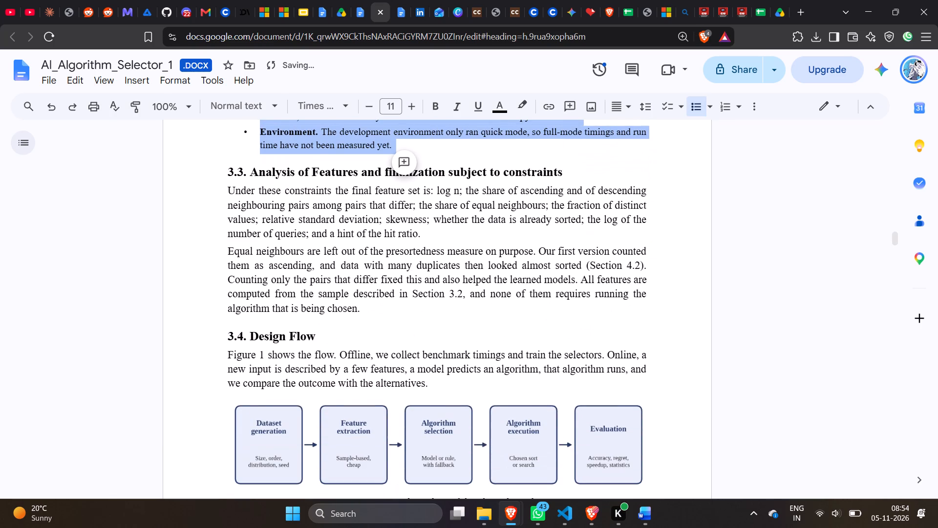
pyautogui.moveTo(220, 187); pyautogui.dragTo(380, 303)
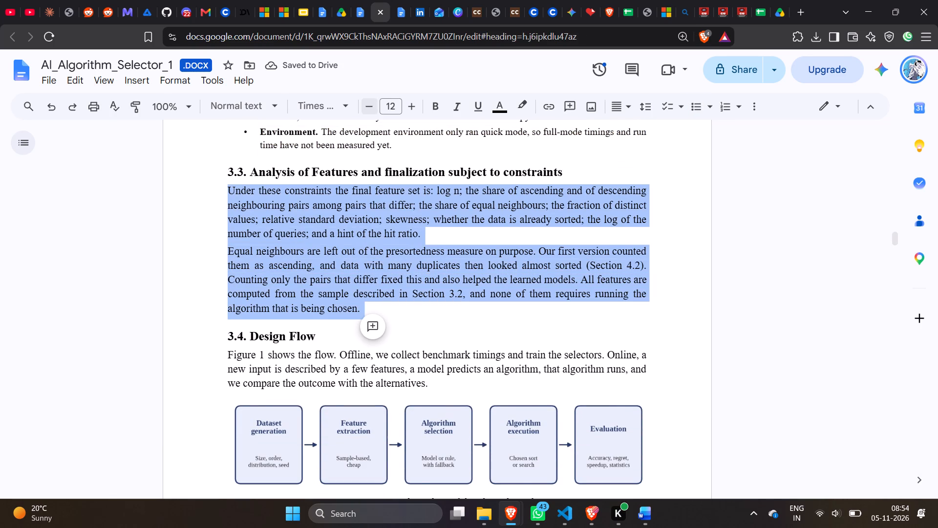
pyautogui.click(366, 111)
# Reduce the font size of the paragraph above Figure 1 in section 3.4, Design Flow, to 11.
pyautogui.scroll(-1, 408, 251)
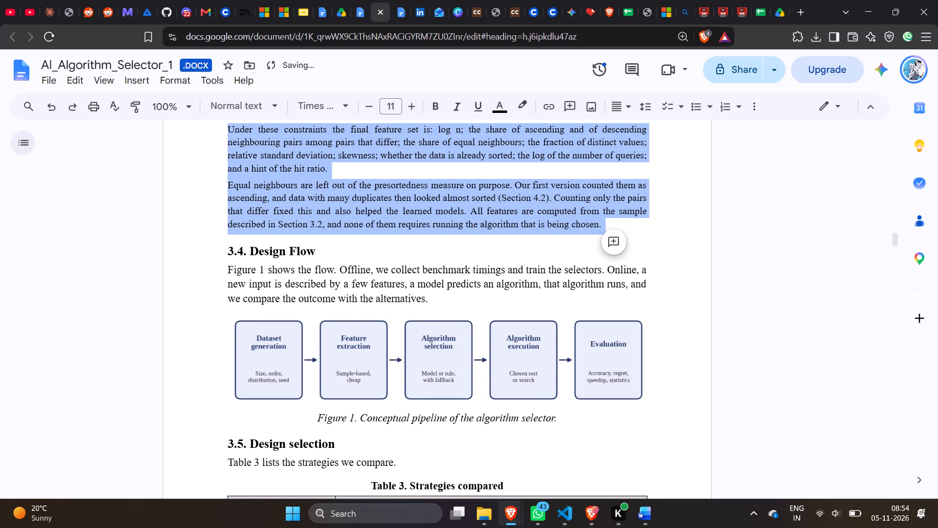
pyautogui.moveTo(217, 267); pyautogui.dragTo(437, 304)
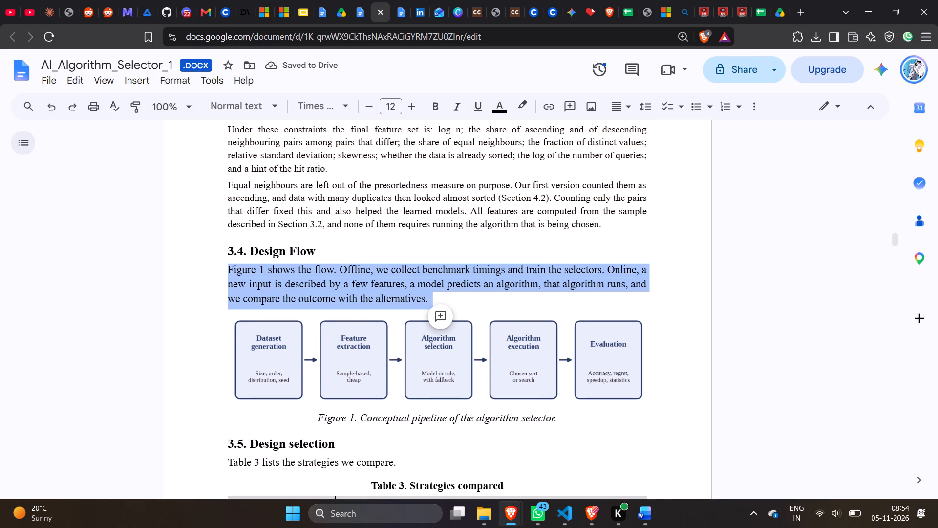
pyautogui.click(366, 105)
# Reduce the font size of section 3.5's line above Table 3 and the paragraph below that table to 11.
pyautogui.scroll(-4, 354, 209)
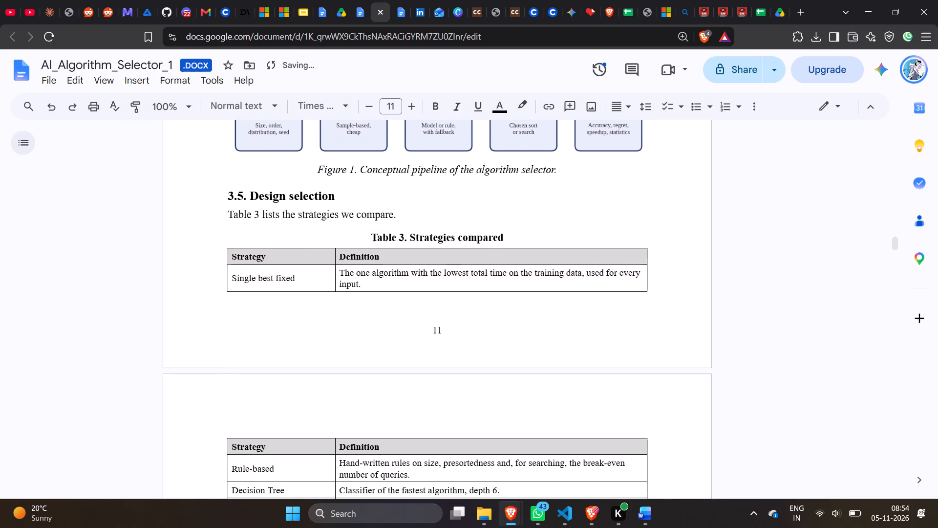
pyautogui.moveTo(224, 215); pyautogui.dragTo(403, 224)
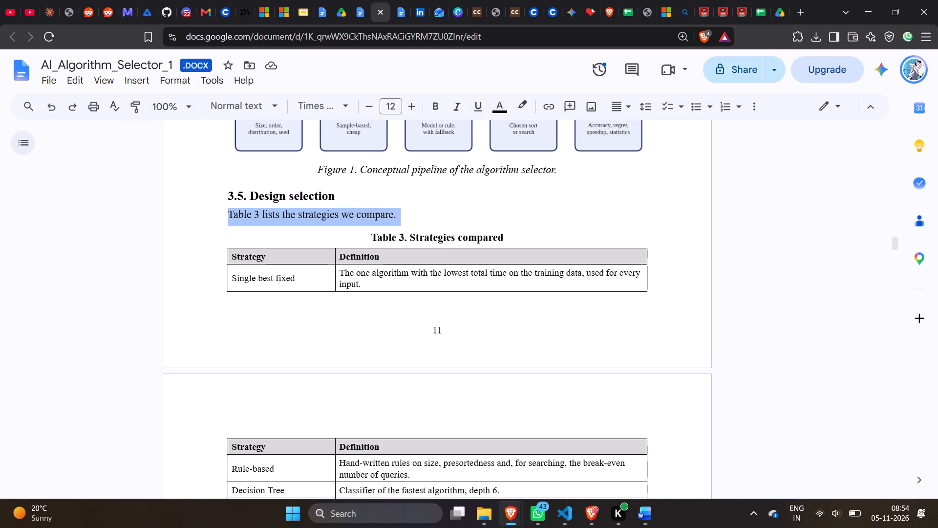
pyautogui.click(371, 109)
pyautogui.click(375, 165)
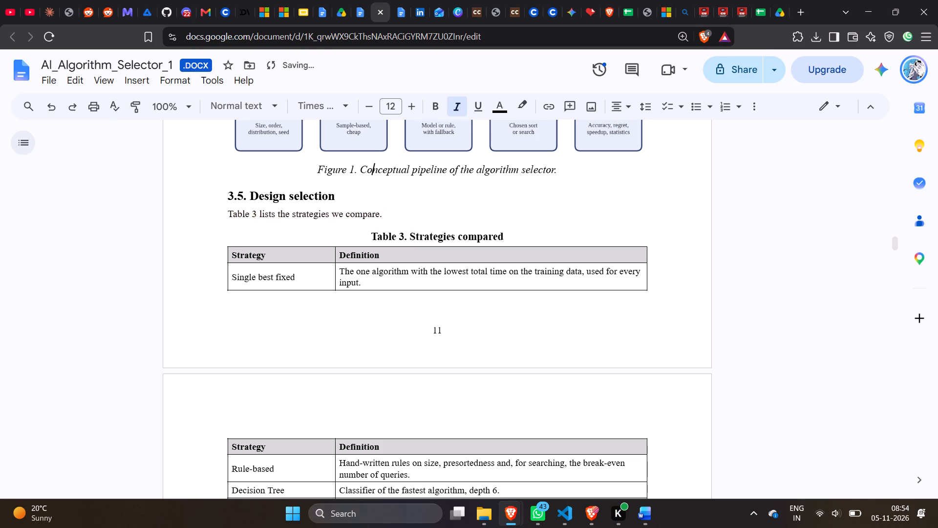
pyautogui.scroll(-5, 306, 200)
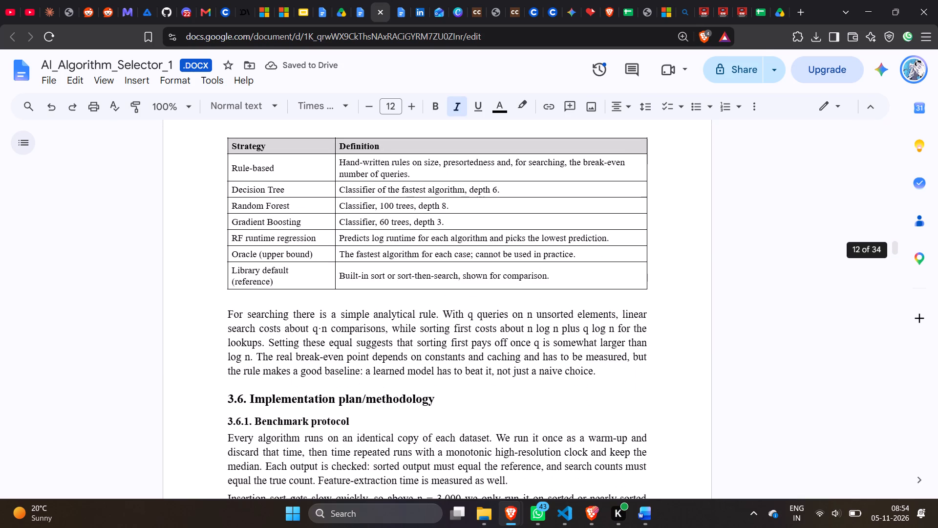
pyautogui.moveTo(226, 309); pyautogui.dragTo(551, 350)
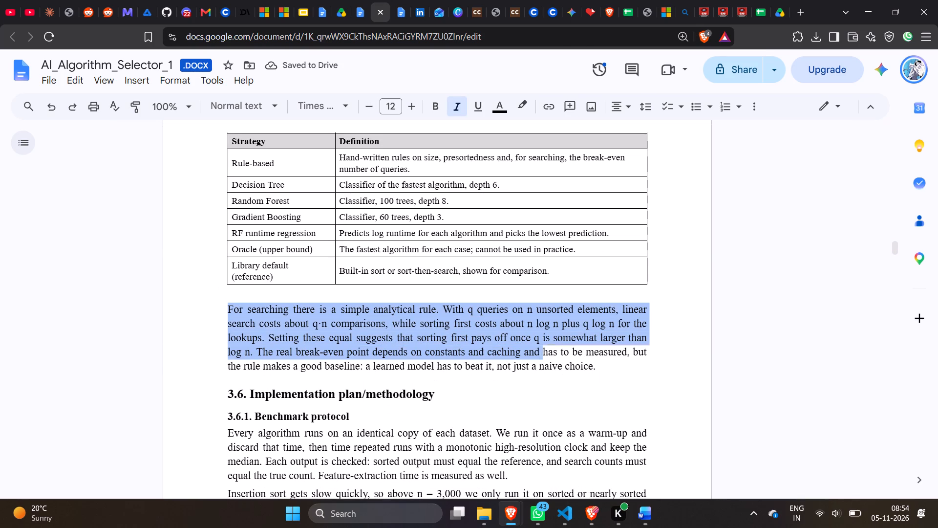
pyautogui.moveTo(551, 350); pyautogui.dragTo(607, 373)
pyautogui.click(363, 112)
# Reduce the font size of the two paragraphs under section 3.6.1, Benchmark protocol, to 11.
pyautogui.scroll(-1, 372, 153)
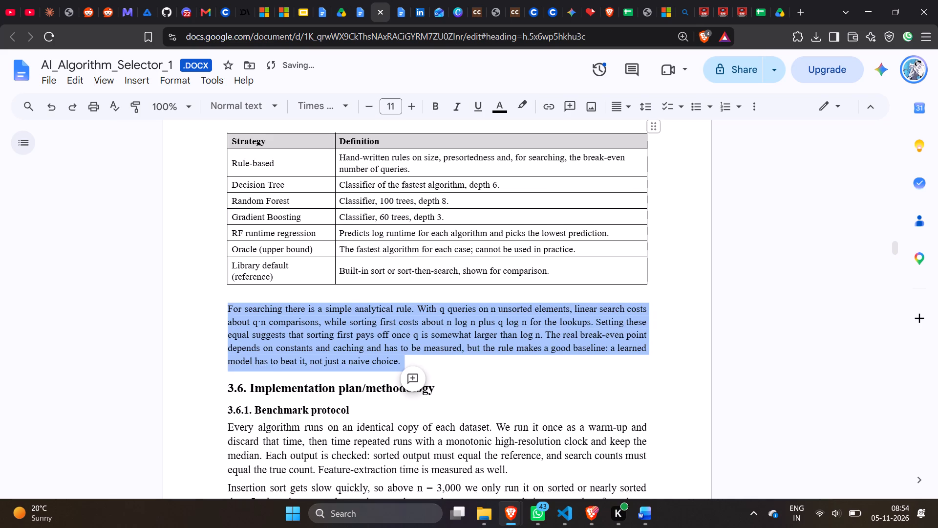
pyautogui.scroll(-2, 372, 155)
pyautogui.moveTo(226, 245); pyautogui.dragTo(331, 285)
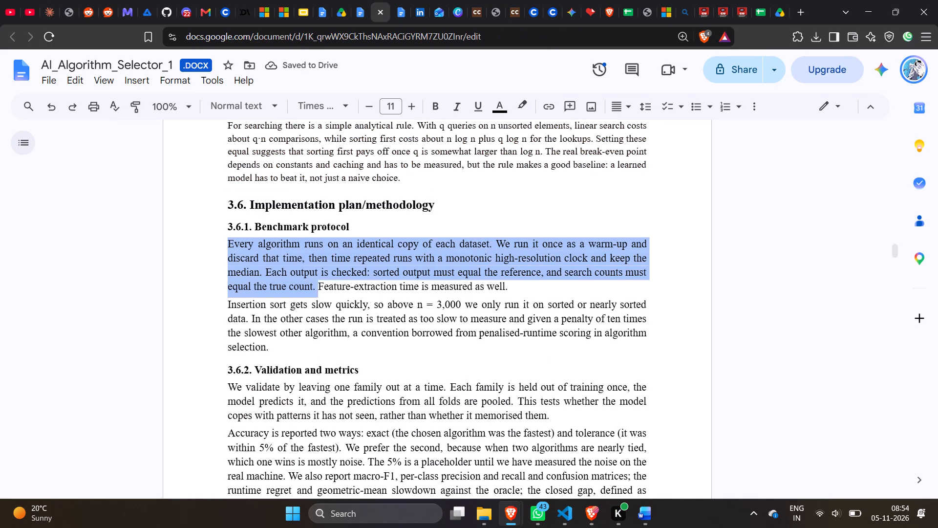
pyautogui.moveTo(331, 285); pyautogui.dragTo(468, 344)
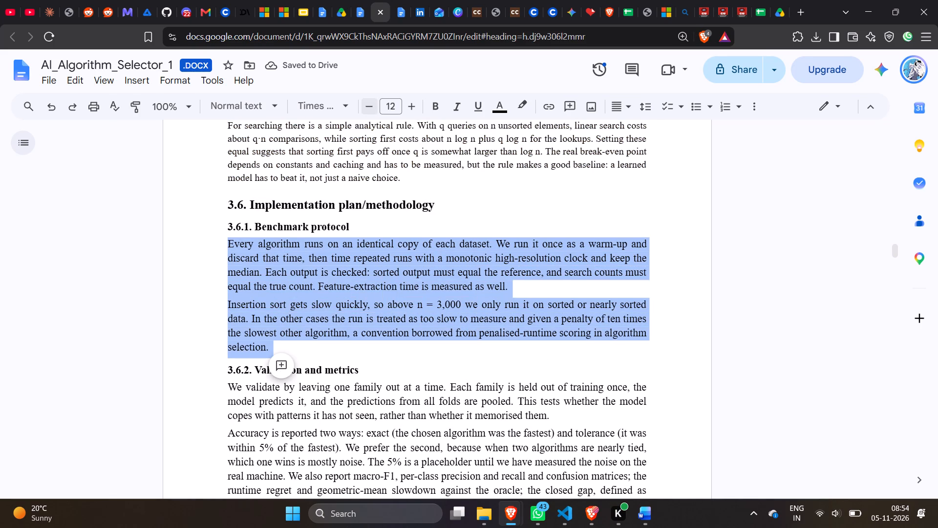
pyautogui.click(368, 108)
# Reduce section 3.6.2's text, Validation and metrics, to font size 11, from its first paragraph through "and held-out" in the uncertainty paragraph.
pyautogui.scroll(-2, 381, 179)
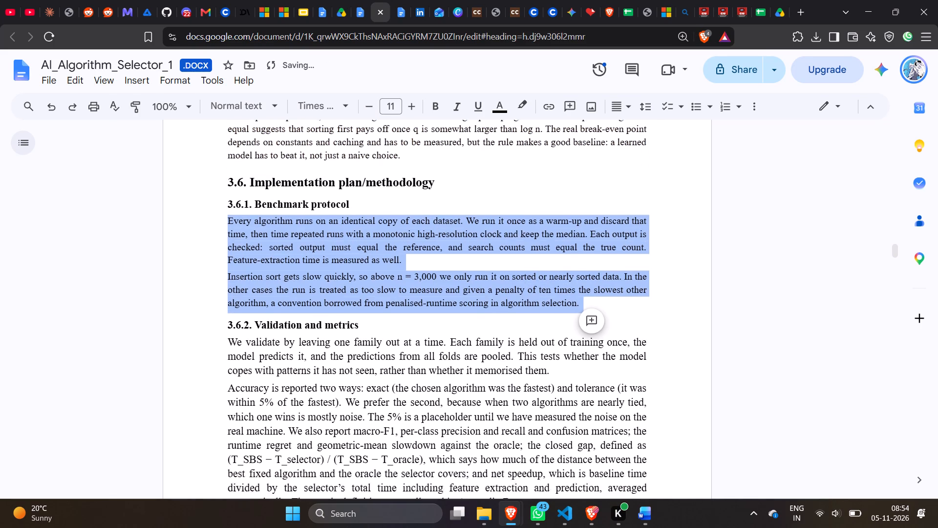
pyautogui.scroll(-2, 381, 179)
pyautogui.scroll(1, 250, 172)
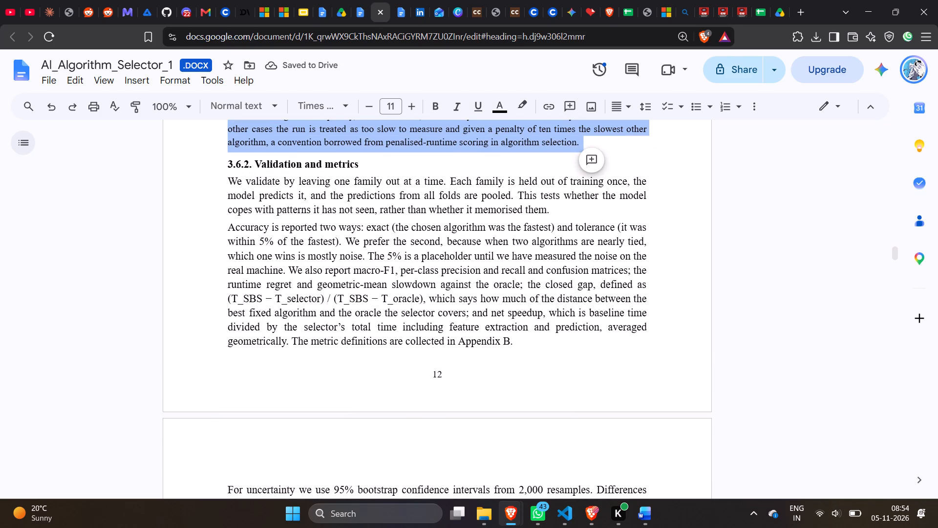
pyautogui.moveTo(228, 184); pyautogui.dragTo(529, 343)
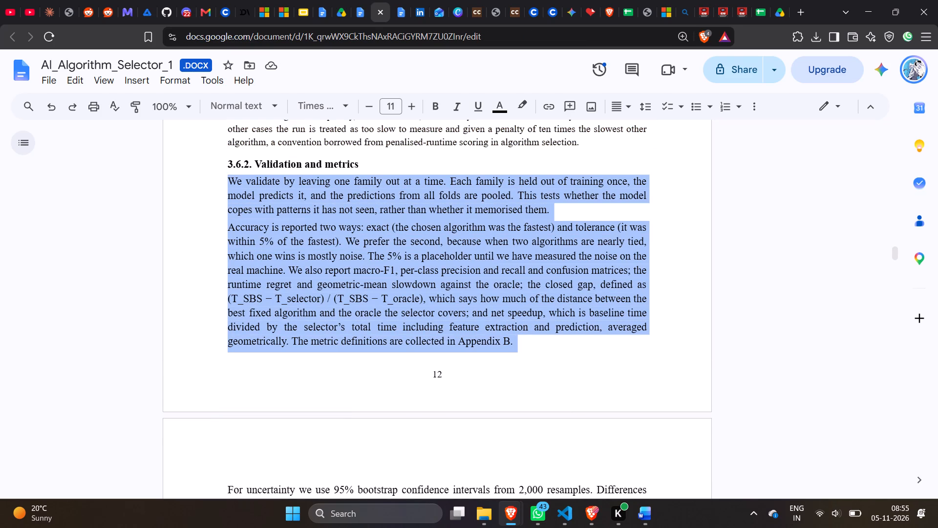
pyautogui.moveTo(529, 343); pyautogui.dragTo(499, 397)
pyautogui.scroll(-2, 648, 497)
pyautogui.scroll(-1, 548, 417)
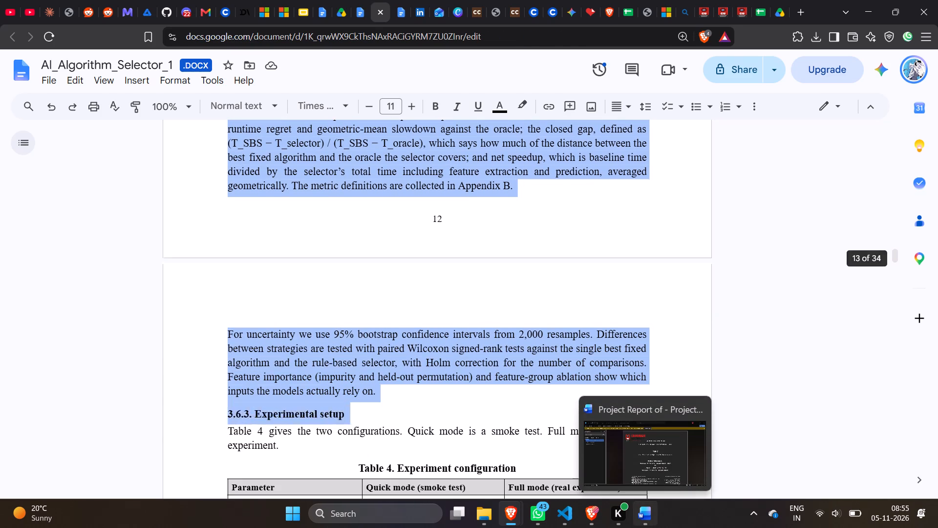
pyautogui.moveTo(499, 397); pyautogui.dragTo(415, 380)
pyautogui.click(368, 106)
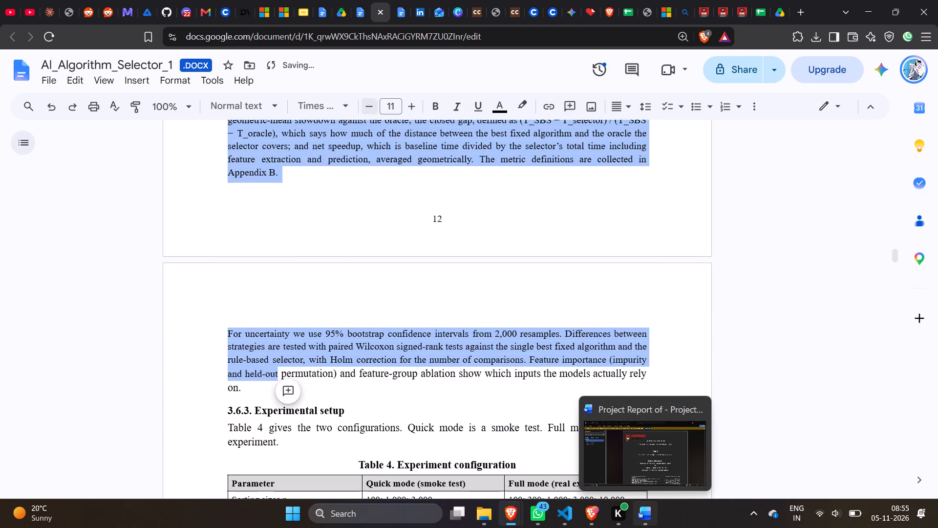
pyautogui.click(508, 275)
# Reduce the font size of section 3.6.3's introduction above Table 4 and the paragraph below that table to 11.
pyautogui.scroll(-2, 386, 329)
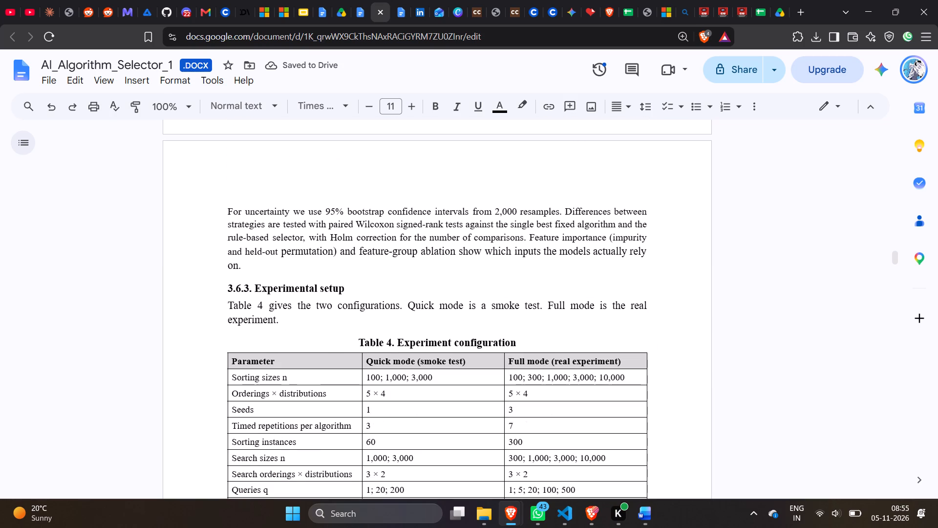
pyautogui.moveTo(213, 308); pyautogui.dragTo(282, 327)
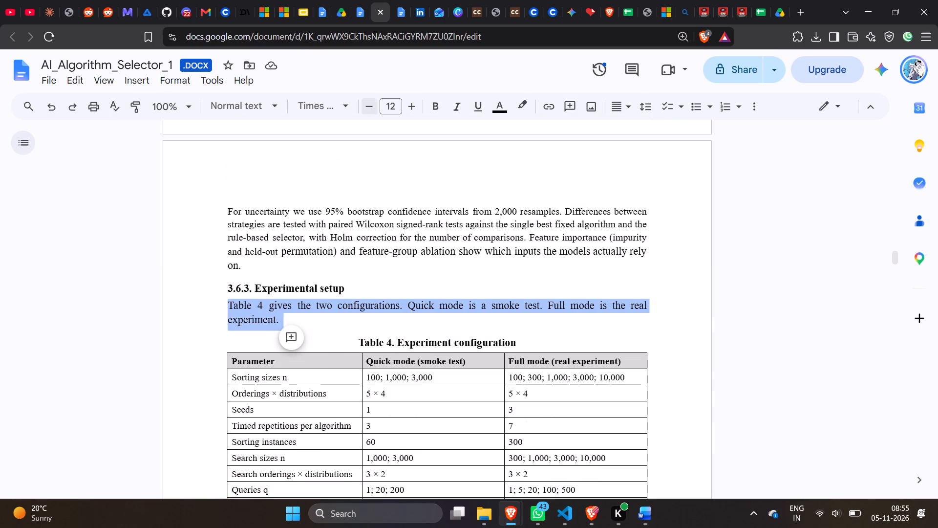
pyautogui.click(374, 105)
pyautogui.scroll(-4, 362, 143)
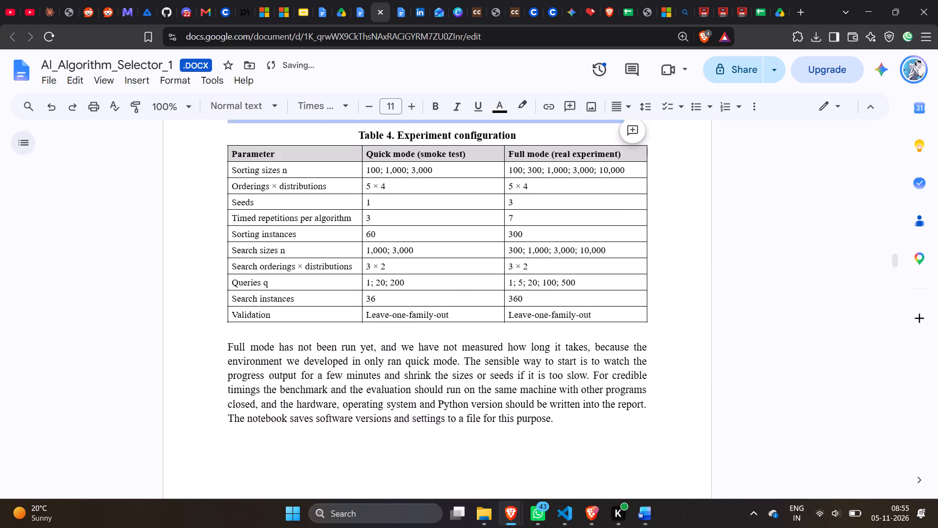
pyautogui.moveTo(224, 294); pyautogui.dragTo(511, 360)
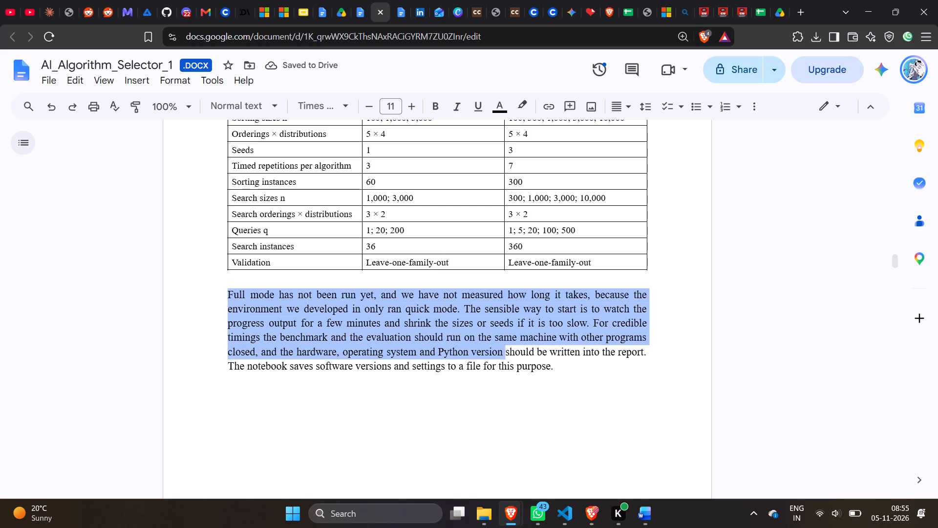
pyautogui.moveTo(511, 360); pyautogui.dragTo(557, 372)
pyautogui.click(365, 110)
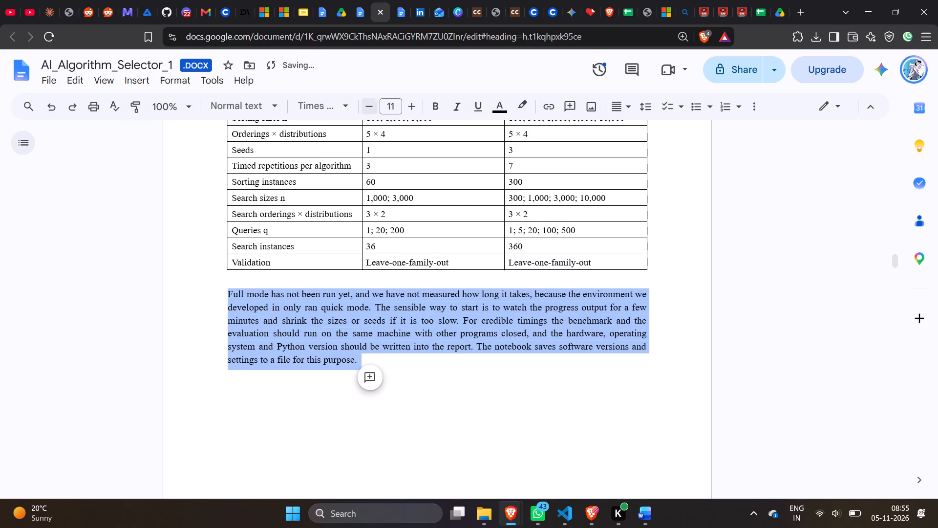
# Reduce the font size of the paragraph above Table 5 in section 4.1, Structure of the implementation, to 11.
pyautogui.scroll(-8, 377, 145)
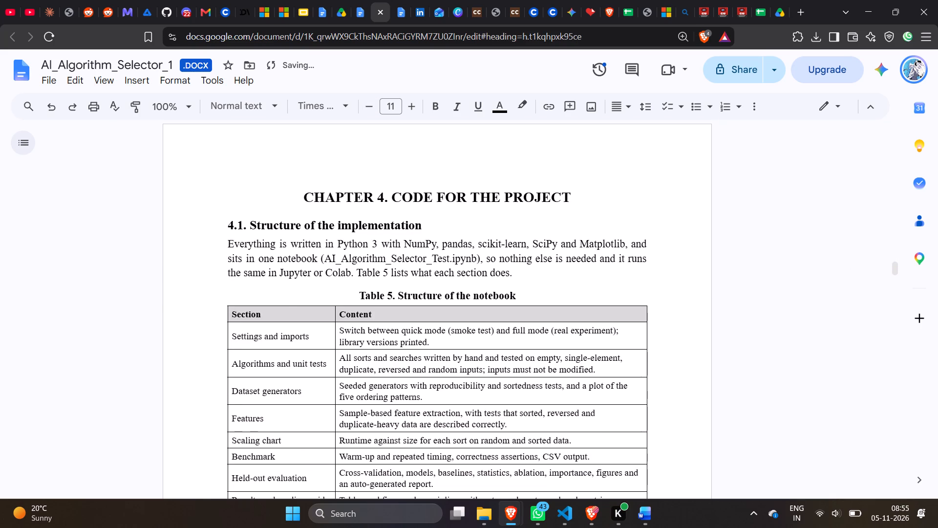
pyautogui.moveTo(214, 238); pyautogui.dragTo(515, 274)
pyautogui.click(372, 102)
# Reduce the font size of all four paragraphs under section 4.2, Problems we ran into, to 11.
pyautogui.scroll(-6, 374, 132)
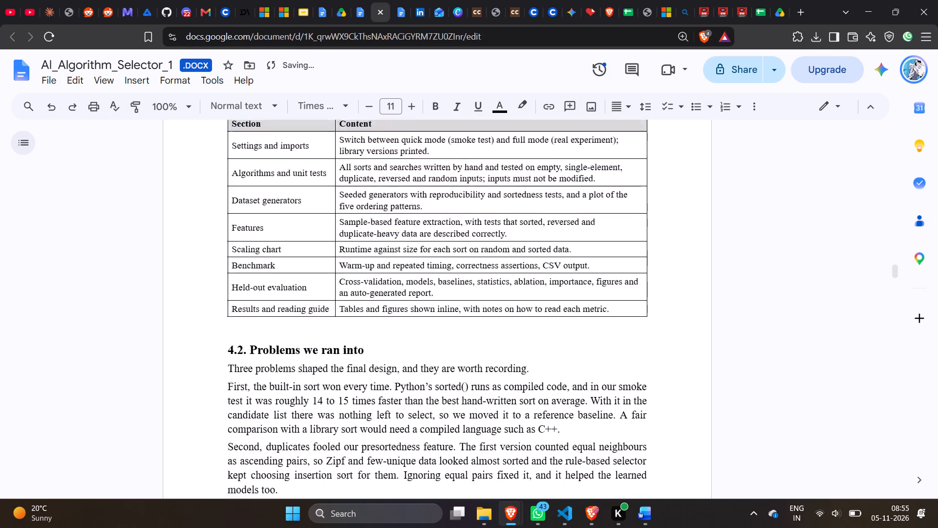
pyautogui.moveTo(224, 188); pyautogui.dragTo(603, 364)
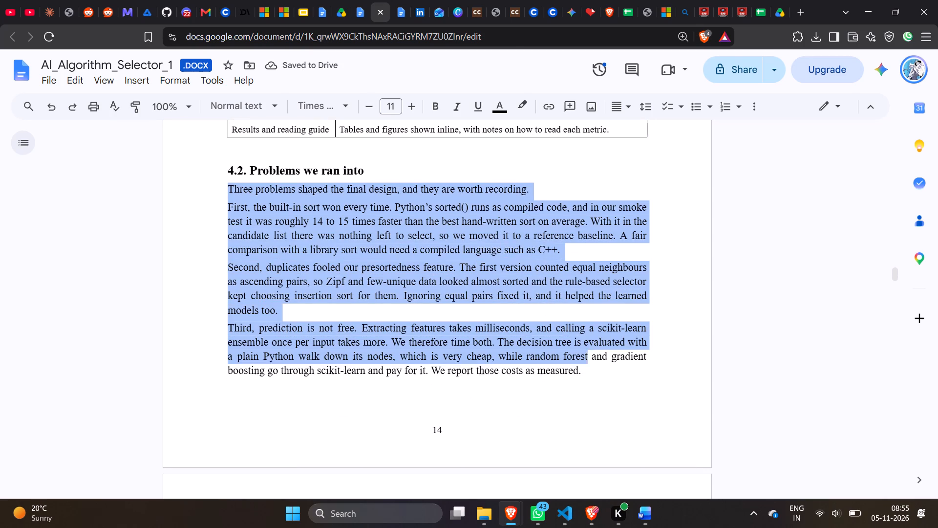
pyautogui.moveTo(603, 364); pyautogui.dragTo(611, 371)
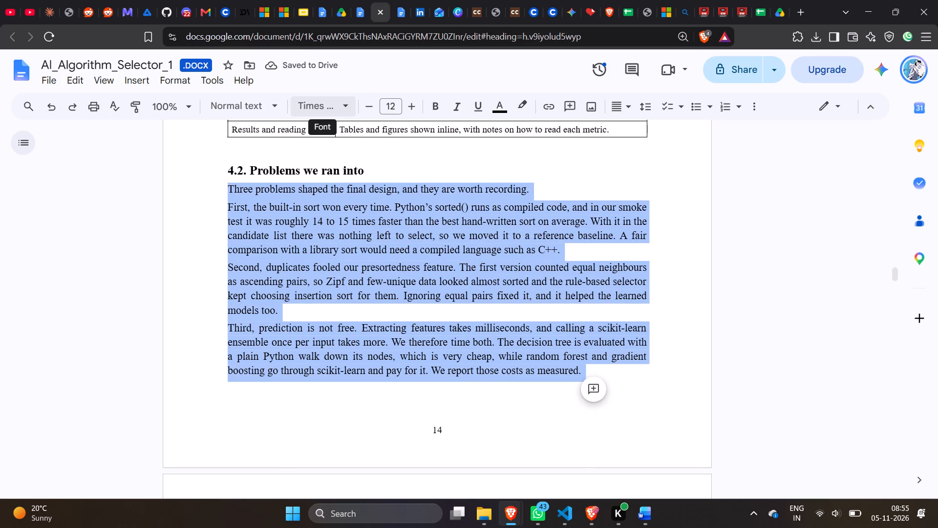
pyautogui.click(367, 105)
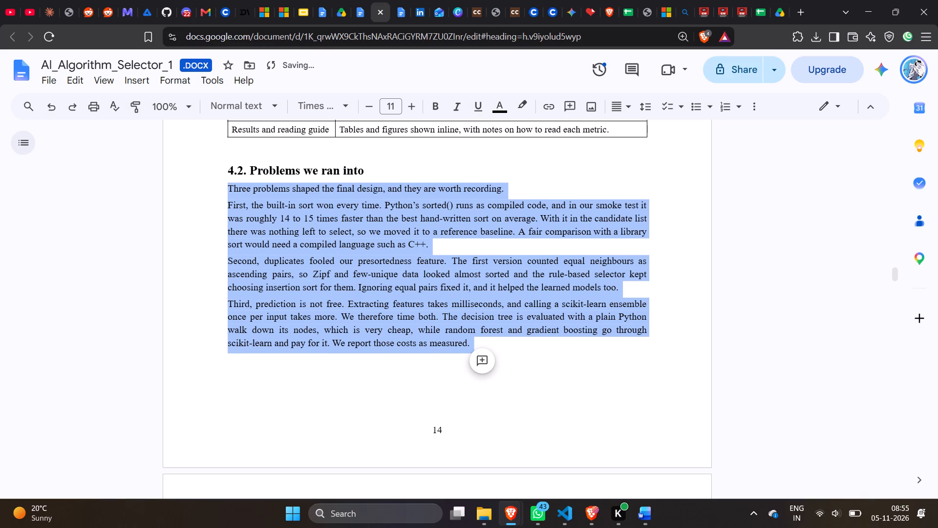
pyautogui.click(320, 170)
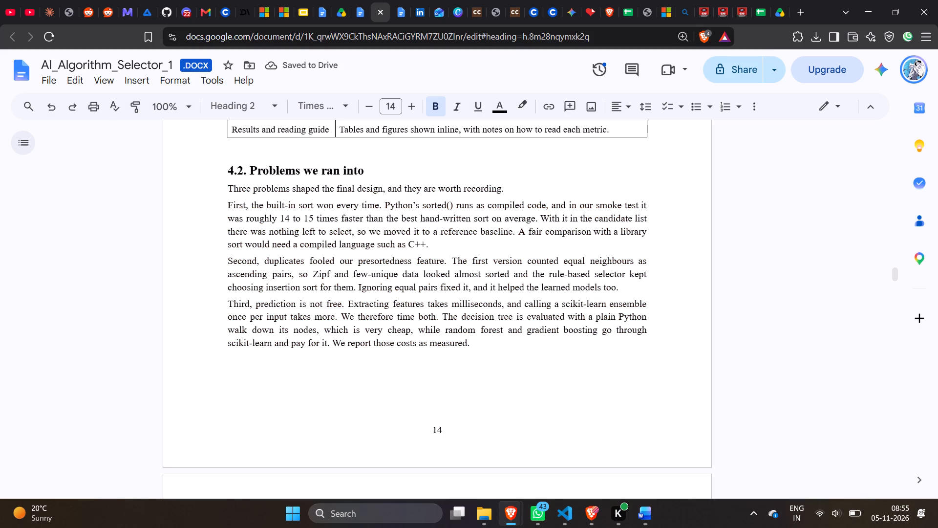
# Reduce the font size of the paragraphs under section 4.3, Checking that it works, and section 4.4, Source code listing, to 11.
pyautogui.scroll(-5, 362, 195)
pyautogui.moveTo(225, 257); pyautogui.dragTo(353, 335)
pyautogui.click(376, 107)
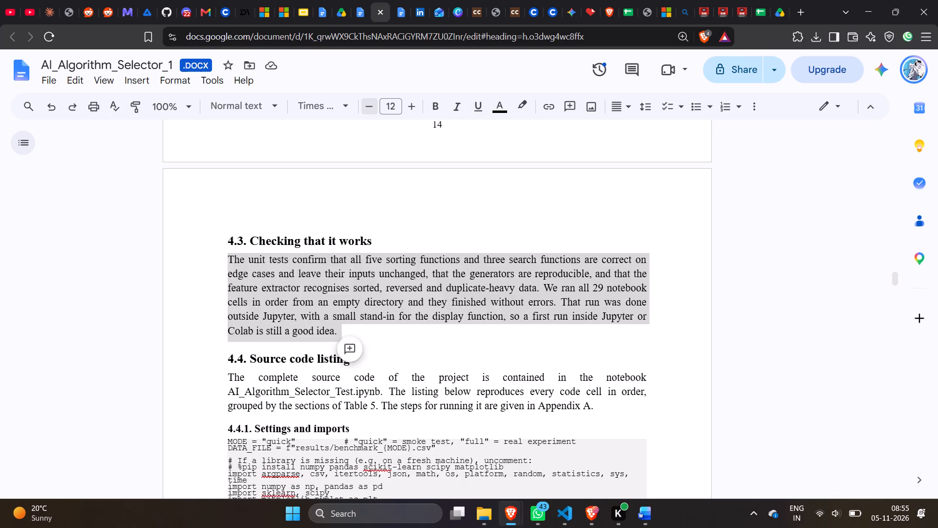
pyautogui.scroll(-3, 384, 132)
pyautogui.moveTo(223, 172); pyautogui.dragTo(223, 172)
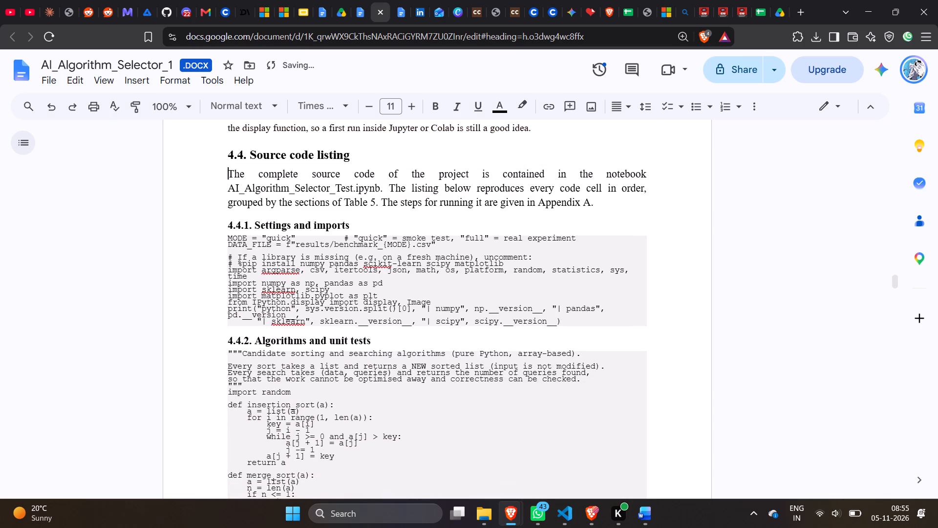
pyautogui.moveTo(223, 172); pyautogui.dragTo(598, 203)
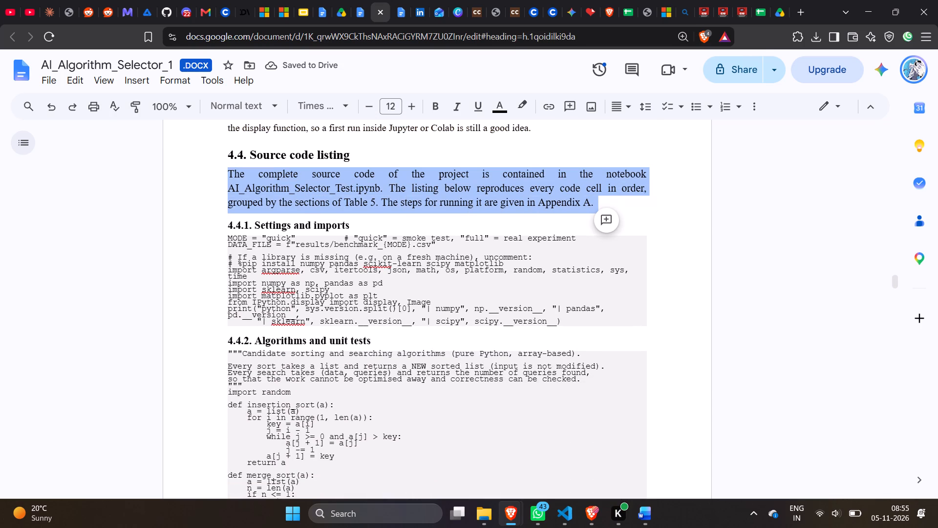
pyautogui.click(370, 110)
# Reduce the font size of the paragraph above Table 6 in section 5.1.1, Smoke-test observations, to 11.
pyautogui.scroll(-9, 371, 133)
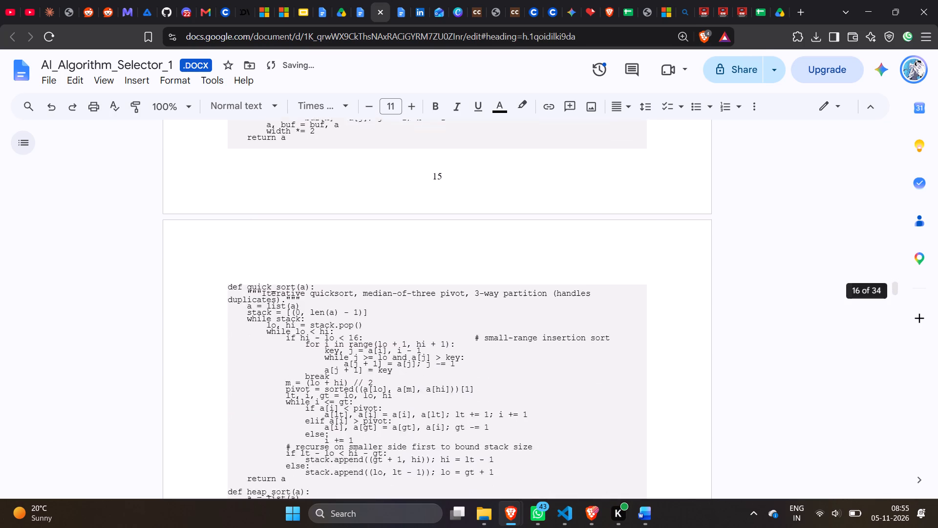
pyautogui.scroll(-18, 364, 167)
pyautogui.scroll(-5, 363, 167)
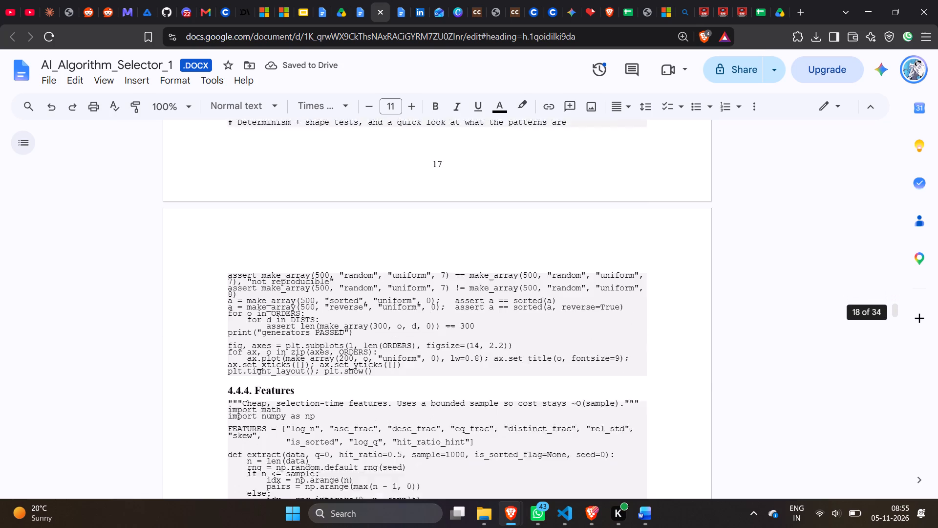
pyautogui.scroll(-19, 363, 167)
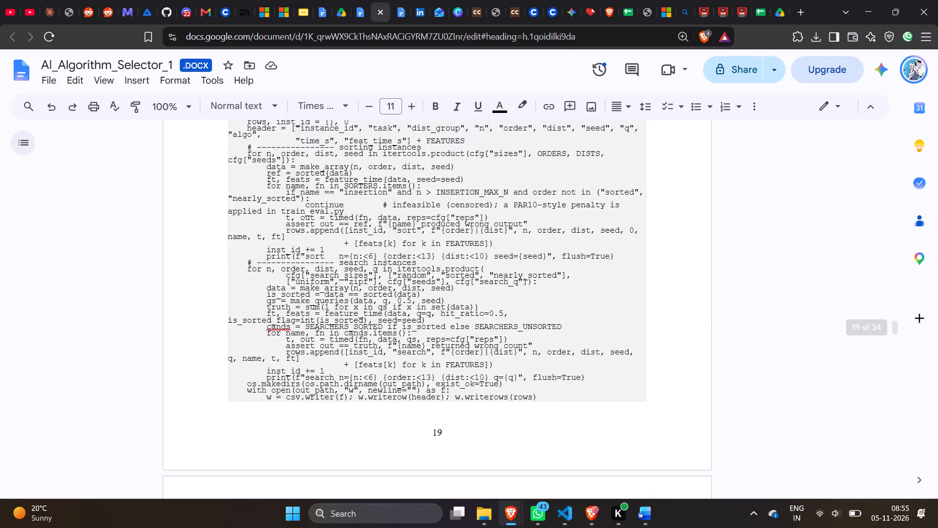
pyautogui.scroll(-9, 363, 167)
pyautogui.scroll(-15, 363, 167)
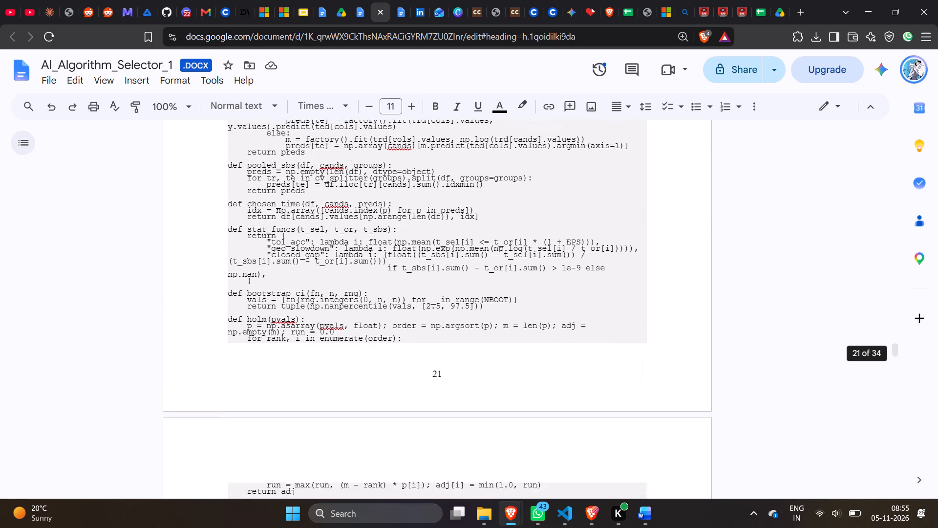
pyautogui.scroll(-15, 212, 275)
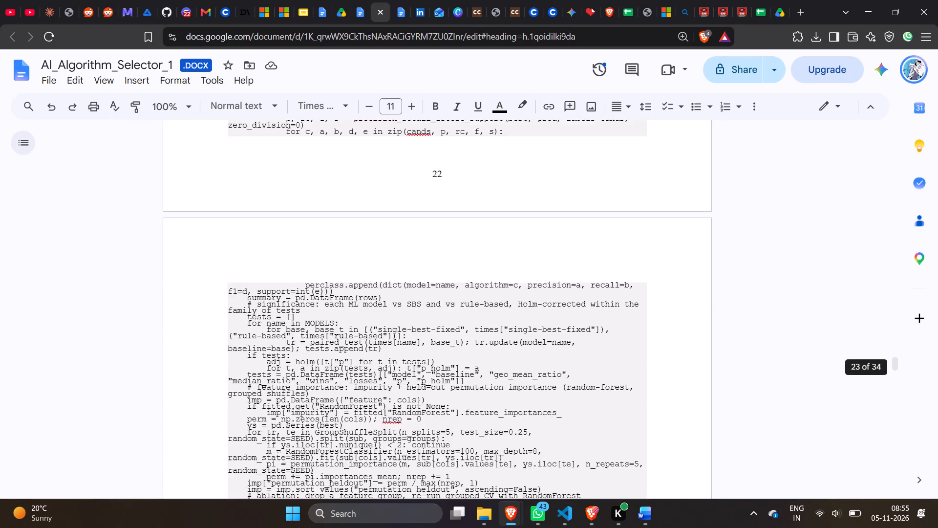
pyautogui.scroll(-14, 219, 283)
pyautogui.scroll(-12, 219, 283)
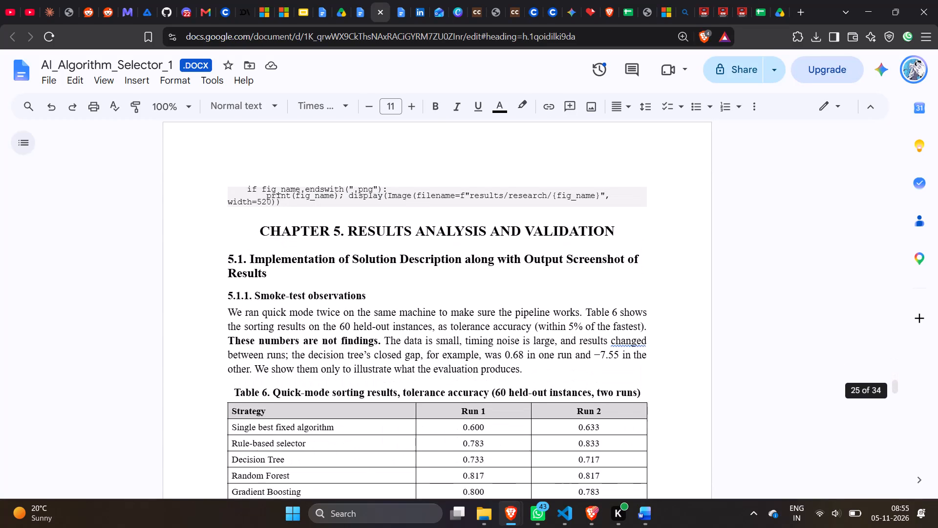
pyautogui.scroll(1, 219, 283)
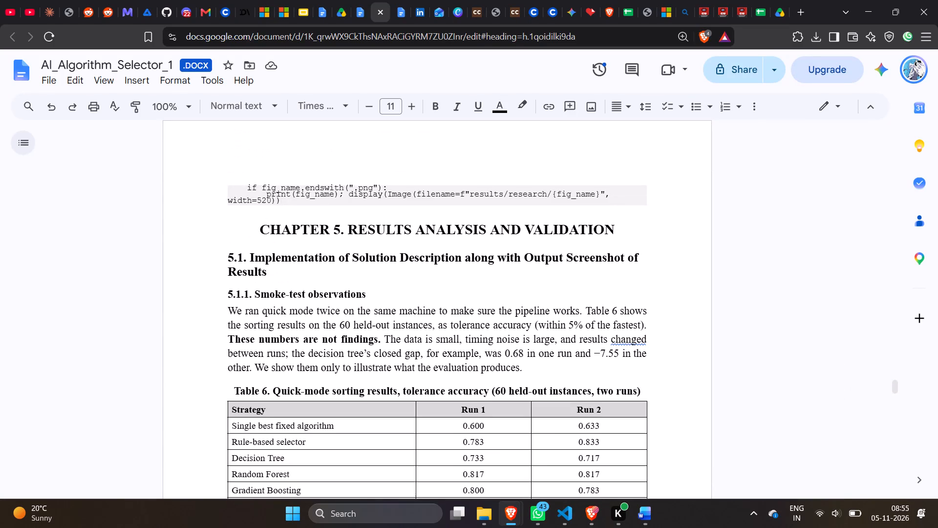
pyautogui.moveTo(227, 312); pyautogui.dragTo(539, 377)
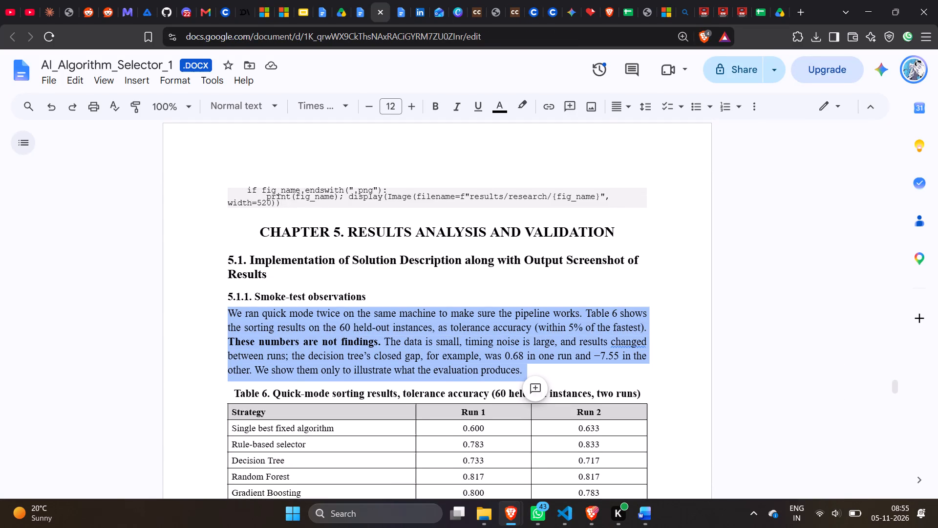
pyautogui.click(375, 108)
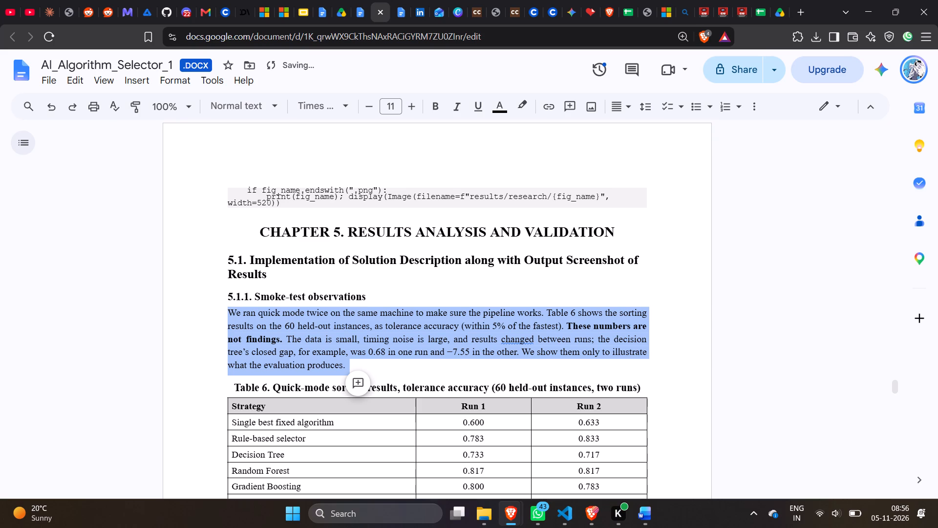
pyautogui.click(498, 369)
# Reduce the font size of the three paragraphs between Table 6 and the Figure 2 chart to 11.
pyautogui.scroll(-1, 486, 347)
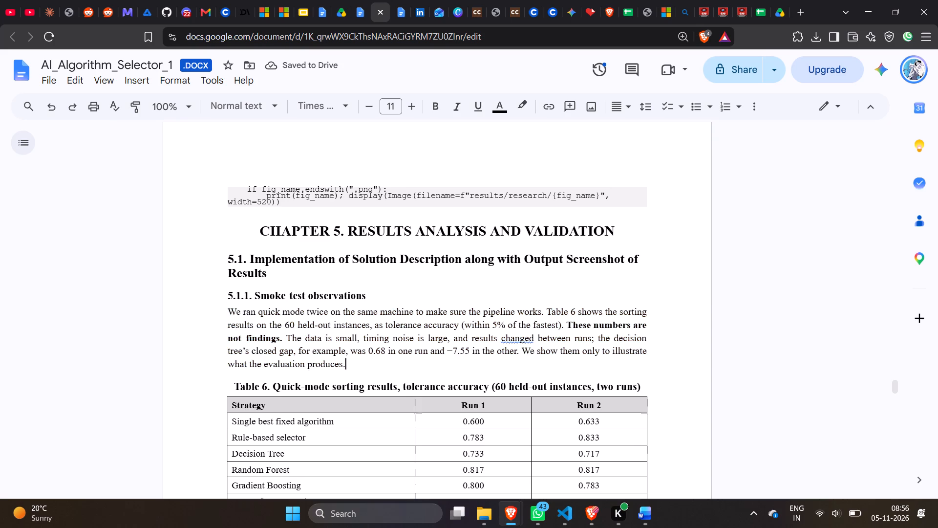
pyautogui.scroll(-4, 486, 347)
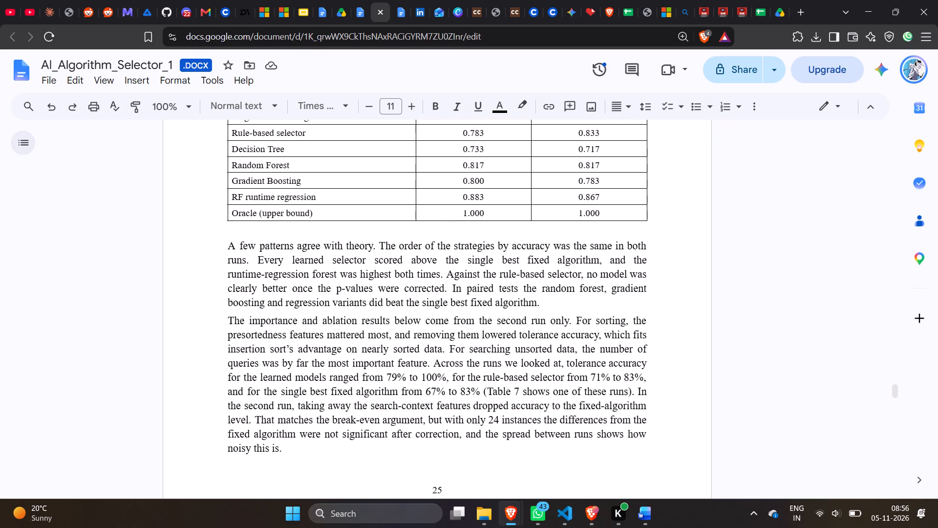
pyautogui.moveTo(219, 250); pyautogui.dragTo(308, 451)
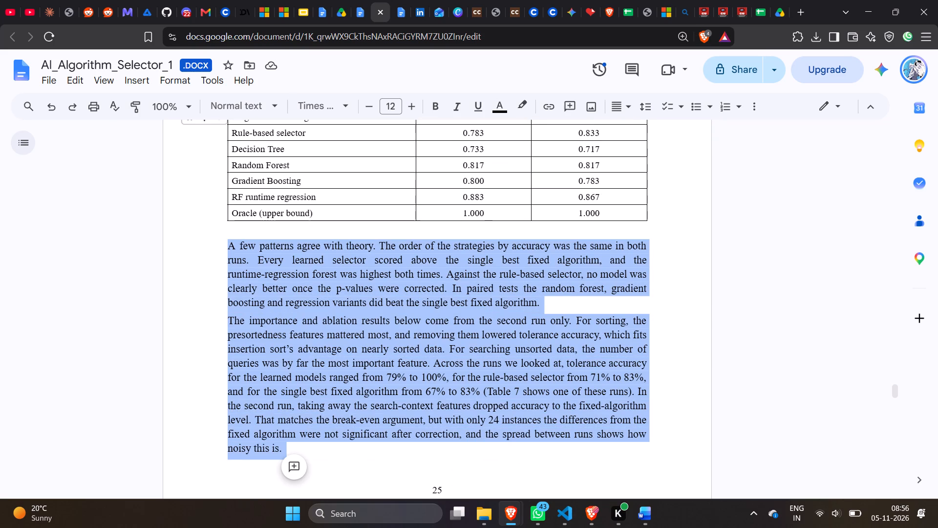
pyautogui.click(365, 103)
pyautogui.scroll(-3, 374, 245)
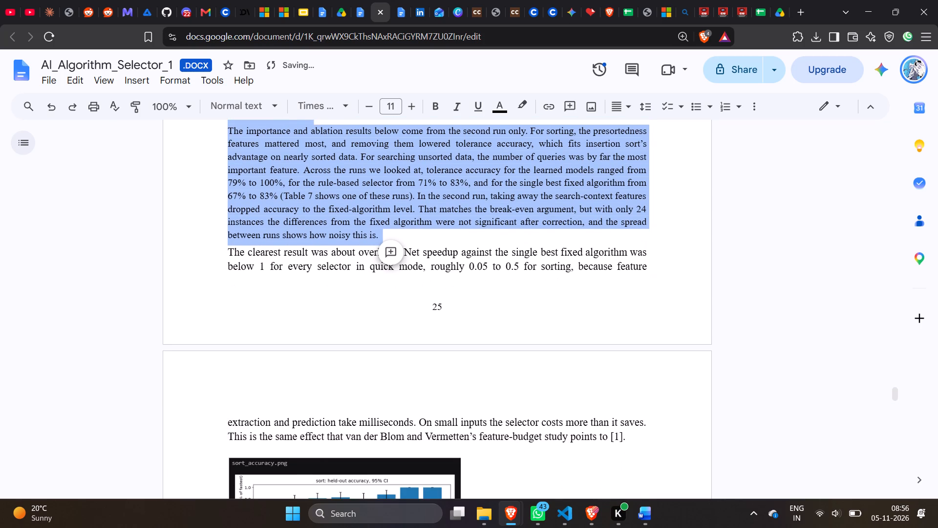
pyautogui.moveTo(227, 255); pyautogui.dragTo(634, 309)
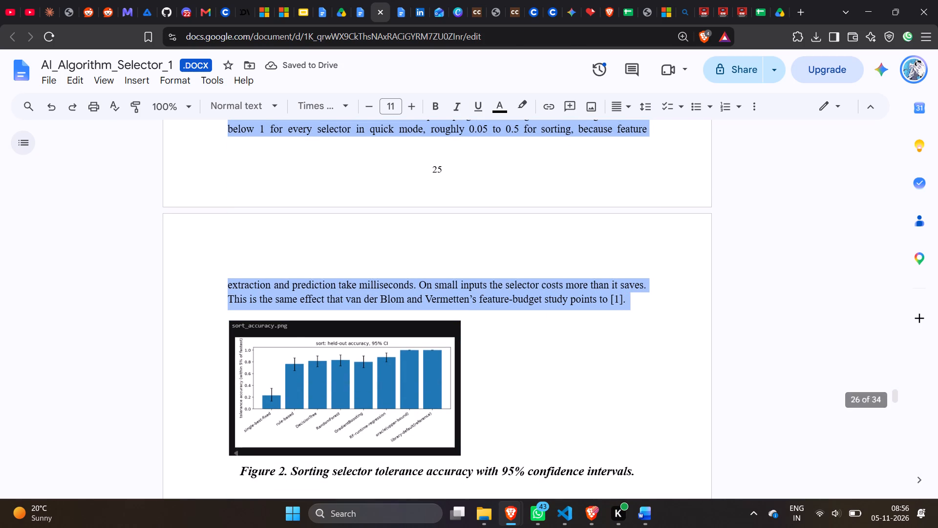
pyautogui.moveTo(634, 309); pyautogui.dragTo(634, 309)
pyautogui.click(369, 108)
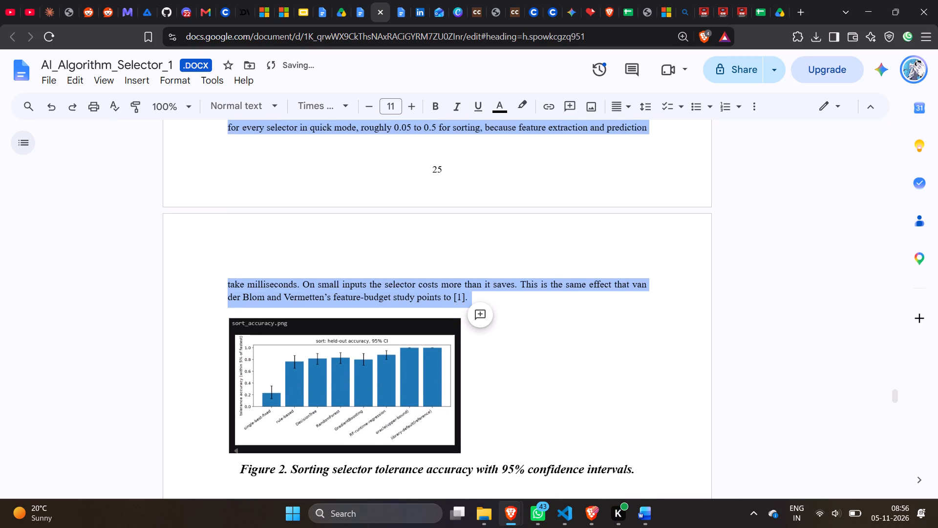
# Remove the bold and italics from the Figure 2 caption and reduce its font size to 12.
pyautogui.scroll(-3, 408, 245)
pyautogui.tripleClick(280, 287)
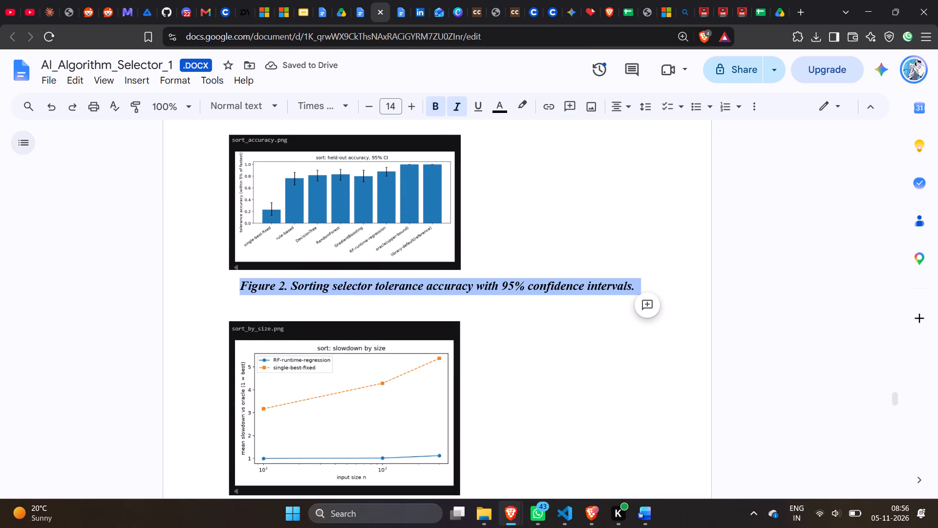
pyautogui.click(457, 107)
pyautogui.click(434, 110)
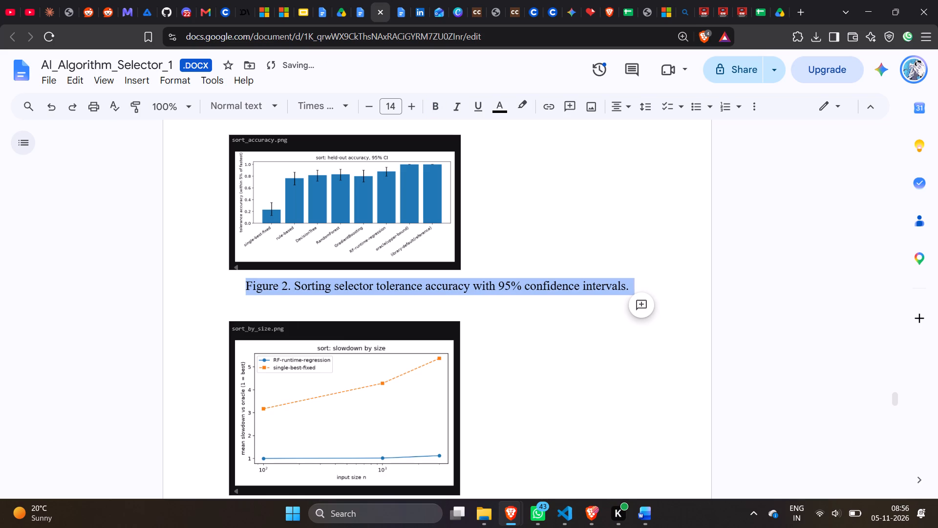
pyautogui.doubleClick(372, 108)
pyautogui.click(544, 235)
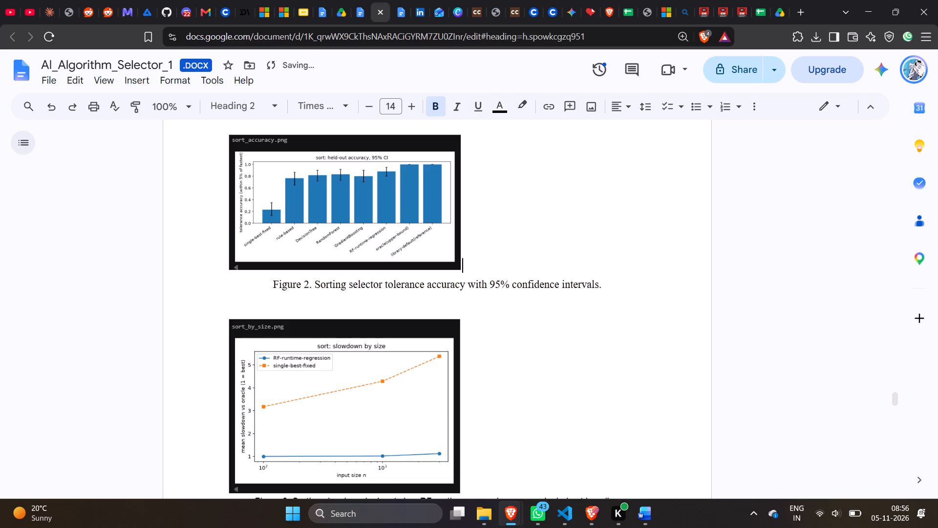
# Format the Figure 3 caption as Times New Roman, size 12, without italics.
pyautogui.scroll(-5, 519, 256)
pyautogui.tripleClick(366, 197)
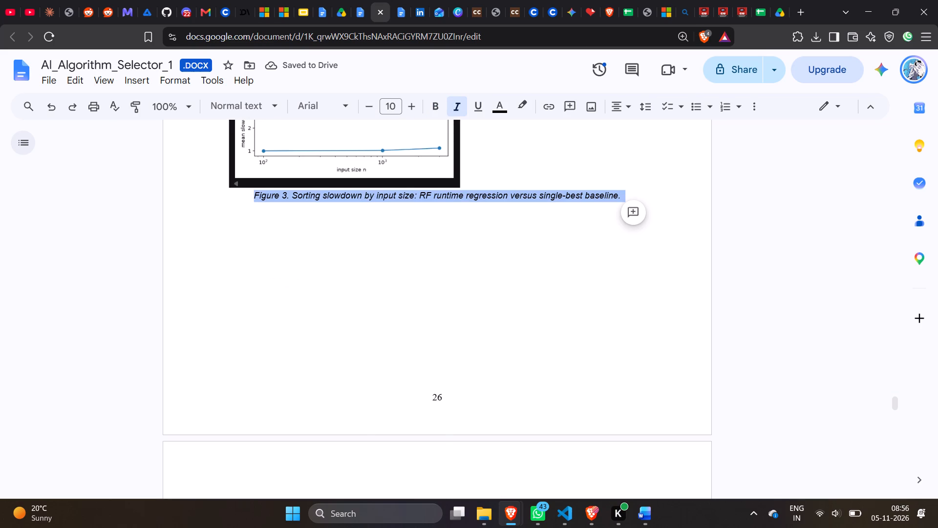
pyautogui.click(343, 110)
pyautogui.click(341, 176)
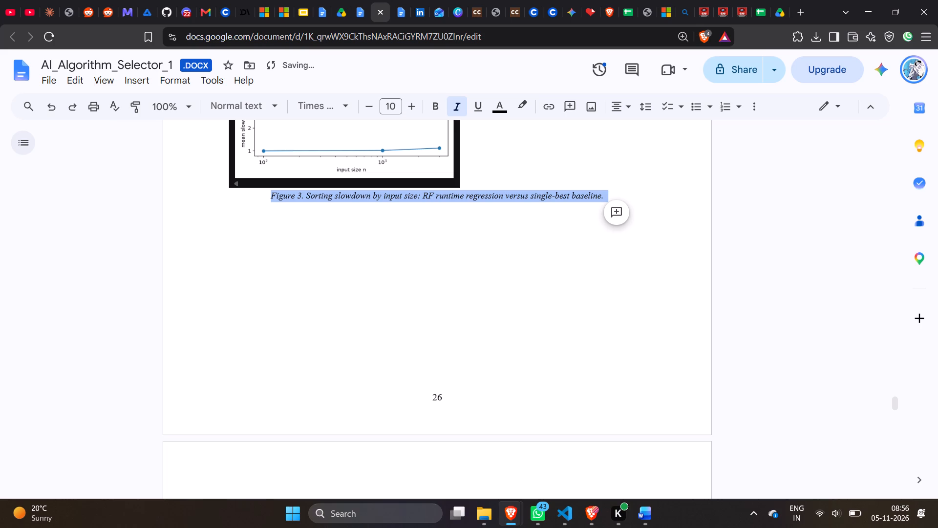
pyautogui.click(453, 102)
pyautogui.doubleClick(406, 107)
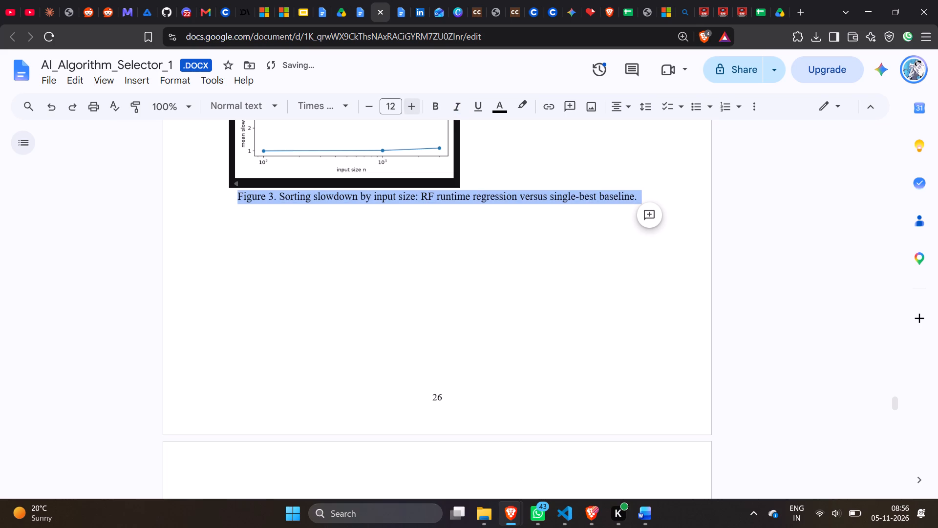
pyautogui.click(421, 252)
pyautogui.scroll(4, 413, 255)
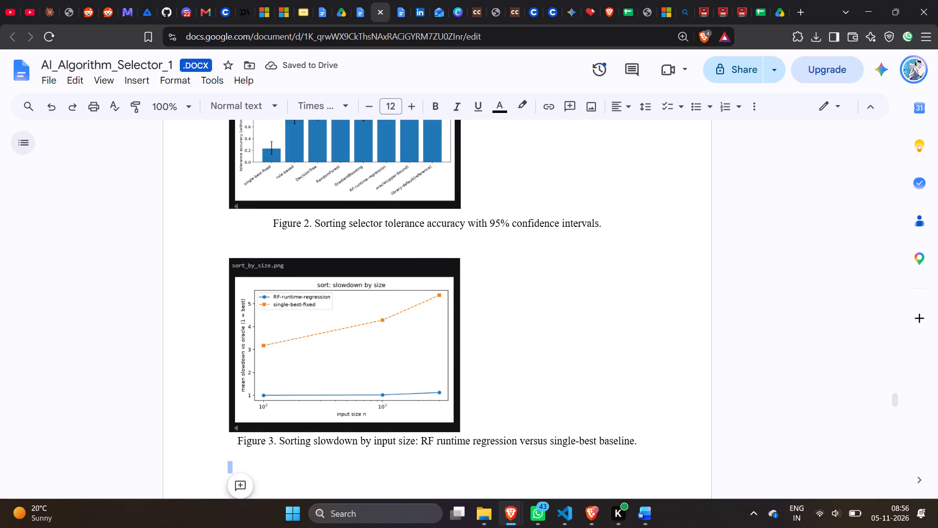
# Format the Figure 4 caption under the sorting confusion matrix as Times New Roman, size 12, without italics.
pyautogui.scroll(-9, 413, 255)
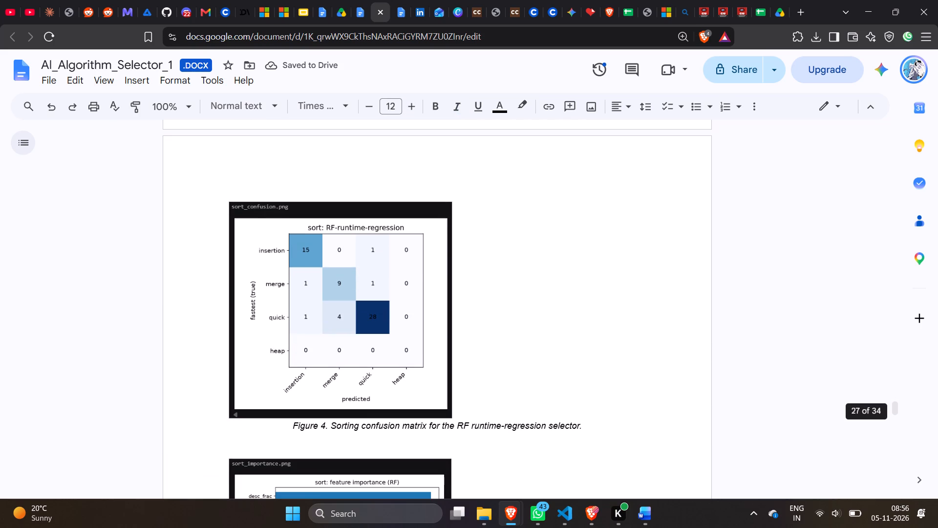
pyautogui.tripleClick(367, 427)
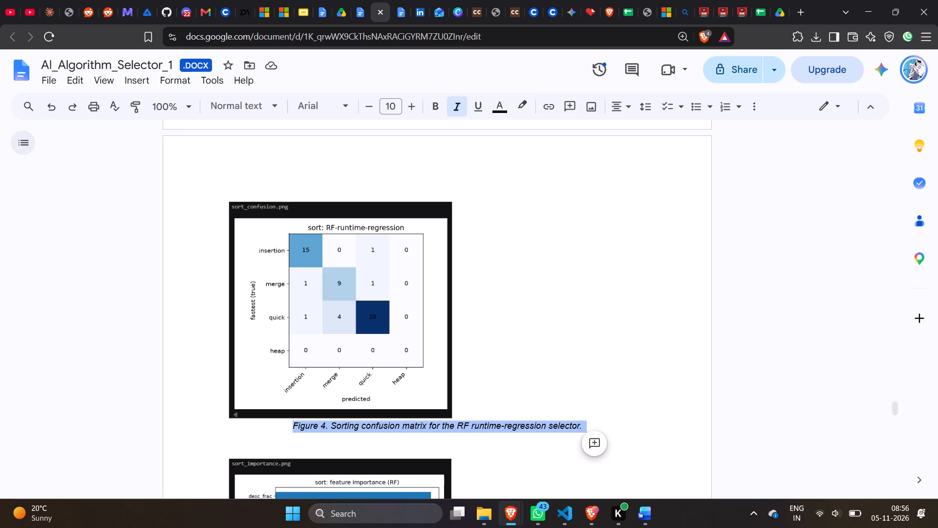
pyautogui.doubleClick(406, 103)
pyautogui.click(311, 102)
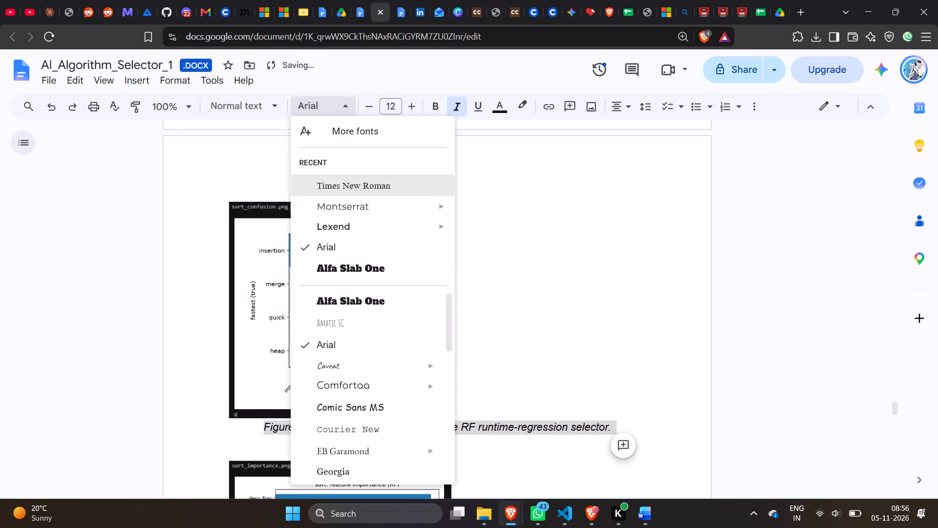
pyautogui.click(336, 181)
pyautogui.click(453, 106)
# Format the Figure 5 caption under the sorting feature importance chart as Times New Roman, size 12, without italics.
pyautogui.scroll(-5, 442, 149)
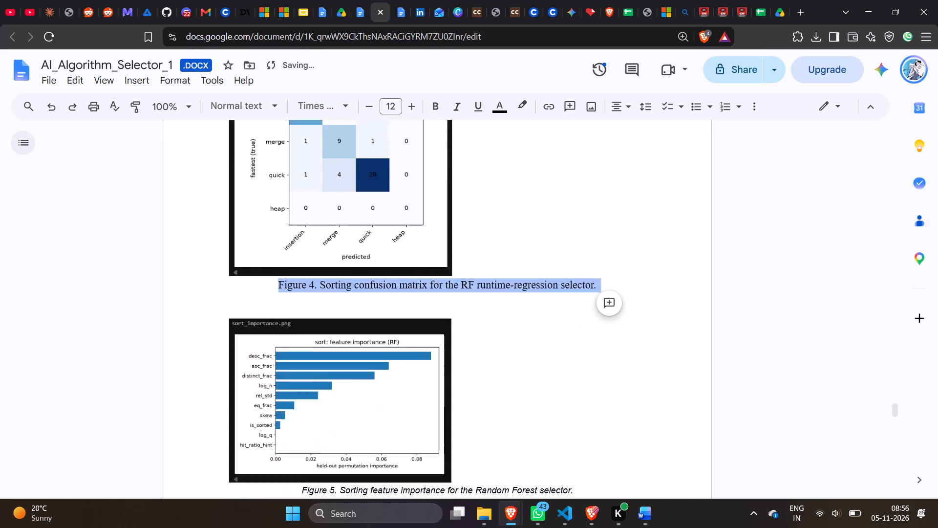
pyautogui.tripleClick(369, 330)
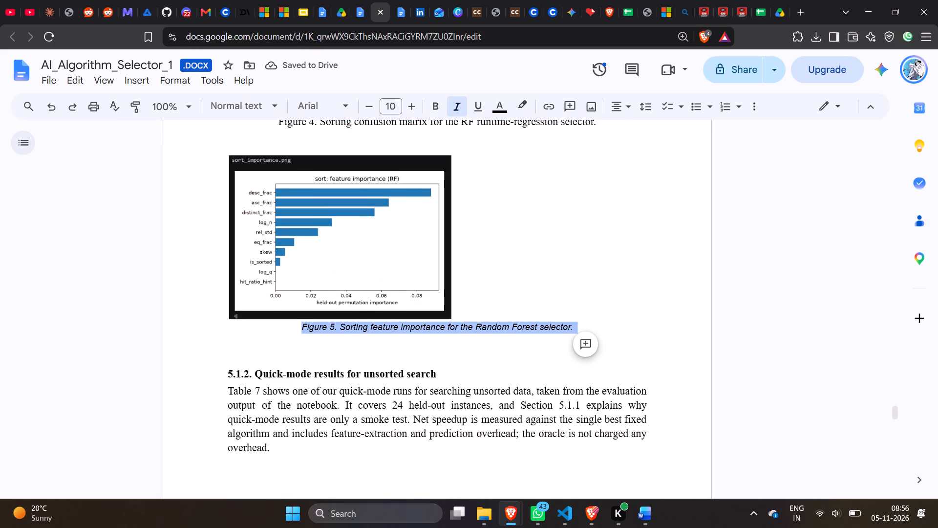
pyautogui.doubleClick(407, 104)
pyautogui.click(344, 114)
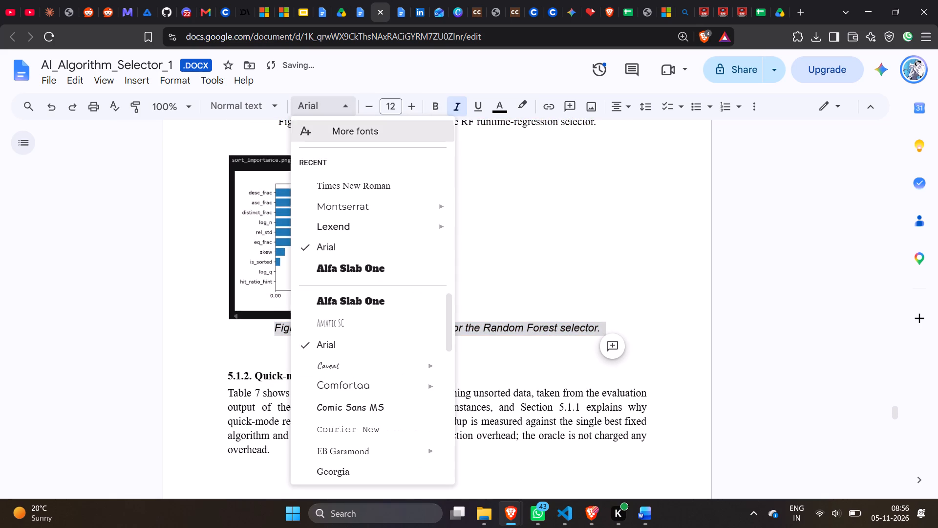
pyautogui.click(342, 179)
pyautogui.click(451, 108)
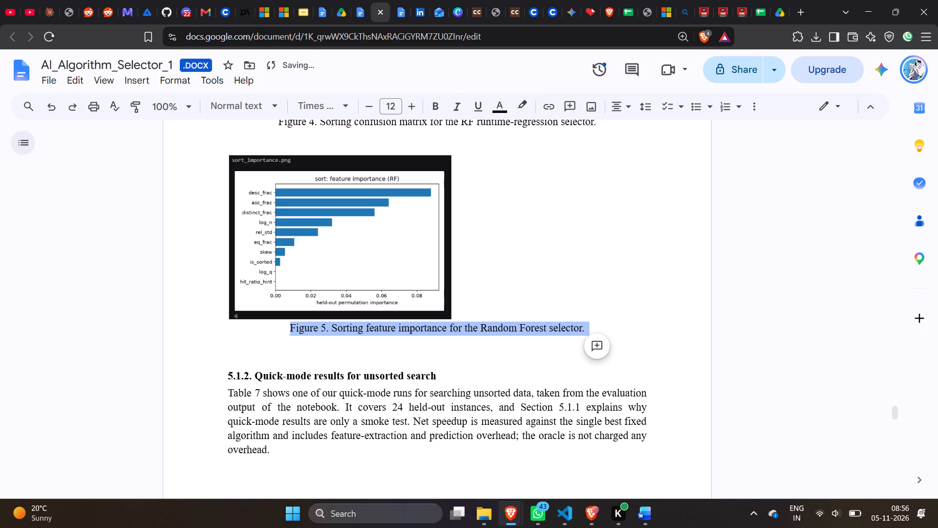
# Reduce the font size of the paragraph under section 5.1.2, Quick-mode results for unsorted search, to 11.
pyautogui.scroll(-5, 495, 224)
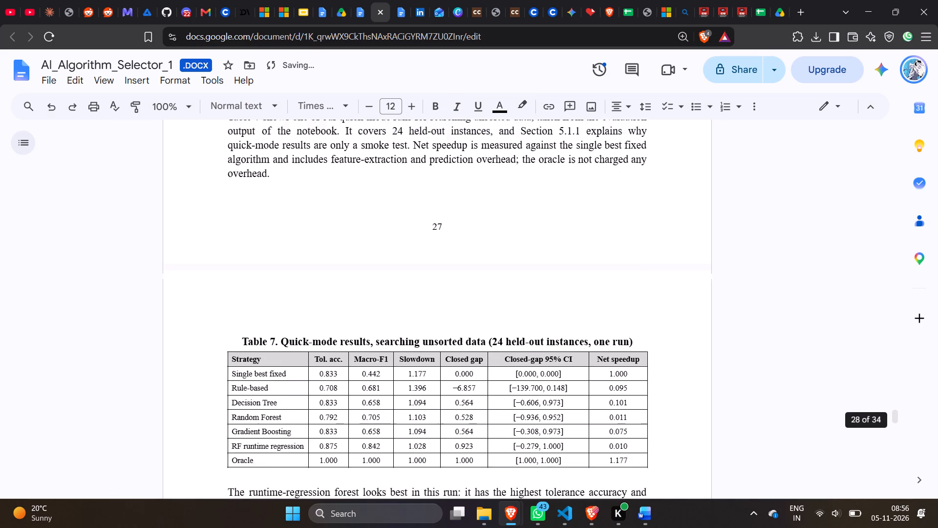
pyautogui.scroll(2, 495, 224)
pyautogui.moveTo(224, 206); pyautogui.dragTo(293, 252)
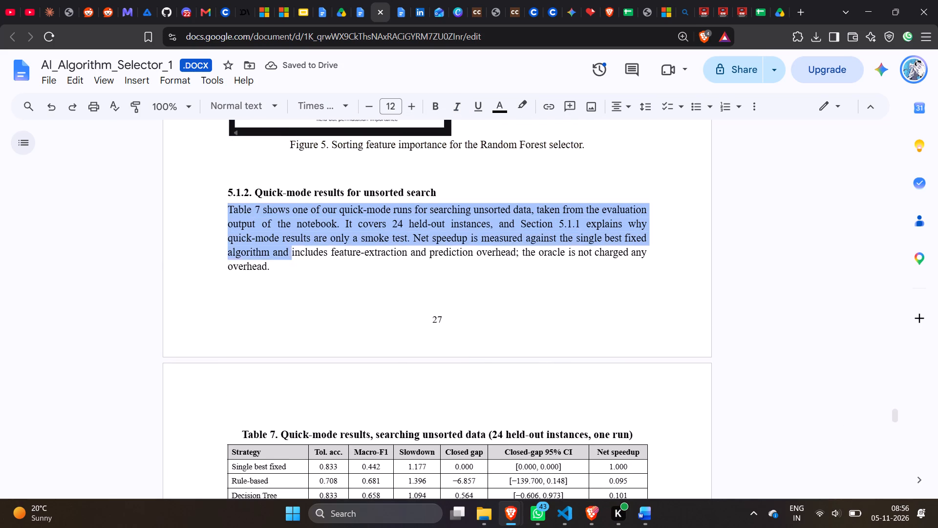
pyautogui.moveTo(293, 252); pyautogui.dragTo(299, 263)
pyautogui.click(371, 112)
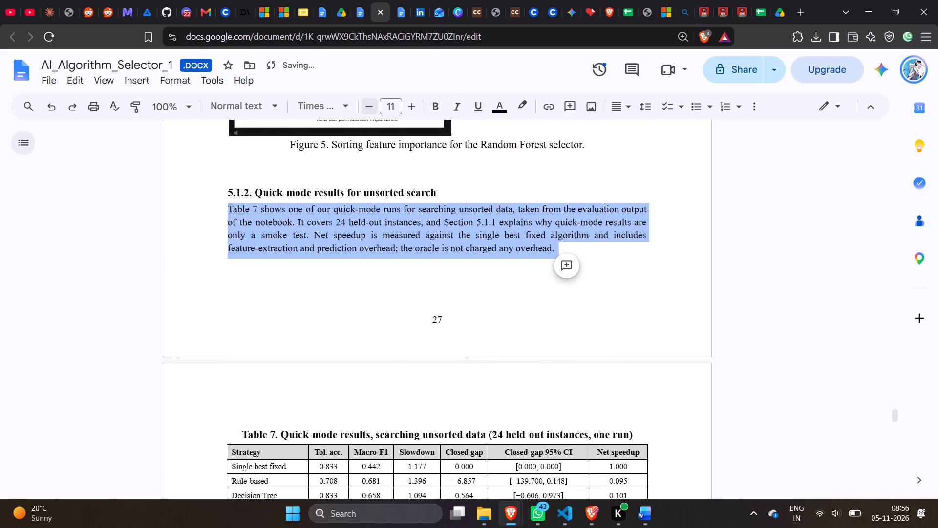
# Reduce the font size of the two paragraphs between Table 7 and the Figure 6 chart to 11.
pyautogui.scroll(-5, 355, 300)
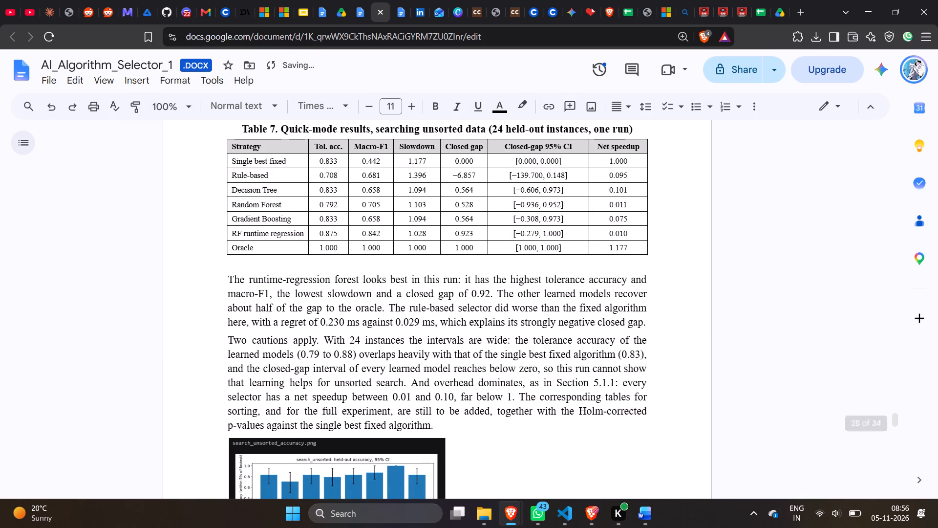
pyautogui.moveTo(216, 271); pyautogui.dragTo(468, 439)
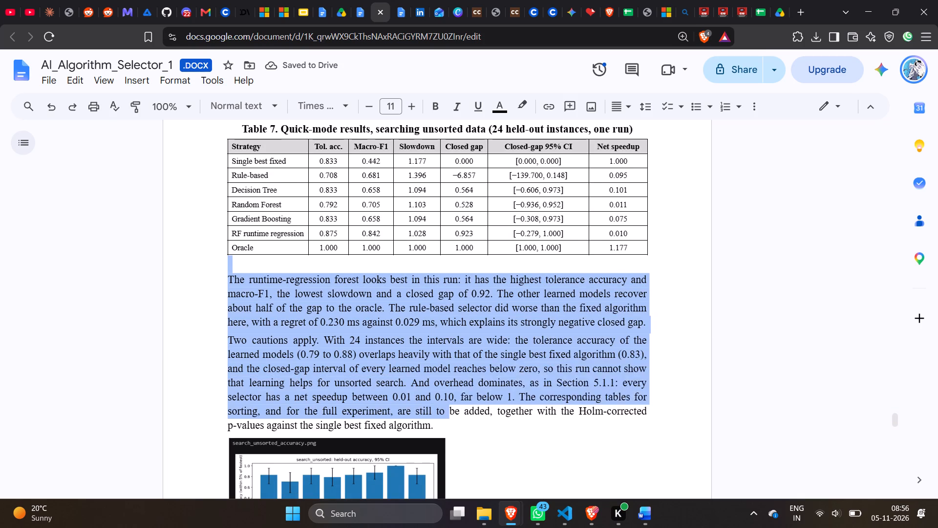
pyautogui.moveTo(468, 439); pyautogui.dragTo(437, 328)
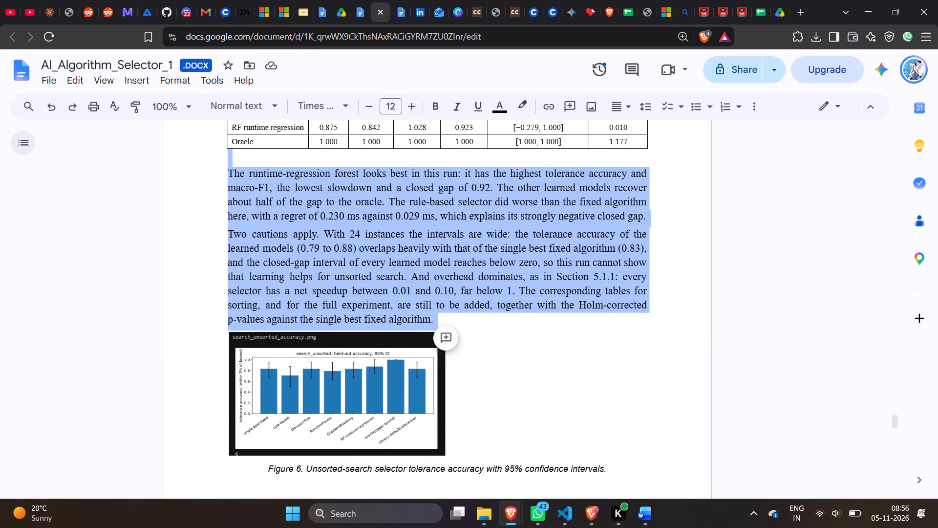
pyautogui.click(375, 110)
# Format the Figure 6 caption under the unsorted-search accuracy chart as Times New Roman, size 12, without italics.
pyautogui.scroll(-2, 416, 216)
pyautogui.tripleClick(404, 319)
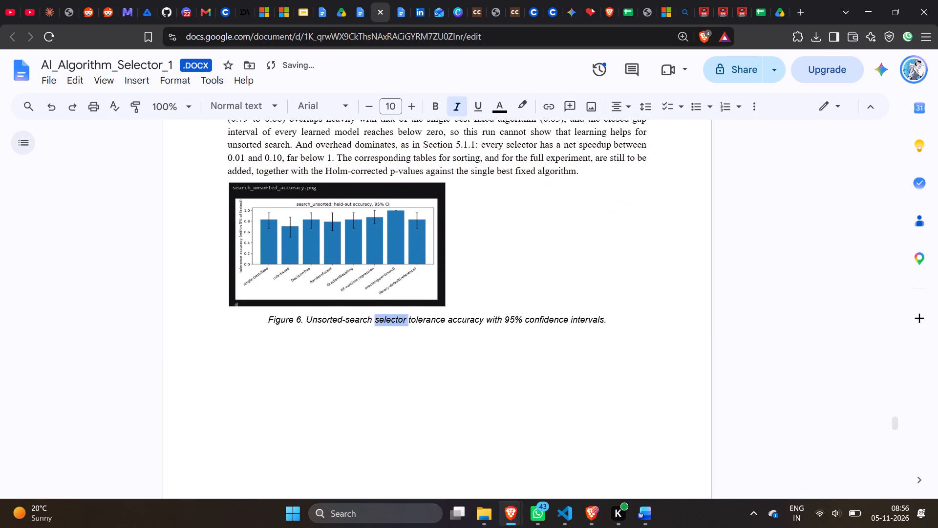
pyautogui.click(463, 105)
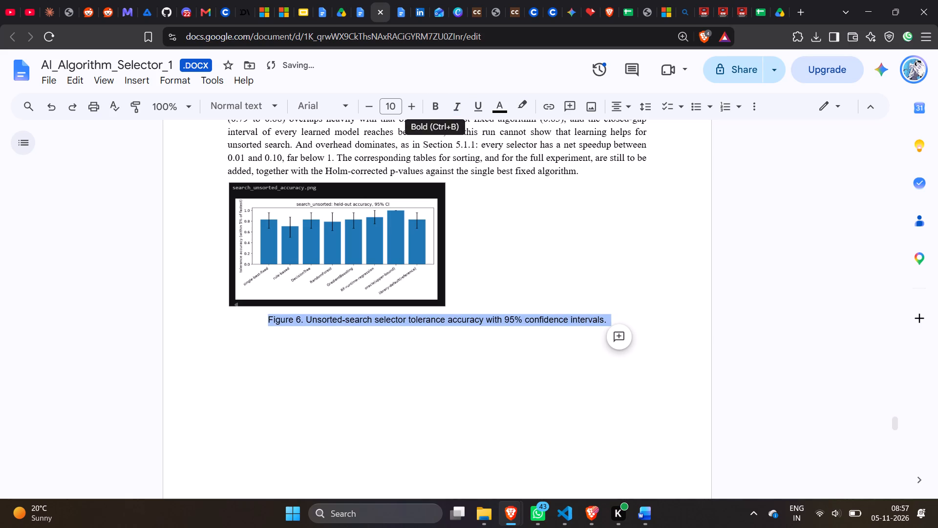
pyautogui.click(454, 110)
pyautogui.click(458, 109)
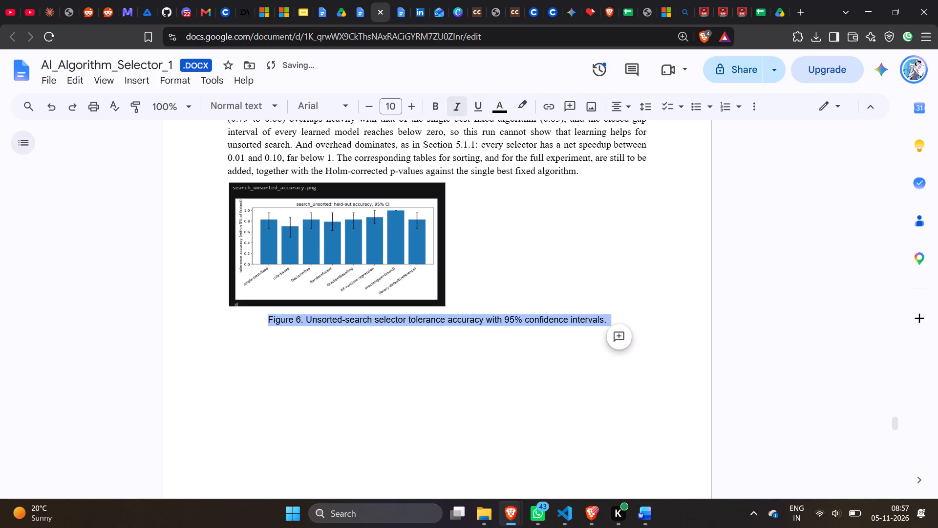
pyautogui.click(328, 107)
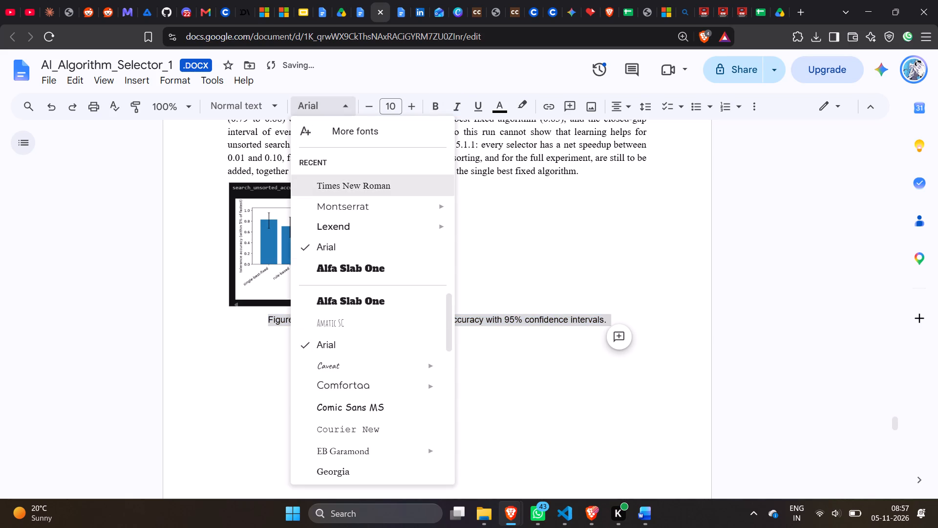
pyautogui.click(336, 185)
pyautogui.doubleClick(410, 106)
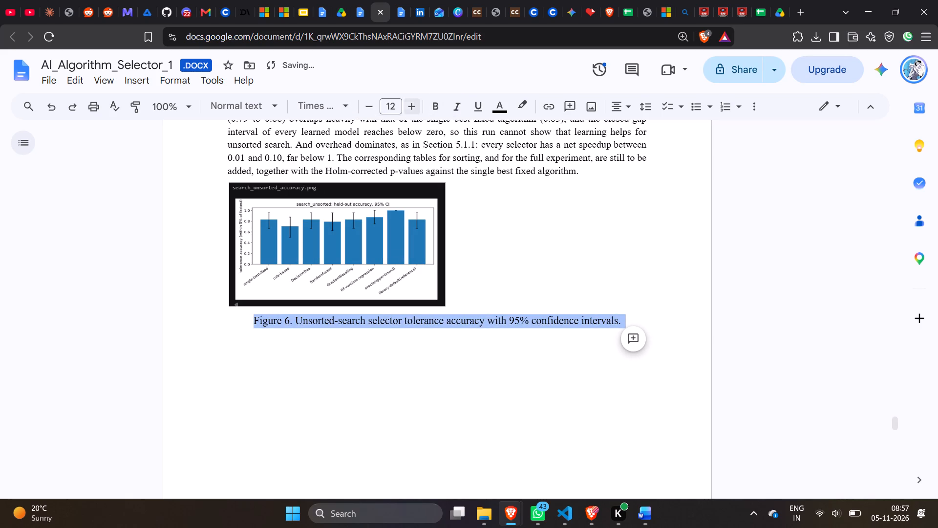
# Format the Figure 7 caption under the unsorted-search slowdown chart as Times New Roman, size 12, without italics.
pyautogui.scroll(-7, 416, 265)
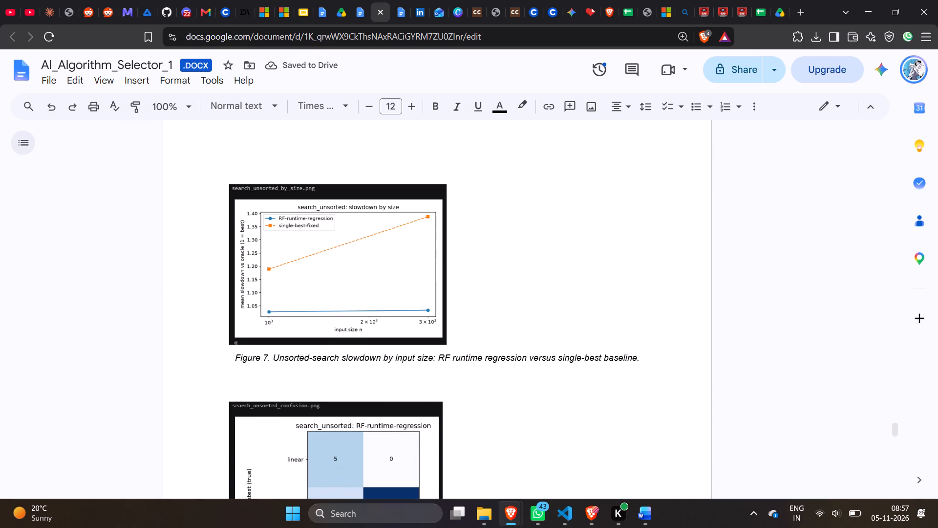
pyautogui.tripleClick(363, 355)
pyautogui.tripleClick(365, 358)
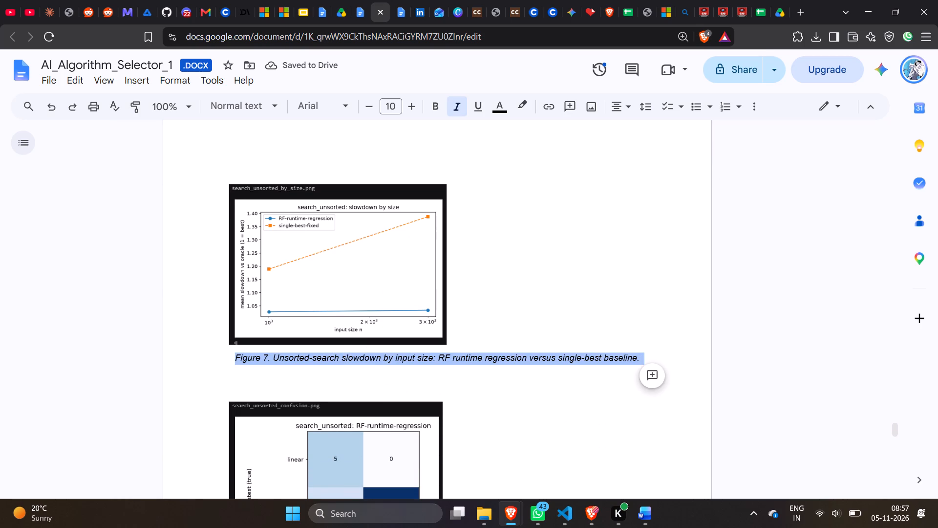
pyautogui.doubleClick(409, 104)
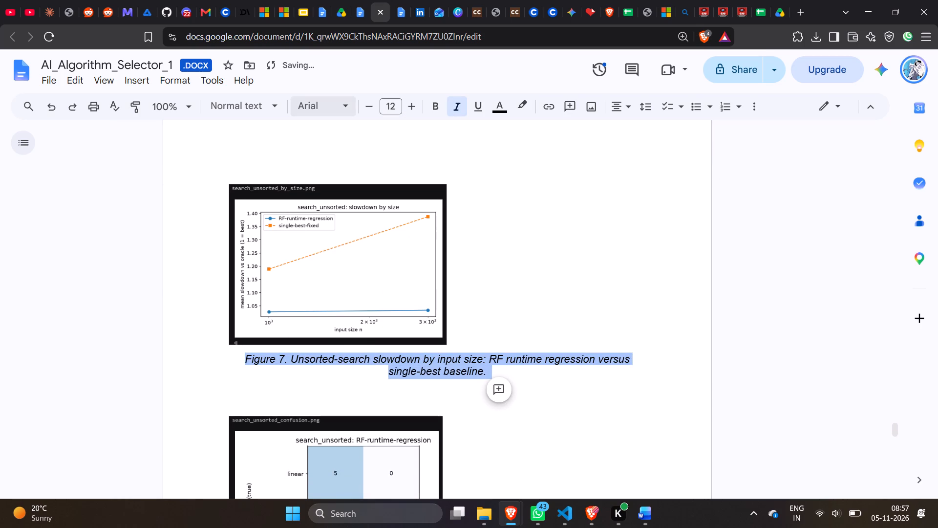
pyautogui.click(349, 111)
pyautogui.click(348, 189)
pyautogui.click(454, 108)
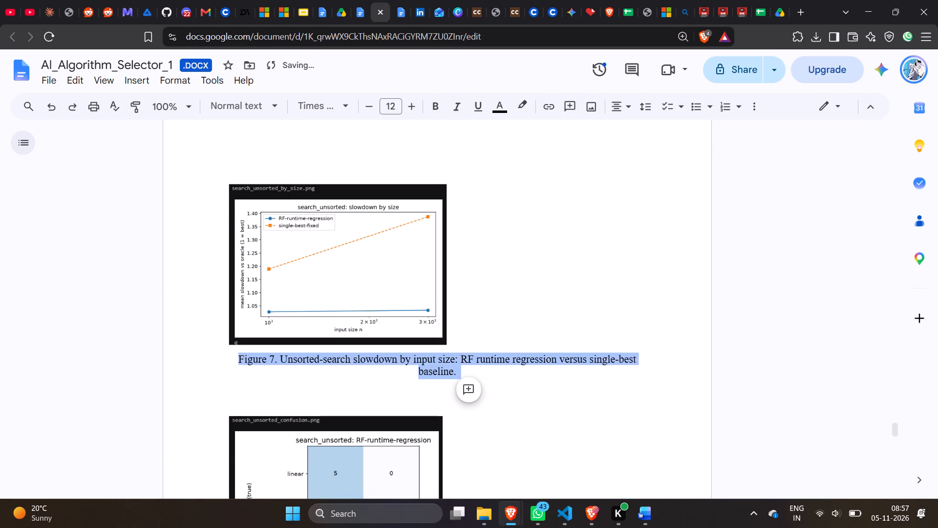
# Format the Figure 8 caption under the unsorted-search confusion matrix as Times New Roman, size 12, without italics.
pyautogui.scroll(-5, 455, 216)
pyautogui.tripleClick(364, 330)
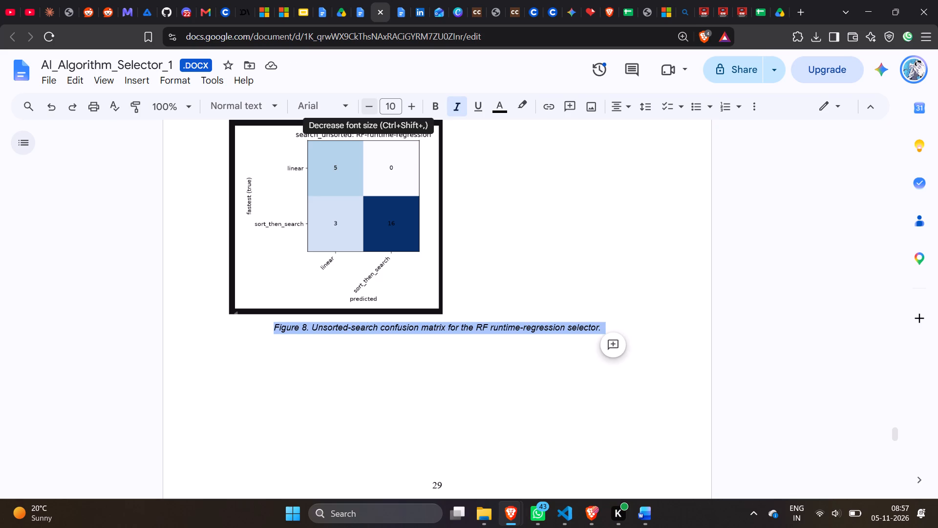
pyautogui.click(339, 104)
pyautogui.click(337, 188)
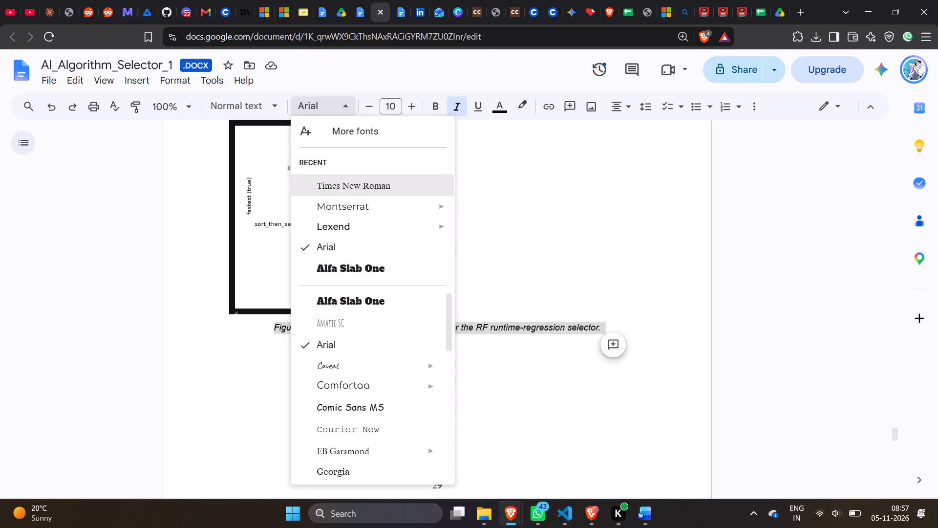
pyautogui.click(456, 111)
pyautogui.doubleClick(415, 110)
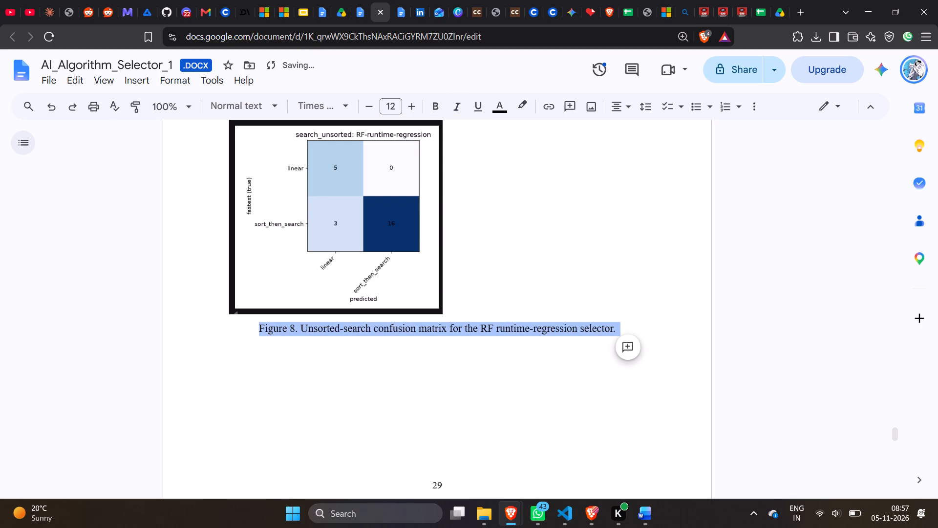
# Format the Figure 9 caption under the unsorted-search feature importance chart as Times New Roman, size 12, without italics.
pyautogui.scroll(-8, 425, 192)
pyautogui.tripleClick(419, 298)
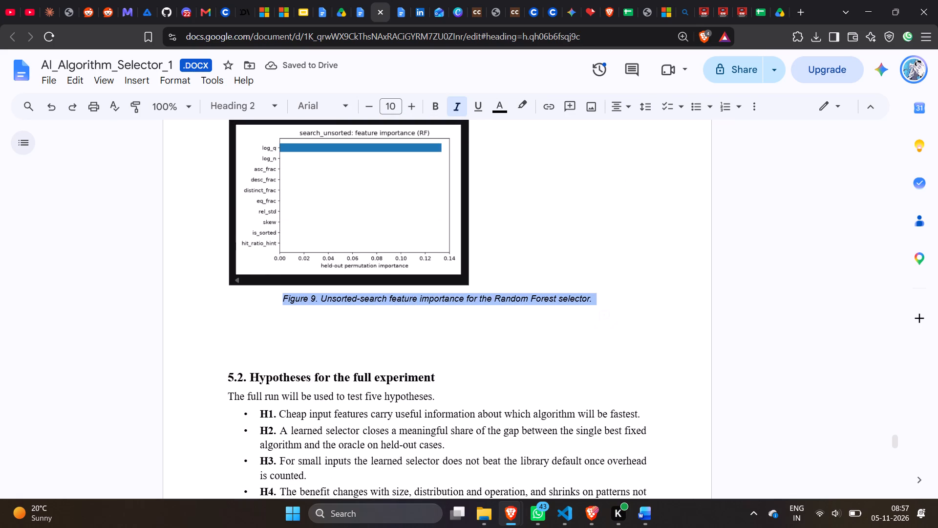
pyautogui.doubleClick(414, 107)
pyautogui.click(456, 112)
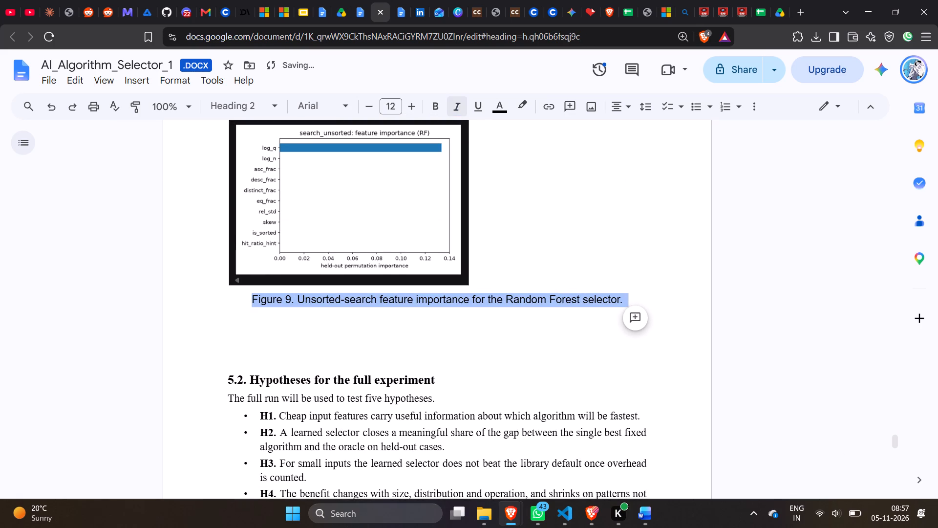
pyautogui.click(341, 105)
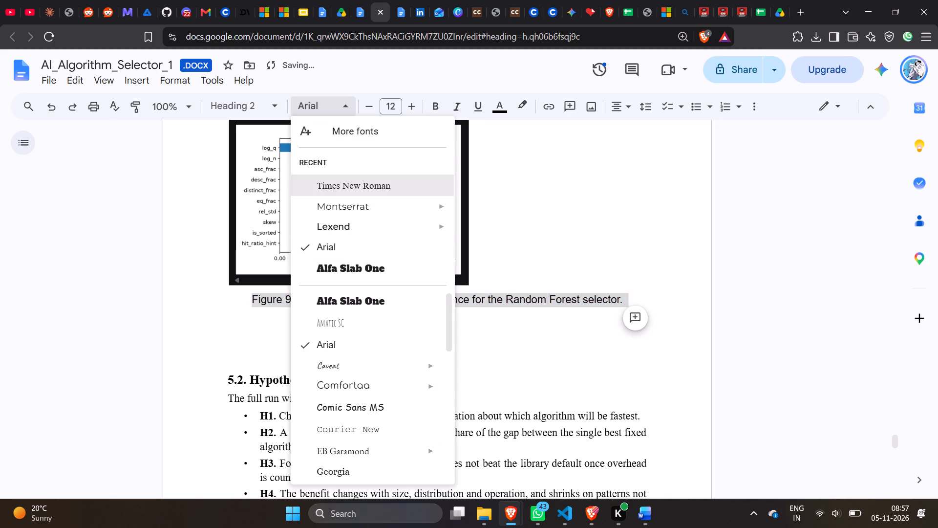
pyautogui.click(339, 180)
# Reduce all text under heading 5.2, Hypotheses for the full experiment, including the H1 to H5 bullets, to size 11.
pyautogui.scroll(-4, 464, 205)
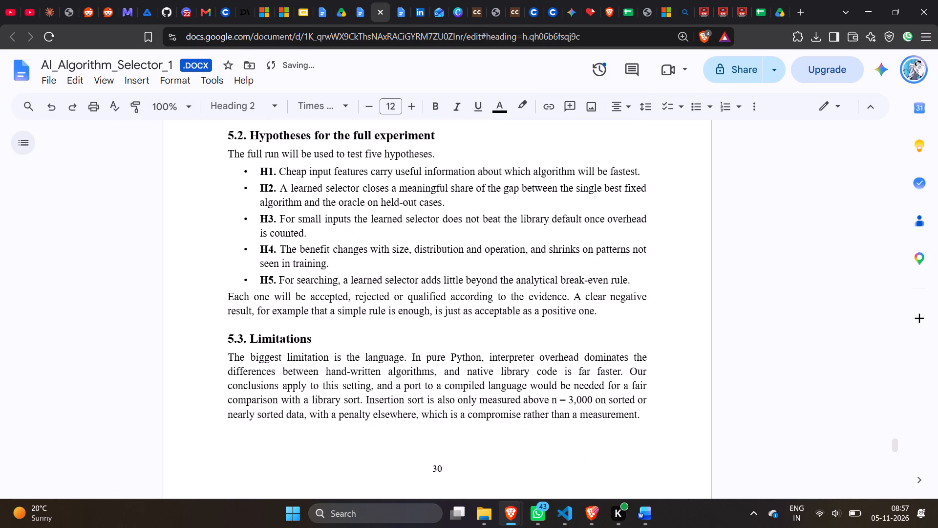
pyautogui.moveTo(222, 152); pyautogui.dragTo(597, 317)
pyautogui.click(372, 112)
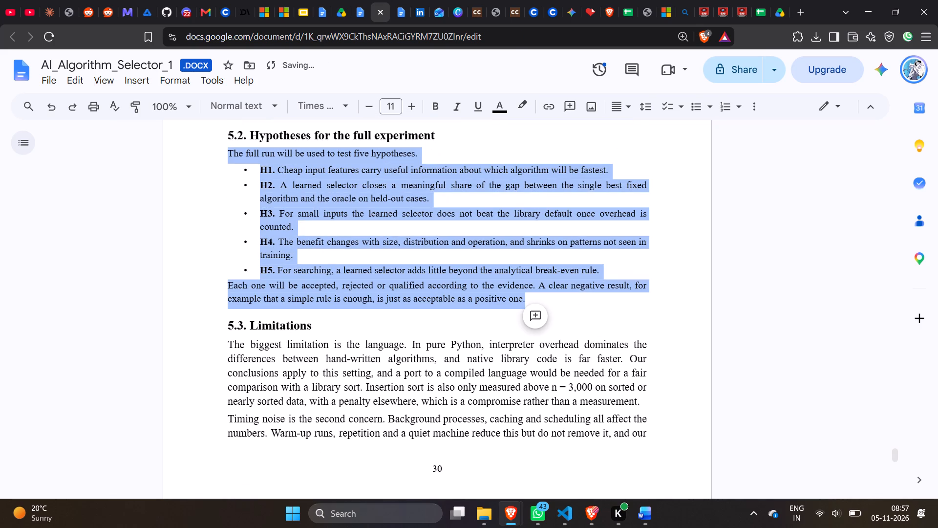
# Reduce the body paragraphs of section 5.3, Limitations, across both pages to font size 11.
pyautogui.moveTo(226, 343); pyautogui.dragTo(618, 431)
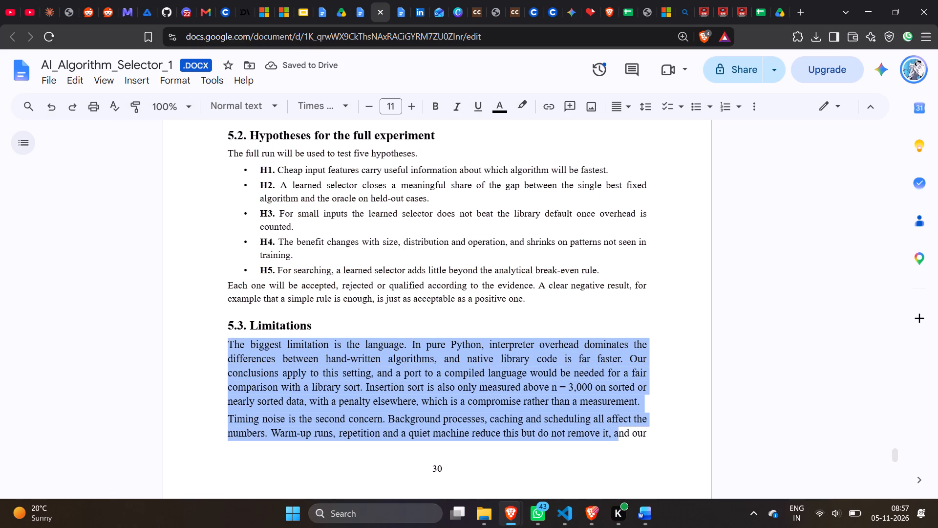
pyautogui.moveTo(618, 431); pyautogui.dragTo(653, 435)
pyautogui.click(375, 110)
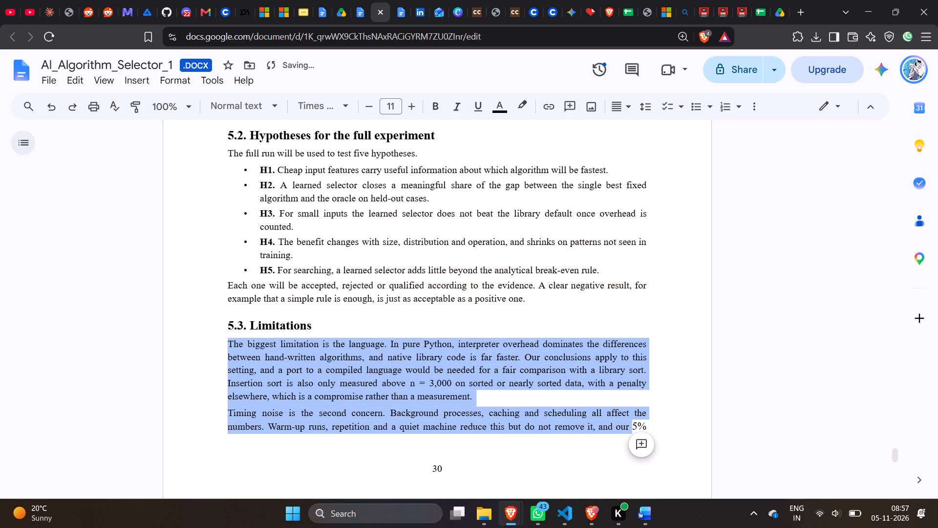
pyautogui.scroll(-5, 457, 249)
pyautogui.moveTo(215, 275); pyautogui.dragTo(507, 360)
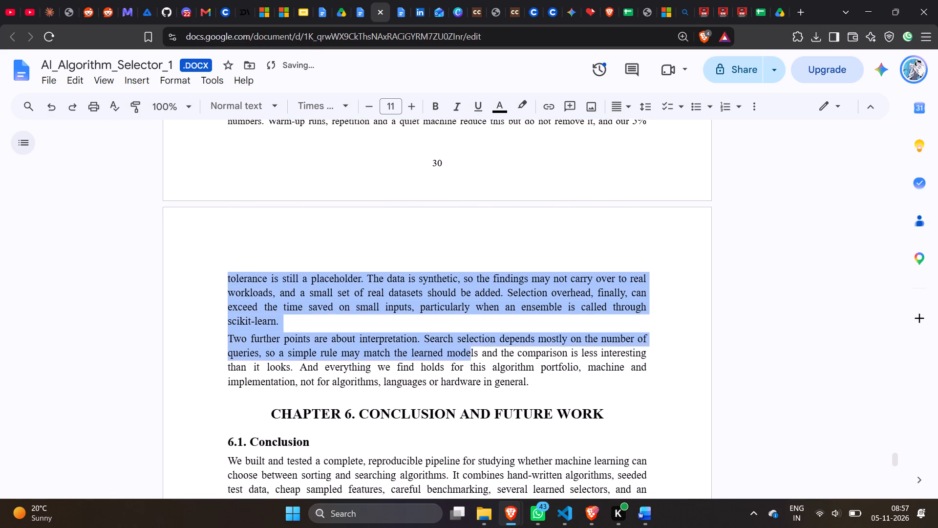
pyautogui.moveTo(507, 360); pyautogui.dragTo(546, 381)
pyautogui.click(366, 107)
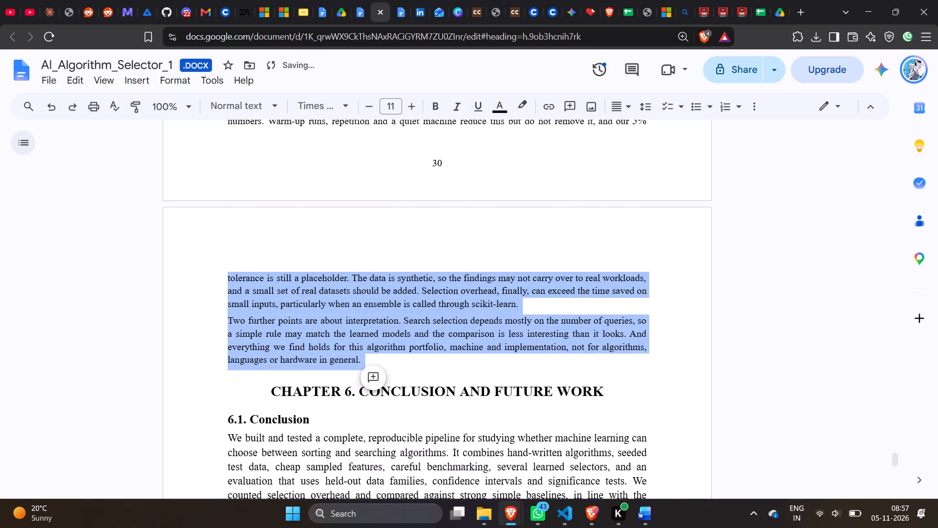
# Reduce the Chapter 6 body text under 6.1 Conclusion and 6.2 Future work, including its bullet list, to size 11.
pyautogui.scroll(-4, 397, 204)
pyautogui.moveTo(226, 198); pyautogui.dragTo(428, 331)
pyautogui.click(364, 107)
pyautogui.scroll(-2, 386, 184)
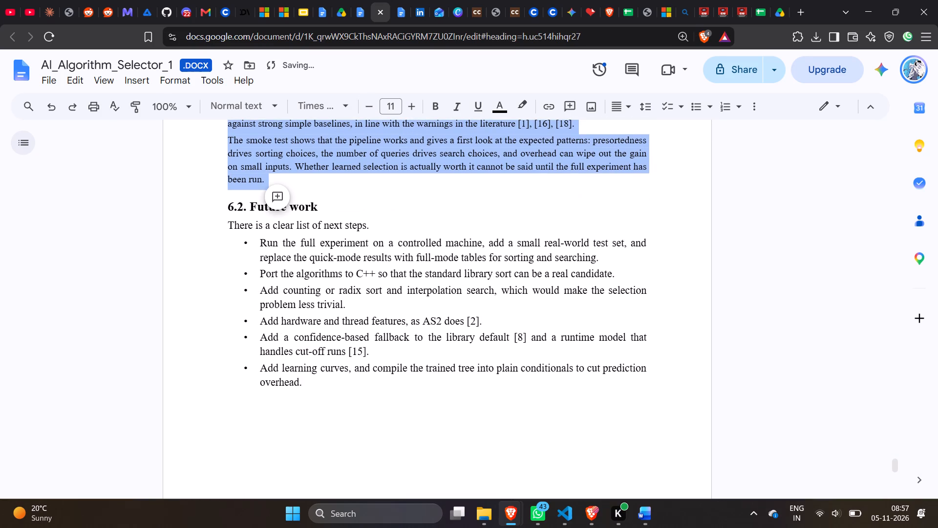
pyautogui.moveTo(217, 229); pyautogui.dragTo(352, 381)
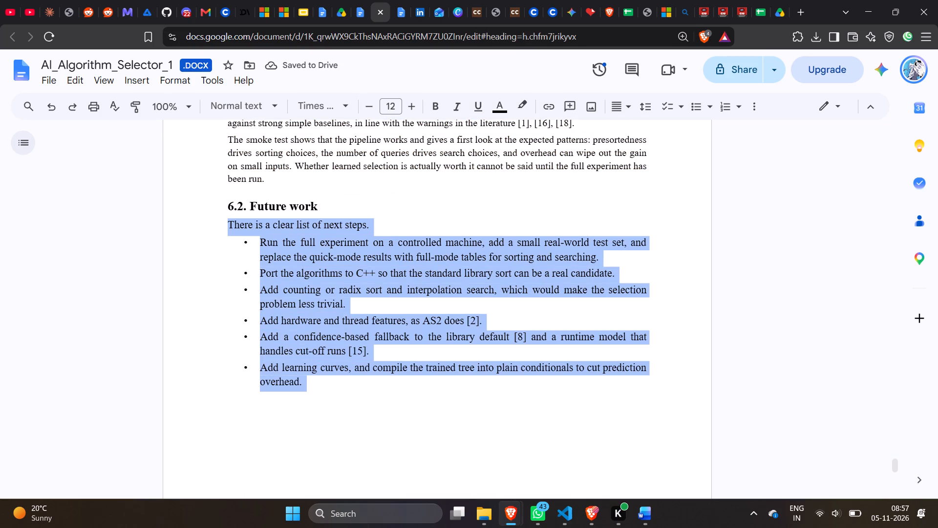
pyautogui.click(373, 109)
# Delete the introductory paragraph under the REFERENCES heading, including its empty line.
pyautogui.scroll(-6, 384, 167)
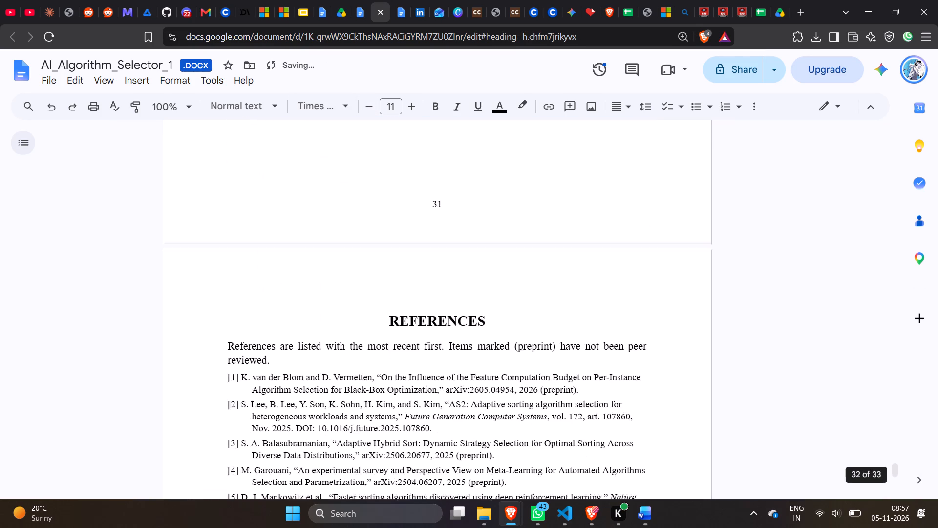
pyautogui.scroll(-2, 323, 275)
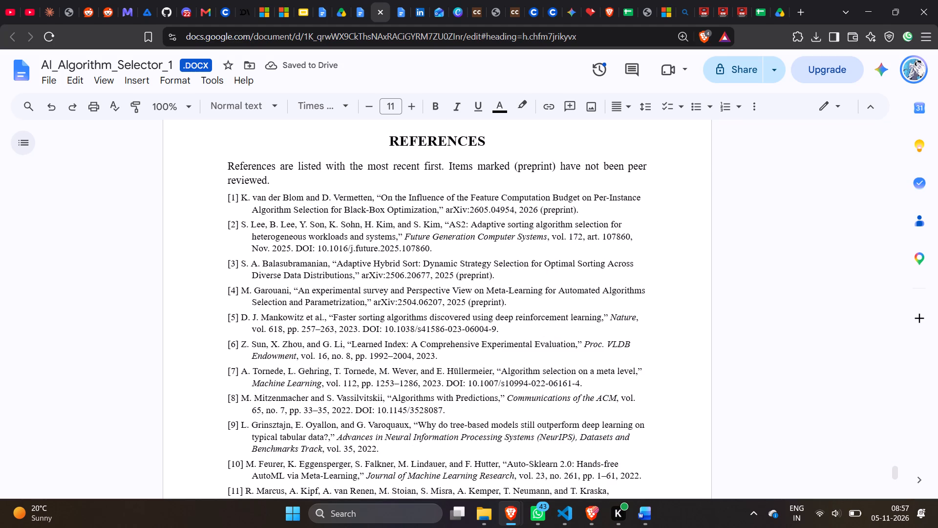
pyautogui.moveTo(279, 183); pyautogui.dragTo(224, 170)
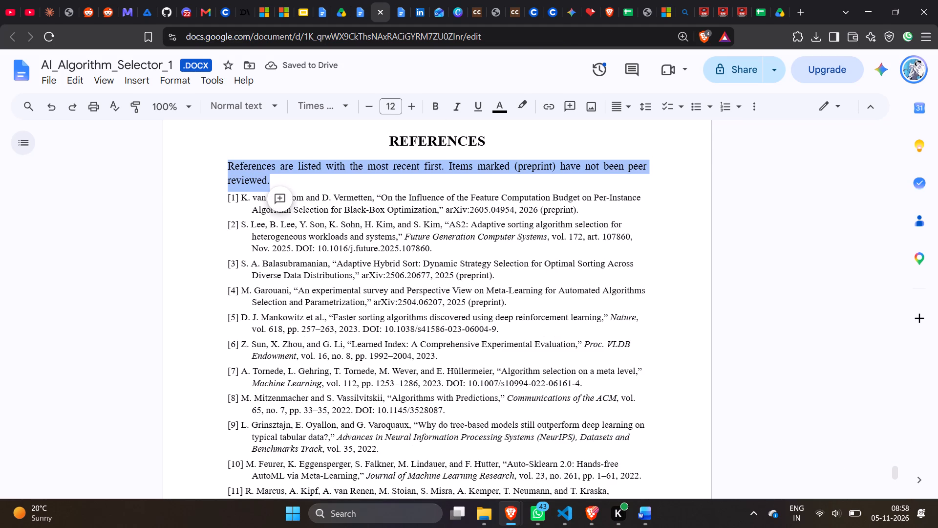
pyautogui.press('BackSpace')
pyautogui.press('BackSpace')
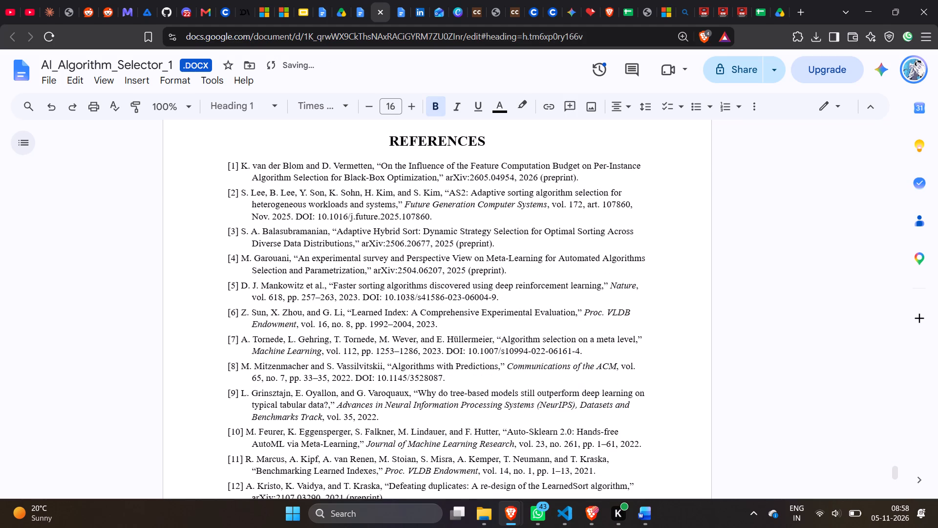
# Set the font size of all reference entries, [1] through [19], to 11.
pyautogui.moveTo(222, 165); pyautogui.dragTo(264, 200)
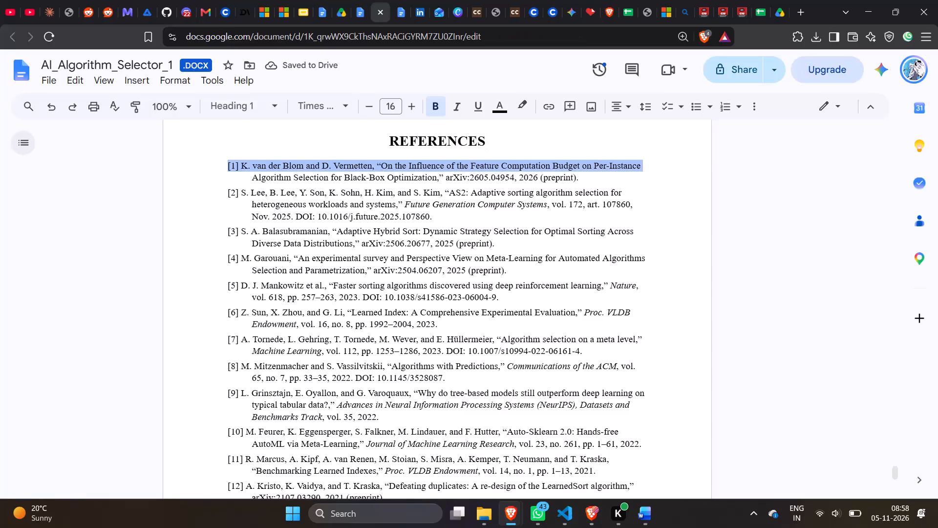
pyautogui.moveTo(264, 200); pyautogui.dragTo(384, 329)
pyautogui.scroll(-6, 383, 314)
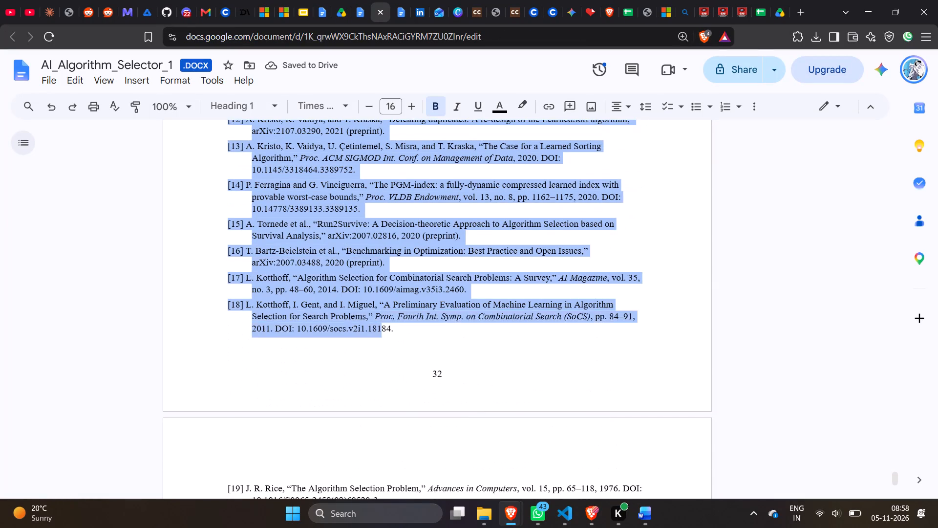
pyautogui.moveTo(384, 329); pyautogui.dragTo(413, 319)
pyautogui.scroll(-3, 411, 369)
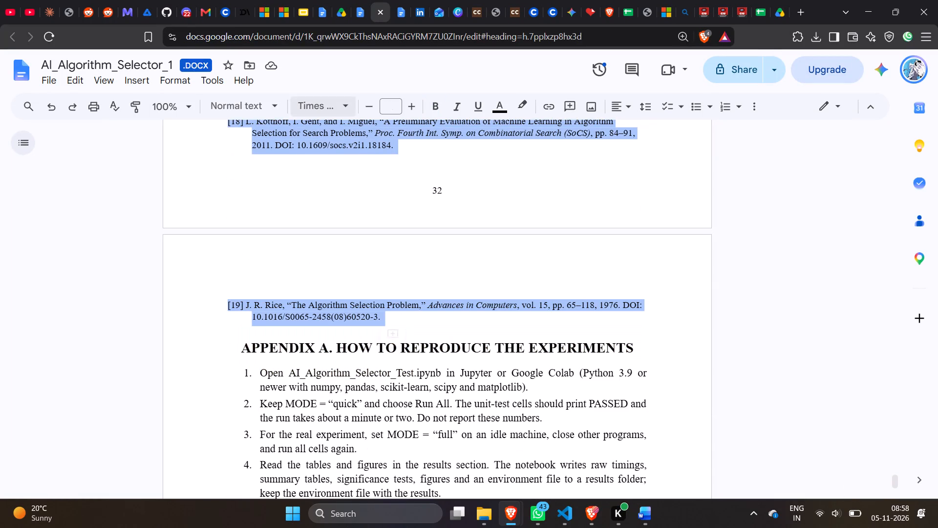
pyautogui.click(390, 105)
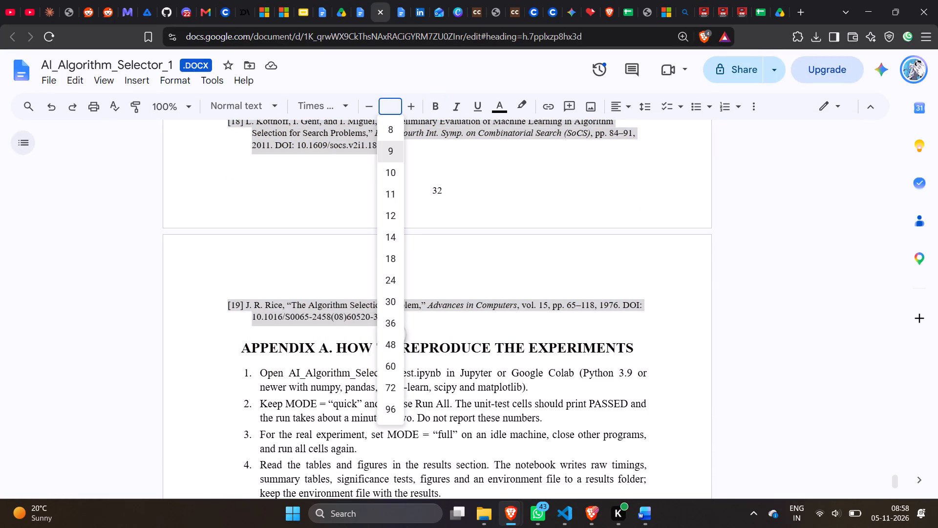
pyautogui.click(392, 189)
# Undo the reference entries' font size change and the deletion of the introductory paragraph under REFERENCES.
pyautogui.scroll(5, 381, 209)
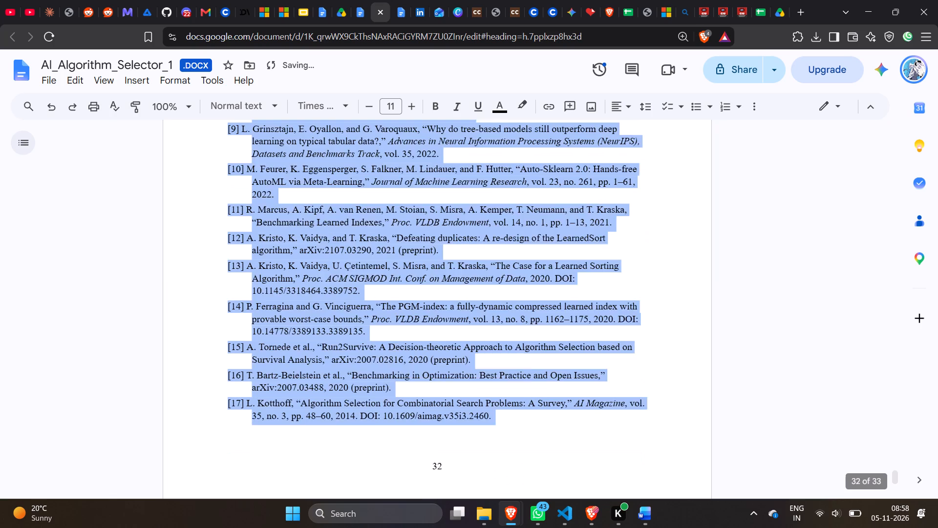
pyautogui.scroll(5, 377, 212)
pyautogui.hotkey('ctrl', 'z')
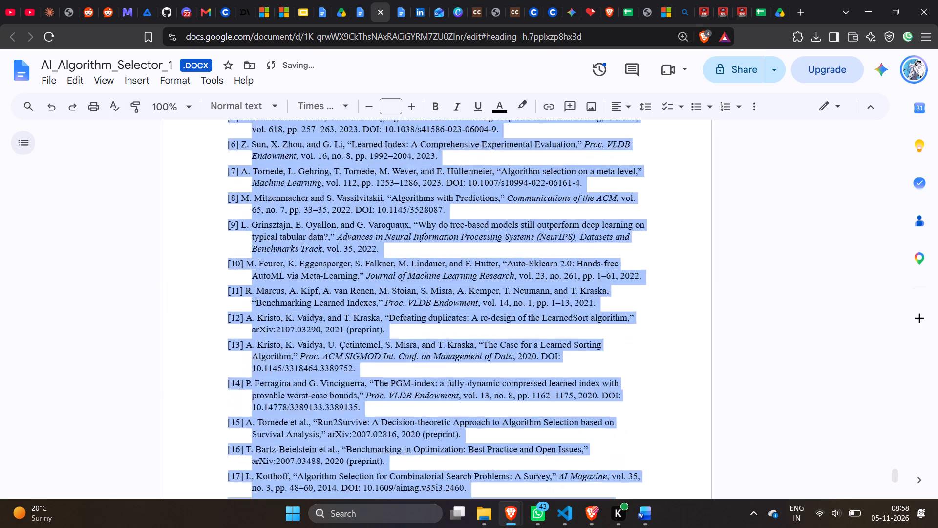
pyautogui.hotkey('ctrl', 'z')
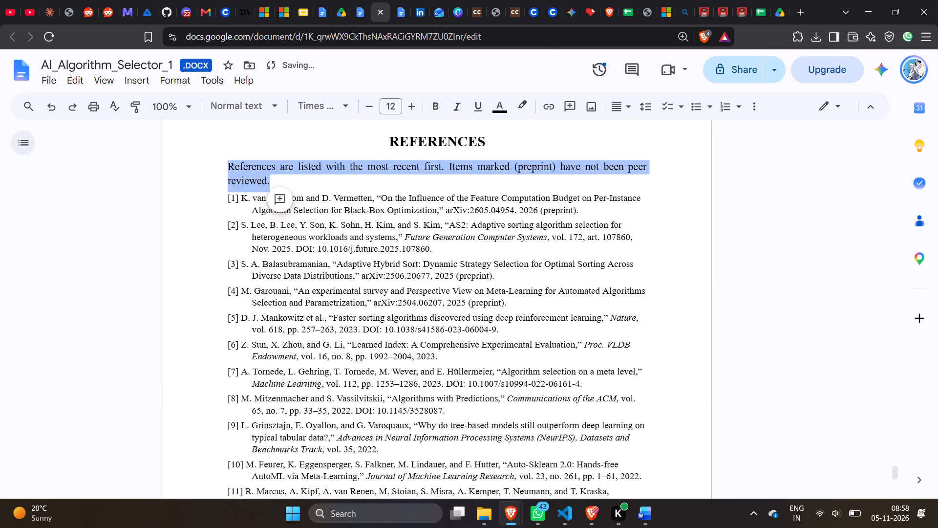
# Delete the selected introductory paragraph under the REFERENCES heading along with the empty line it leaves.
pyautogui.press('BackSpace')
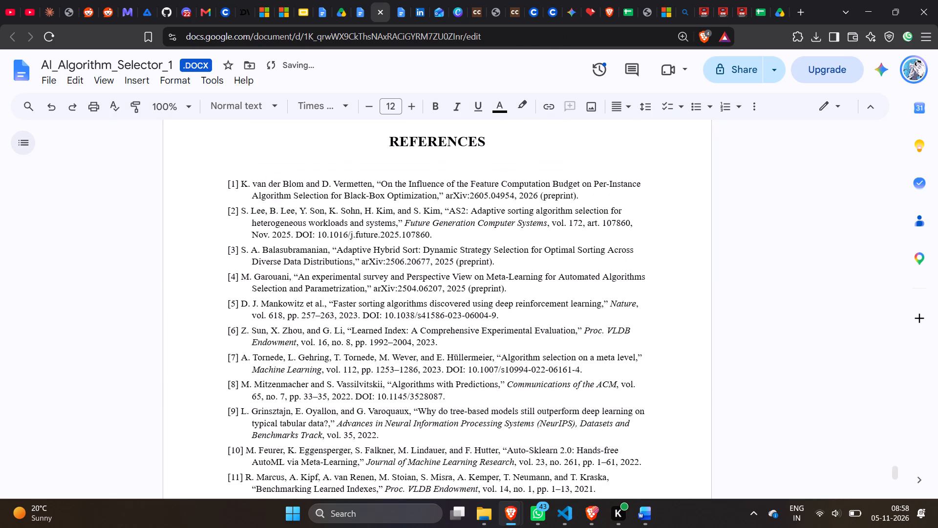
pyautogui.press('BackSpace')
# Reduce the five numbered instructions in Appendix A to font size 11.
pyautogui.scroll(-5, 394, 254)
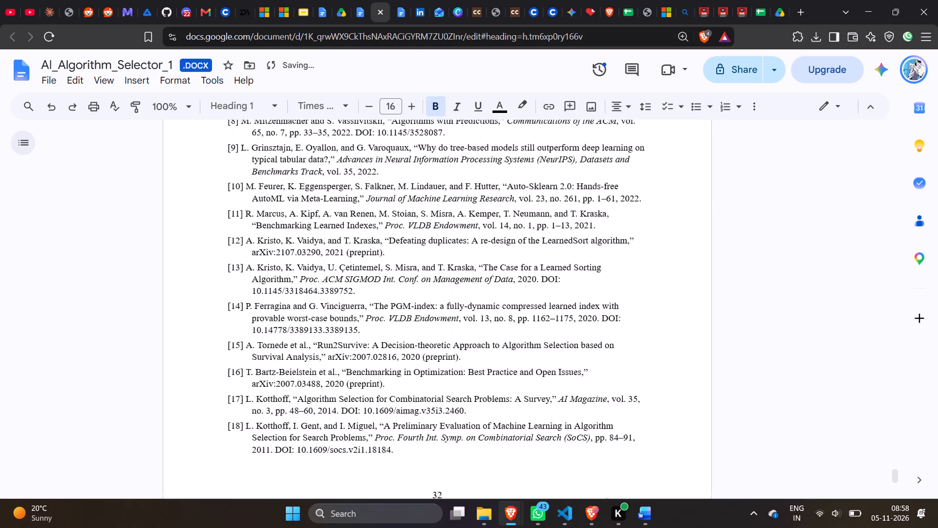
pyautogui.scroll(-8, 391, 270)
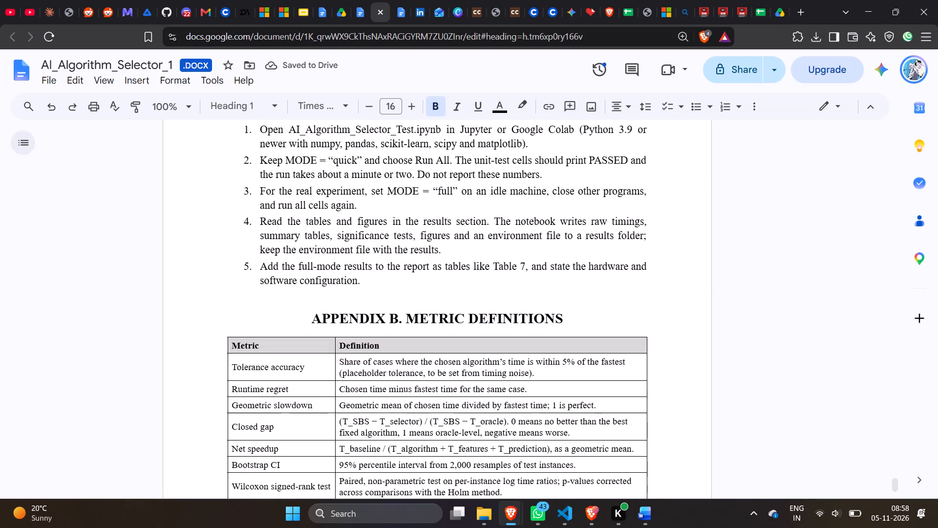
pyautogui.moveTo(363, 290); pyautogui.dragTo(259, 148)
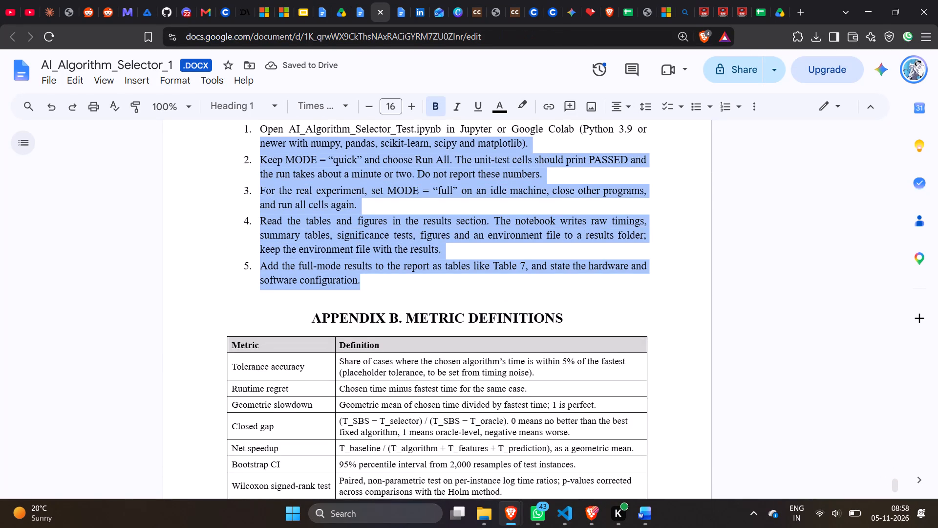
pyautogui.moveTo(259, 148); pyautogui.dragTo(254, 189)
pyautogui.scroll(1, 256, 146)
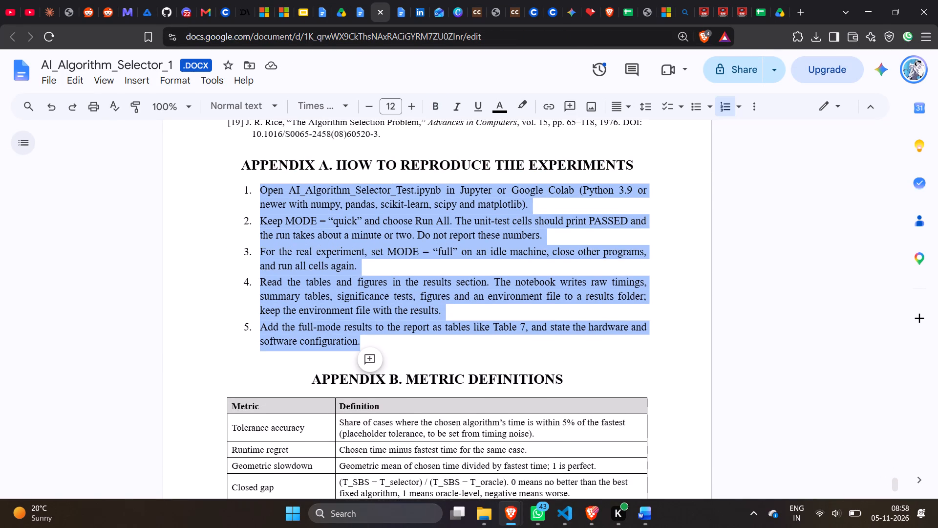
pyautogui.click(369, 105)
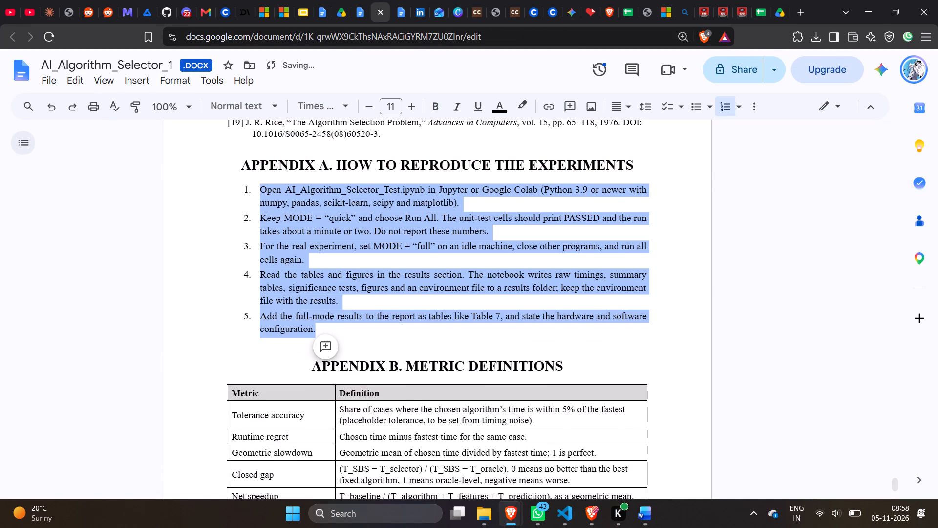
# Reduce the APPENDIX A and APPENDIX B headings to font size 14.
pyautogui.click(495, 164)
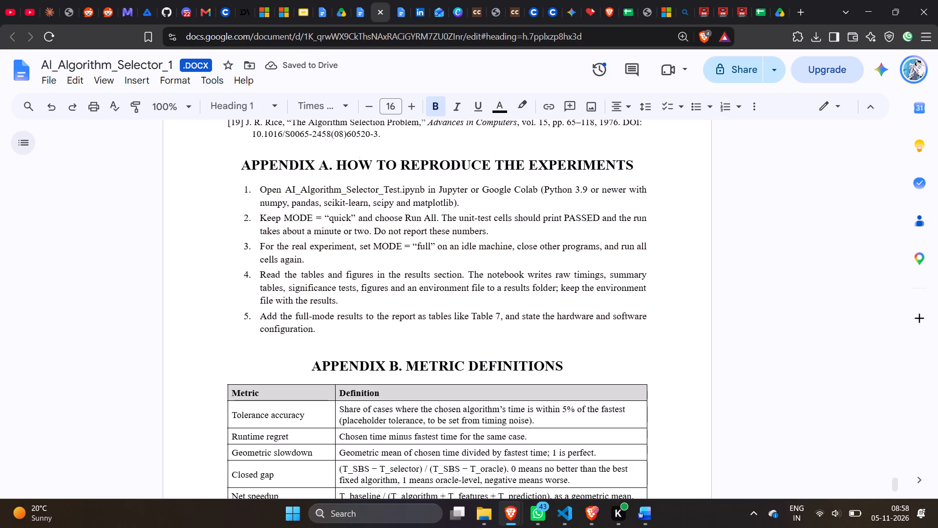
pyautogui.tripleClick(362, 161)
pyautogui.doubleClick(377, 104)
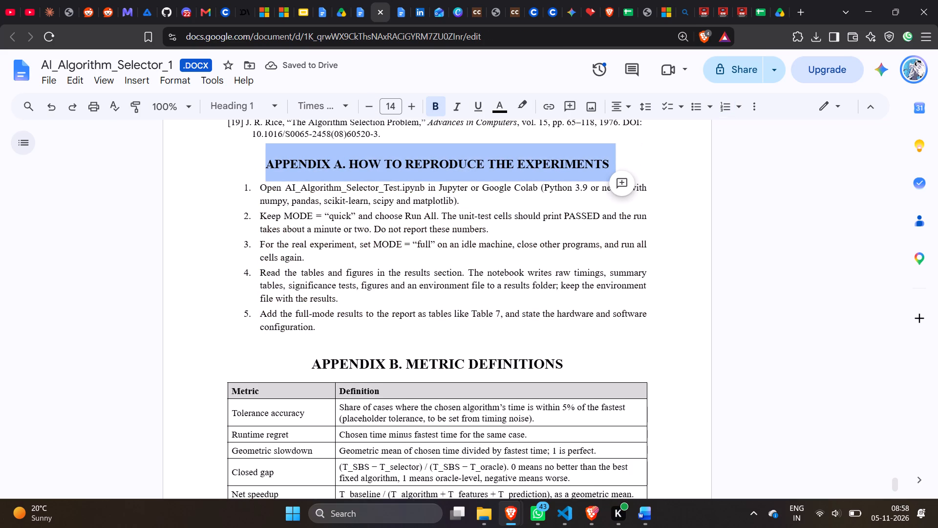
pyautogui.scroll(5, 384, 214)
pyautogui.scroll(-7, 359, 256)
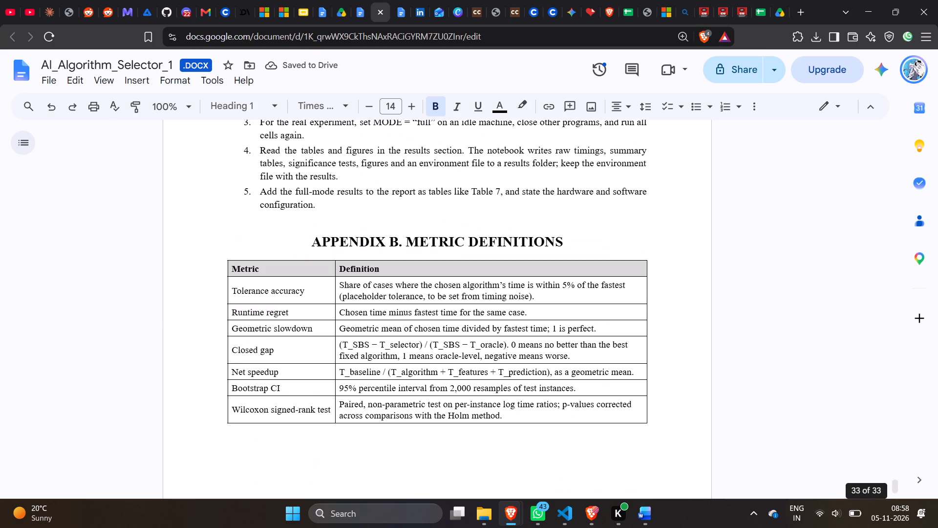
pyautogui.tripleClick(357, 245)
pyautogui.doubleClick(361, 106)
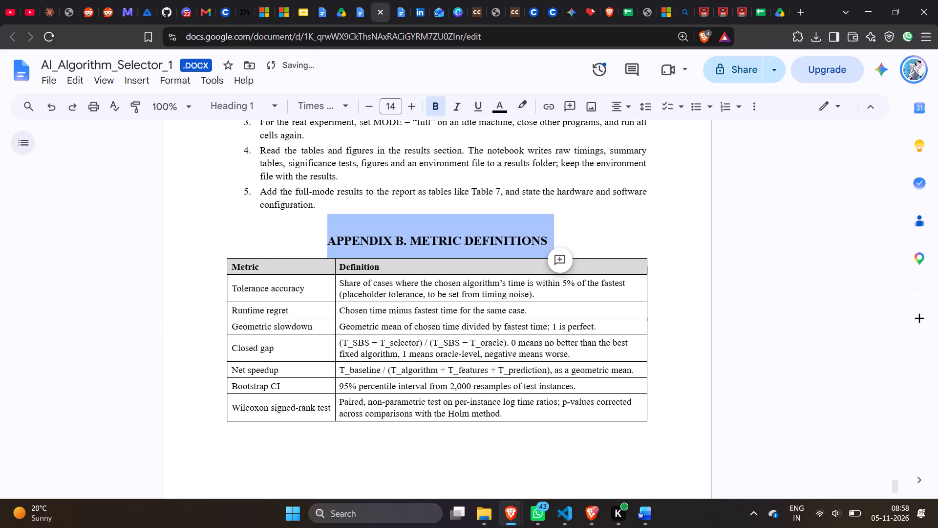
# Reduce the REFERENCES heading to font size 14.
pyautogui.scroll(15, 360, 182)
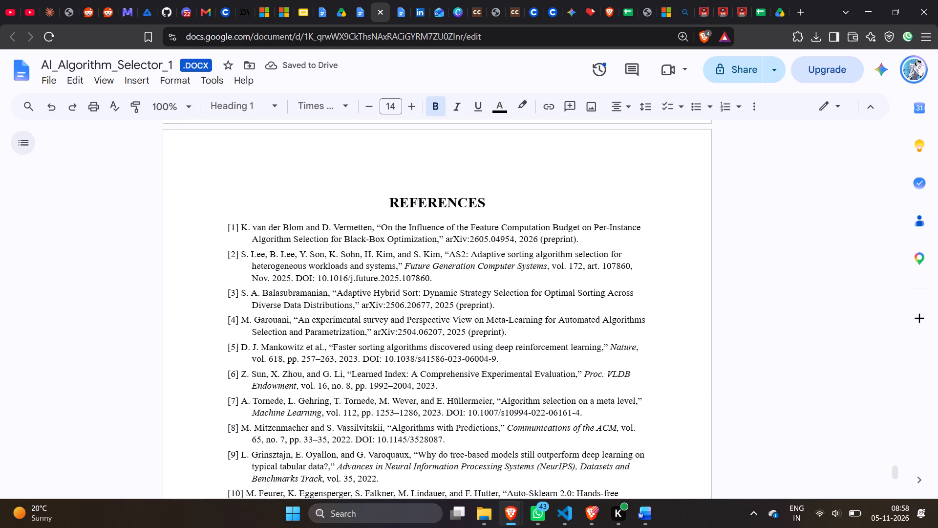
pyautogui.click(407, 200)
pyautogui.tripleClick(407, 200)
pyautogui.doubleClick(373, 108)
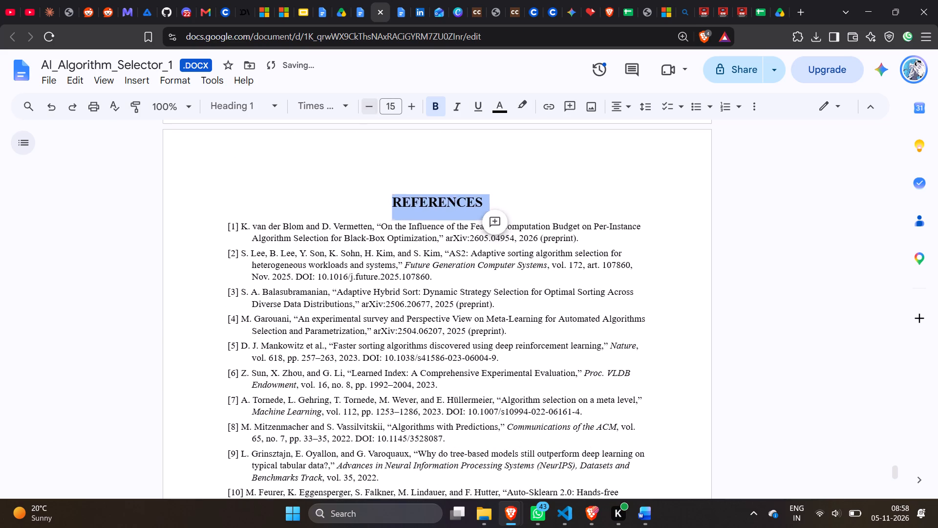
# Reduce the 6.2 Future work and 6.1 Conclusion subheadings to font size 12.
pyautogui.scroll(12, 374, 184)
pyautogui.scroll(-2, 354, 237)
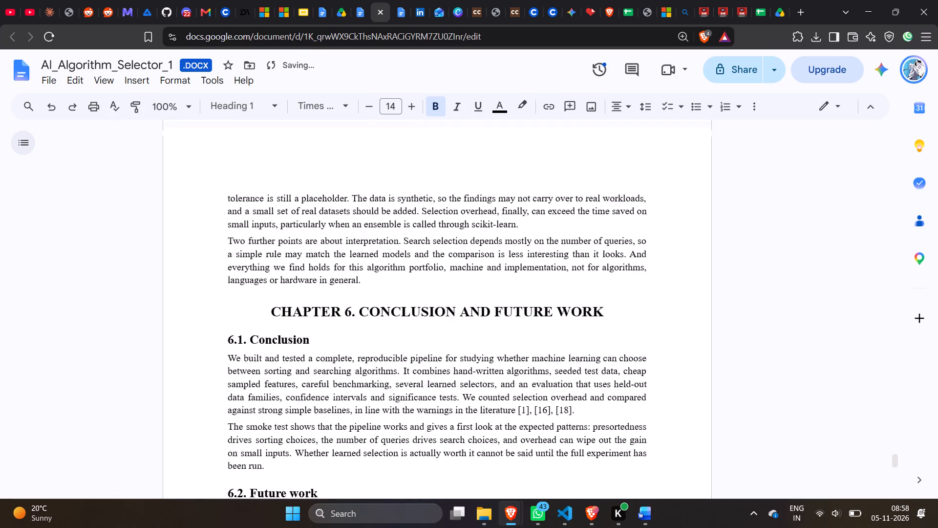
pyautogui.scroll(-1, 354, 237)
pyautogui.click(300, 330)
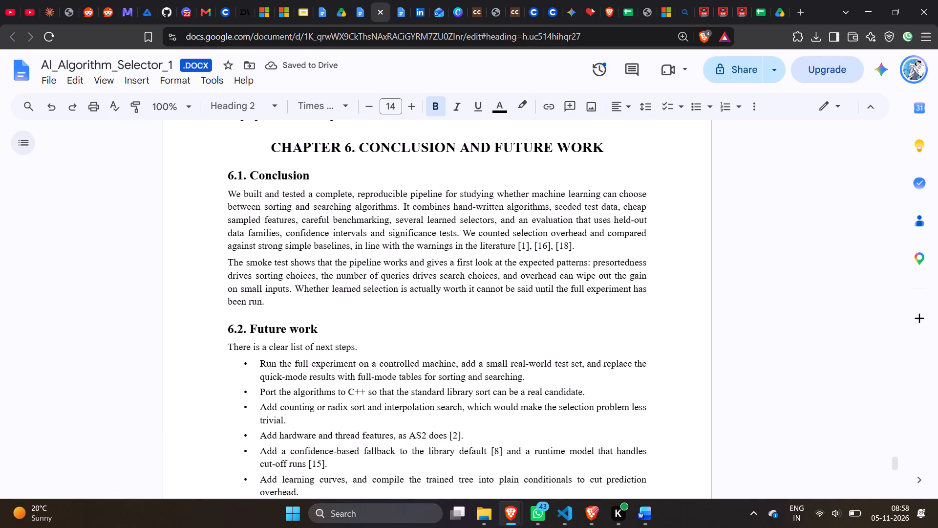
pyautogui.tripleClick(290, 330)
pyautogui.click(363, 102)
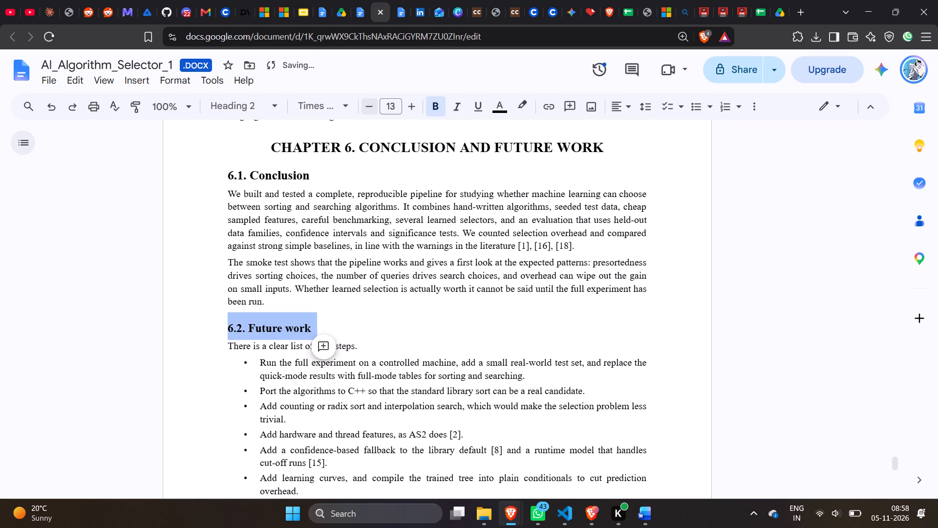
pyautogui.click(363, 102)
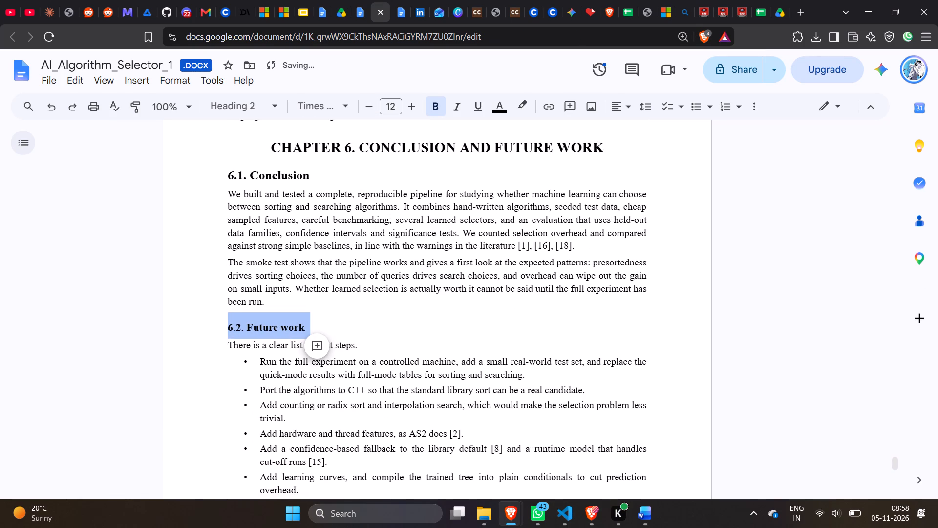
pyautogui.tripleClick(284, 170)
pyautogui.doubleClick(363, 105)
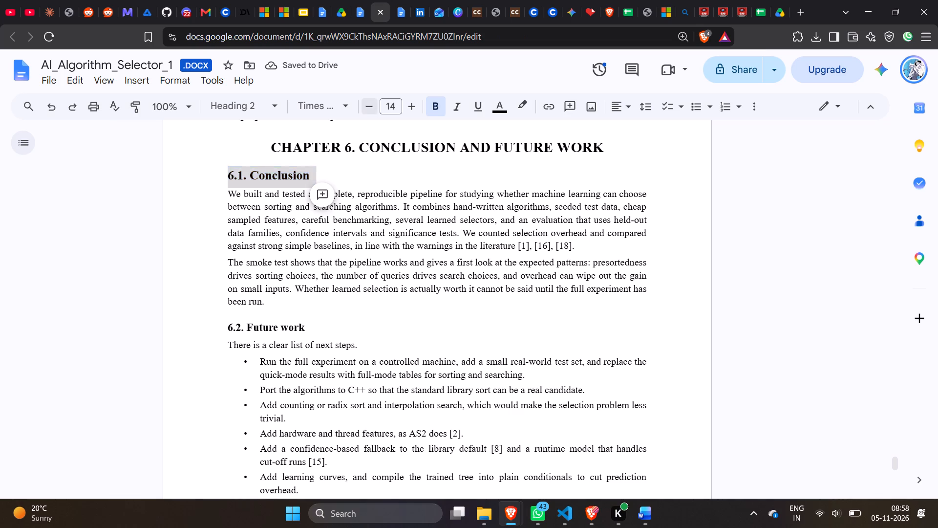
# Reduce the CHAPTER 6. CONCLUSION AND FUTURE WORK heading to font size 14.
pyautogui.tripleClick(355, 151)
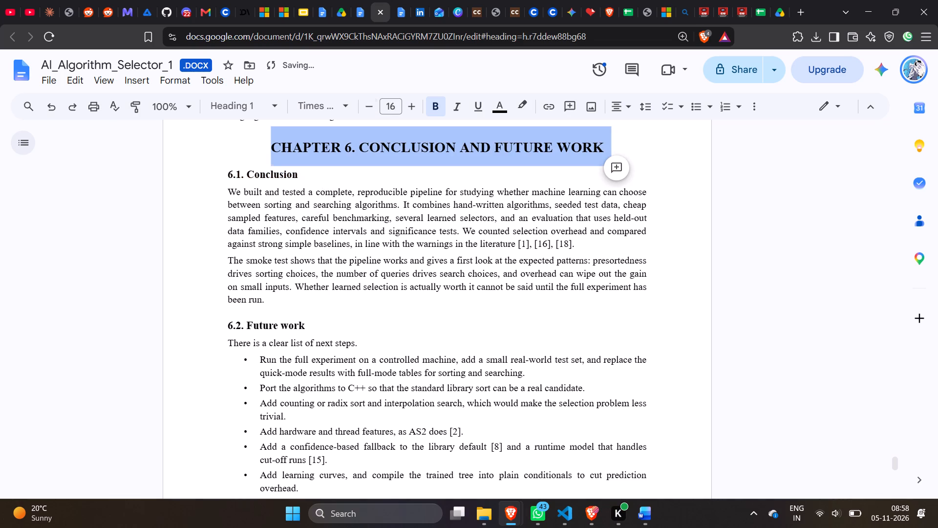
pyautogui.doubleClick(373, 110)
# Reduce the 5.3 Limitations and 5.2 Hypotheses for the full experiment subheadings to font size 12.
pyautogui.scroll(5, 347, 176)
pyautogui.scroll(3, 343, 246)
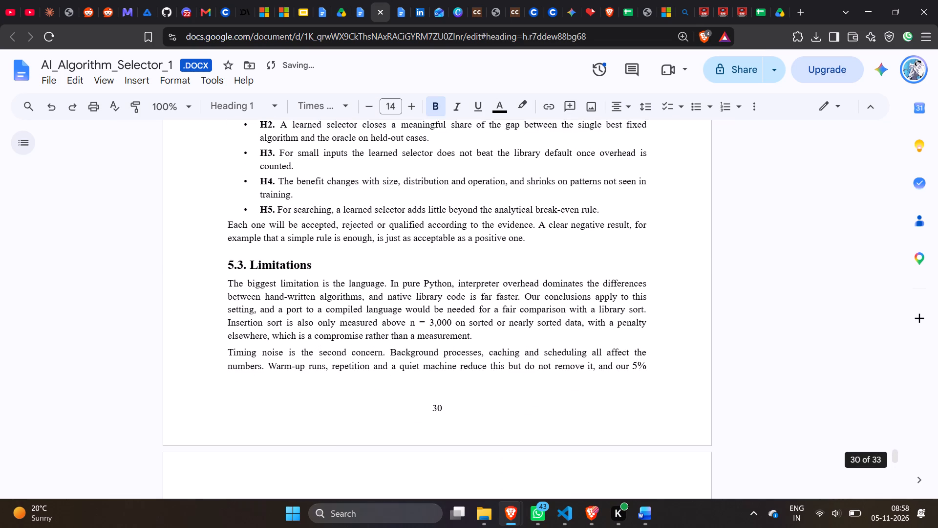
pyautogui.tripleClick(302, 266)
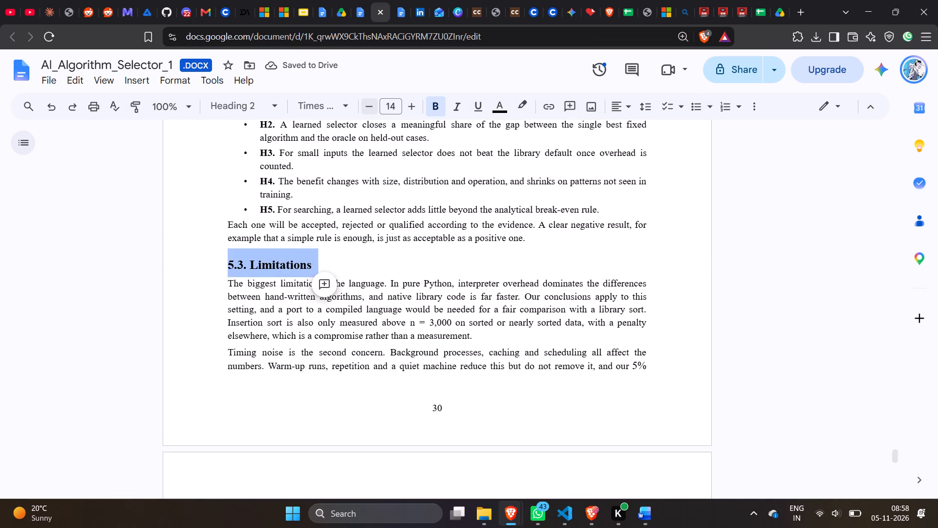
pyautogui.doubleClick(368, 106)
pyautogui.scroll(4, 340, 177)
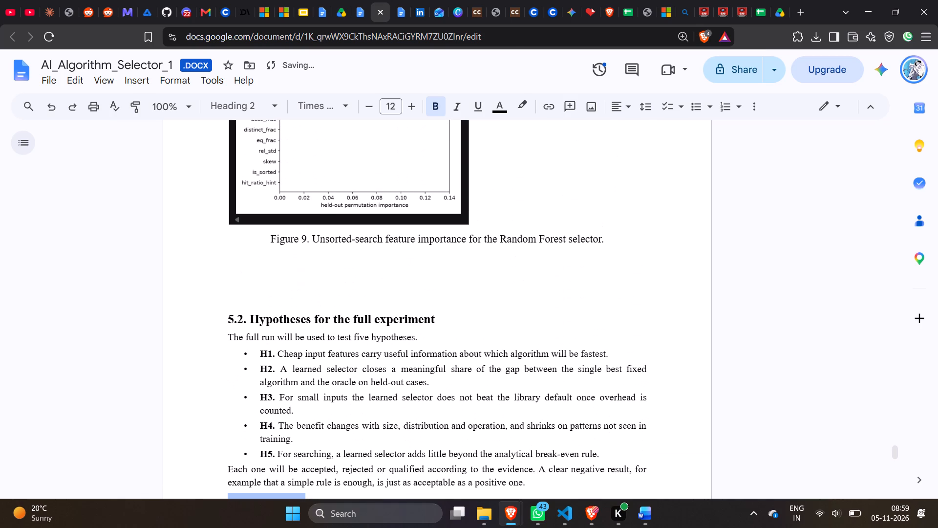
pyautogui.tripleClick(305, 319)
pyautogui.doubleClick(371, 109)
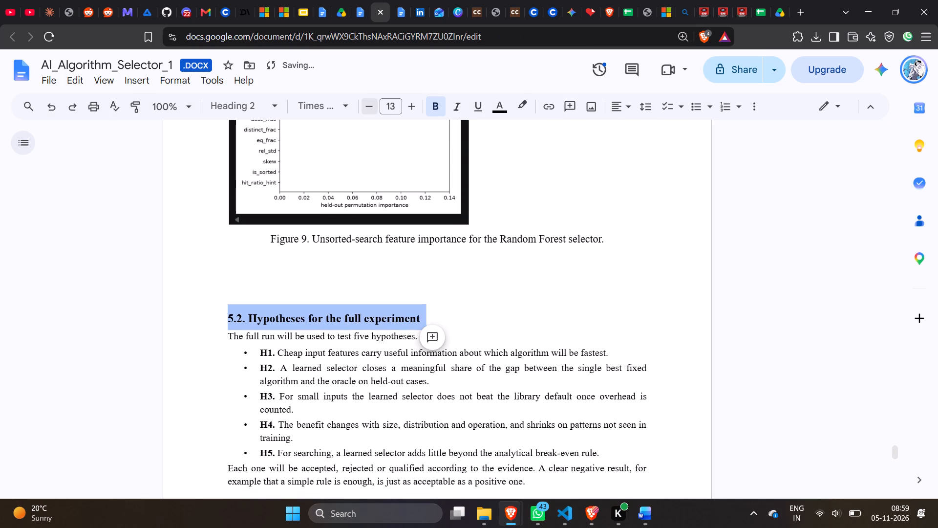
# Delete an empty line above the 5.2 Hypotheses for the full experiment subheading.
pyautogui.click(258, 287)
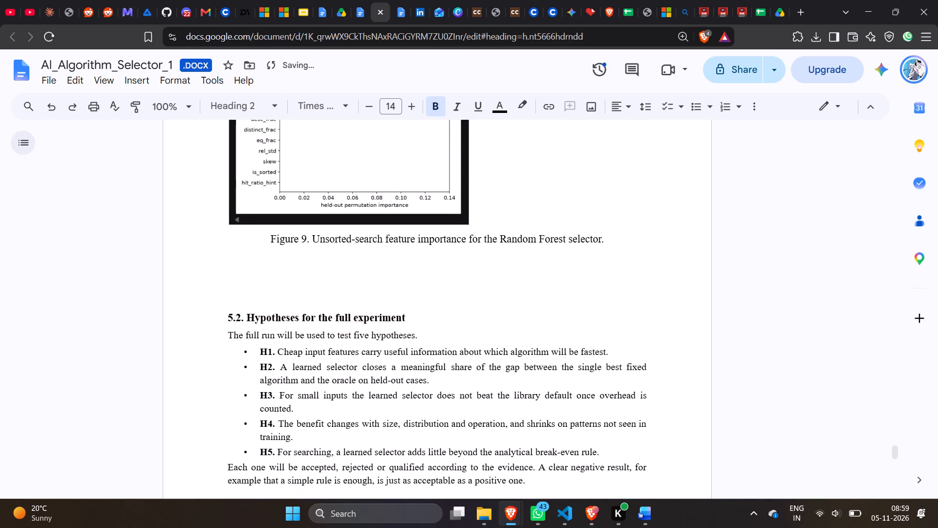
pyautogui.press('BackSpace')
# Look through the unsorted-search figures and Table 7 to check their captions and page layout.
pyautogui.scroll(3, 258, 287)
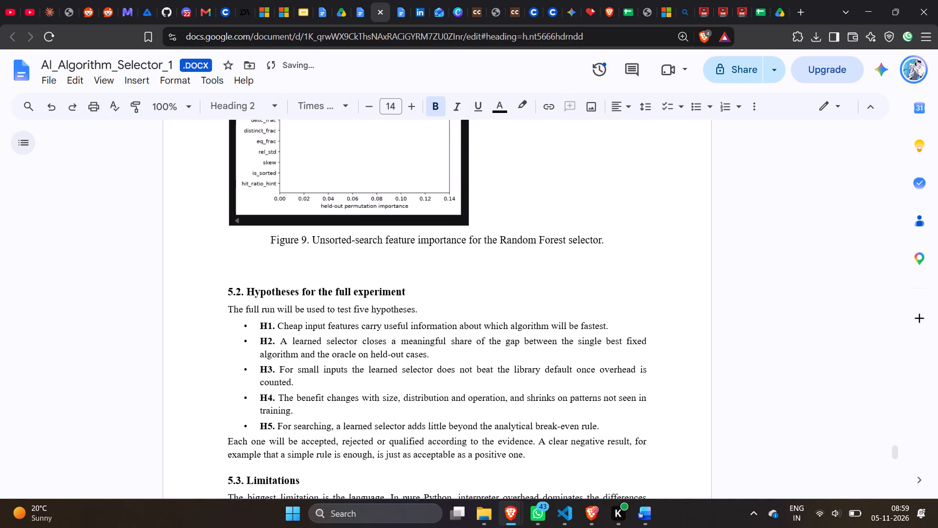
pyautogui.scroll(12, 258, 287)
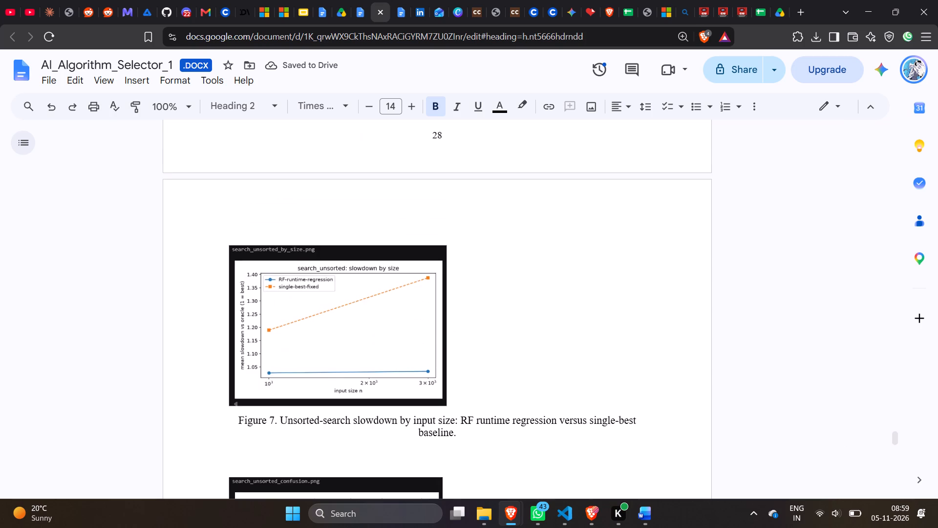
pyautogui.scroll(10, 258, 287)
pyautogui.scroll(-2, 258, 287)
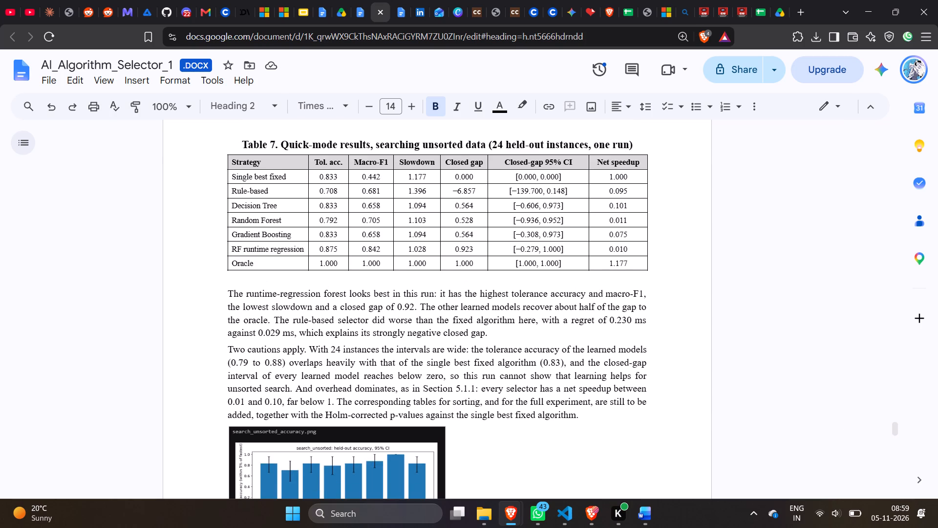
pyautogui.scroll(-9, 258, 287)
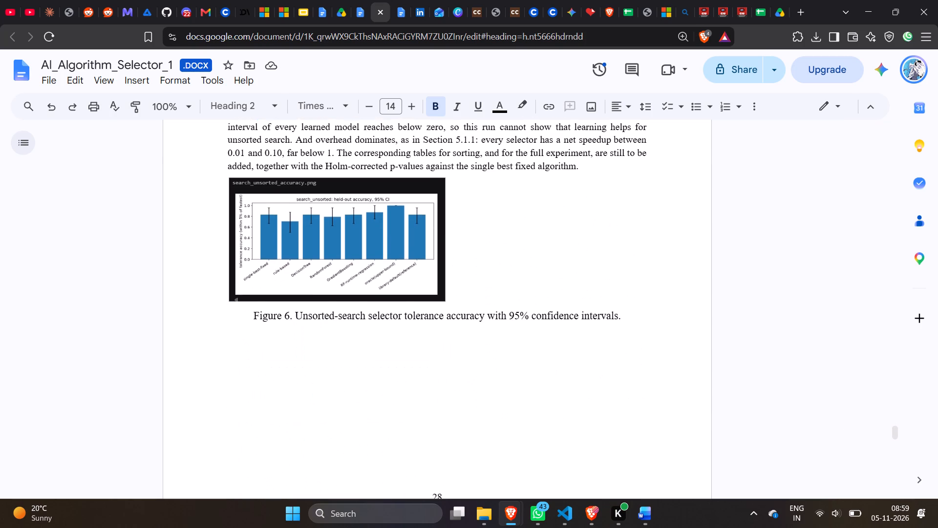
# Reduce the Figure 8 and Figure 9 captions to font size 11.
pyautogui.scroll(-5, 266, 321)
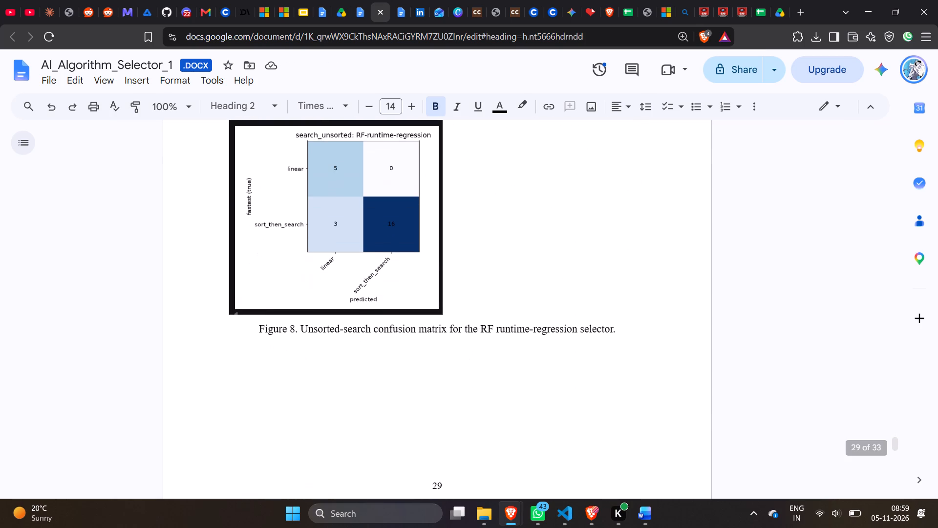
pyautogui.tripleClick(347, 328)
pyautogui.click(366, 103)
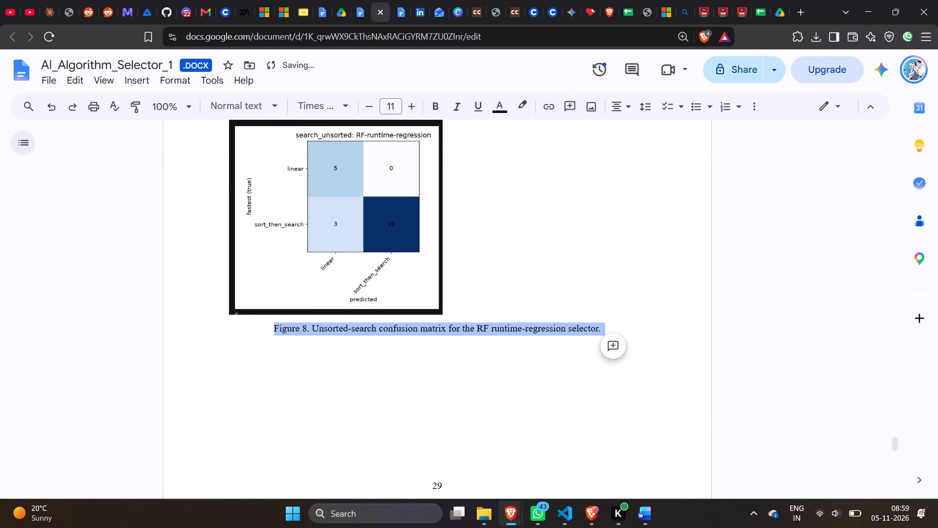
pyautogui.scroll(-6, 393, 350)
pyautogui.tripleClick(369, 427)
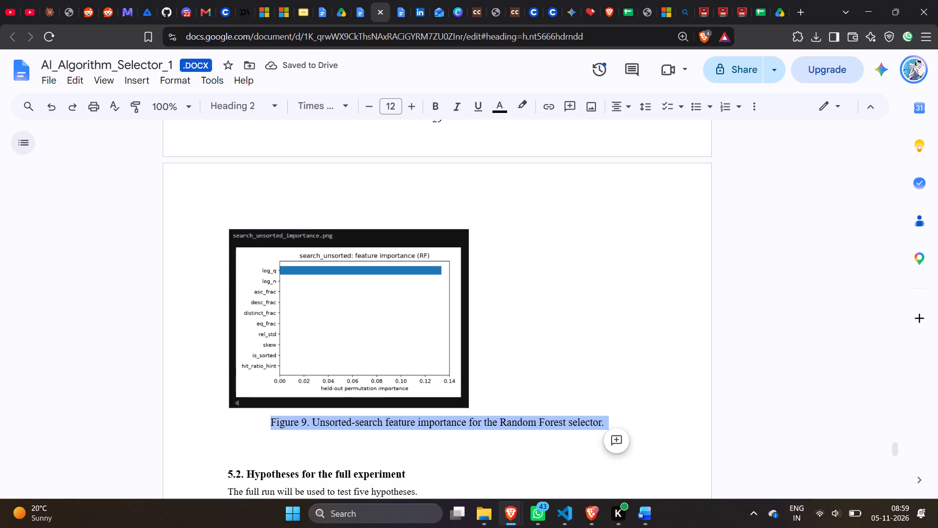
pyautogui.click(364, 103)
# Reduce the Figure 7 and Figure 6 captions to font size 11.
pyautogui.scroll(4, 373, 189)
pyautogui.scroll(5, 372, 231)
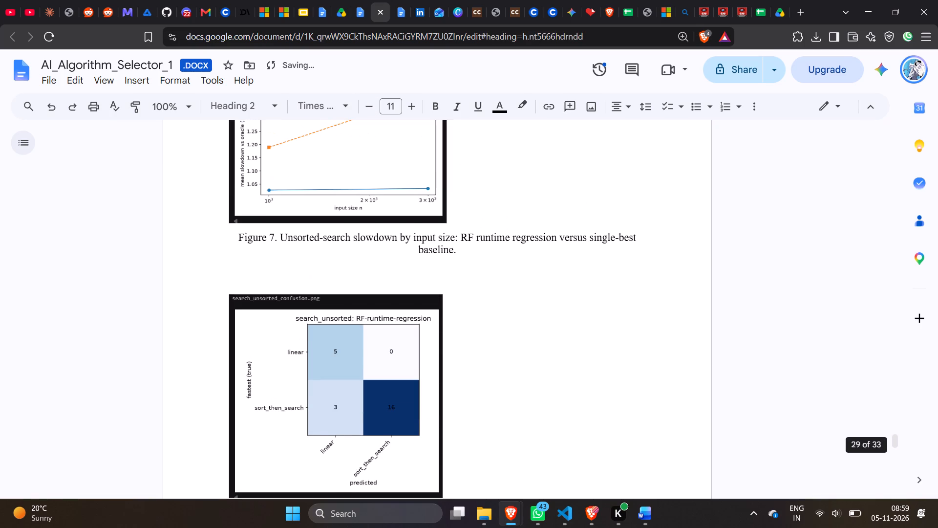
pyautogui.tripleClick(371, 242)
pyautogui.click(363, 102)
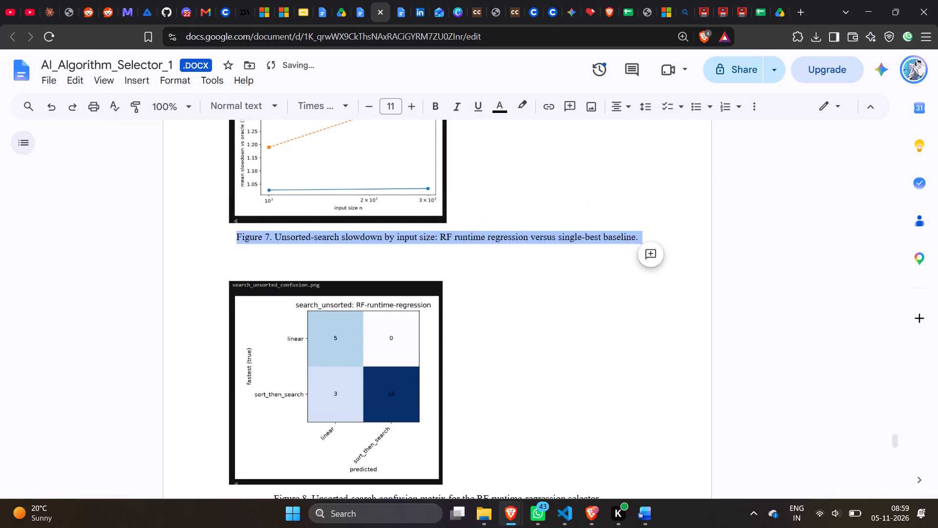
pyautogui.scroll(5, 365, 161)
pyautogui.scroll(4, 370, 200)
pyautogui.tripleClick(366, 324)
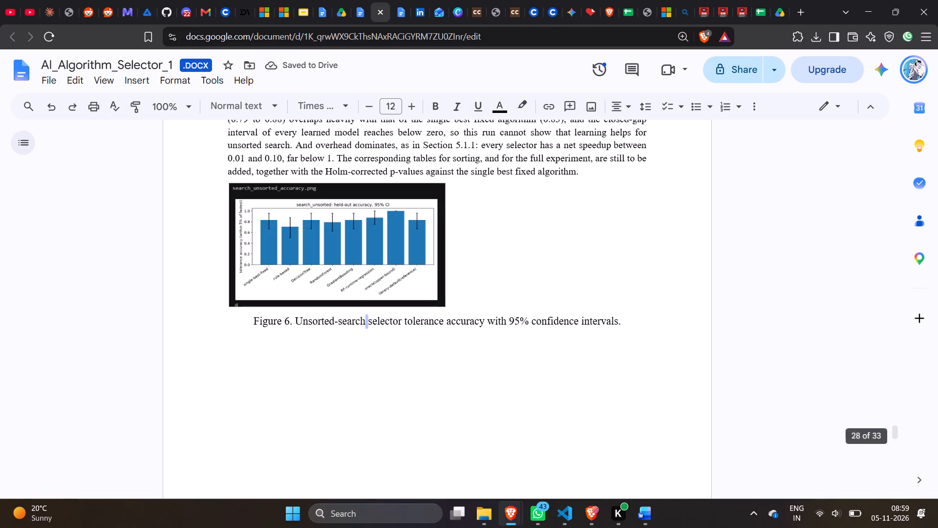
pyautogui.click(368, 101)
# Reduce the Table 7 caption on quick-mode results for unsorted data to font size 11.
pyautogui.scroll(5, 376, 151)
pyautogui.tripleClick(379, 201)
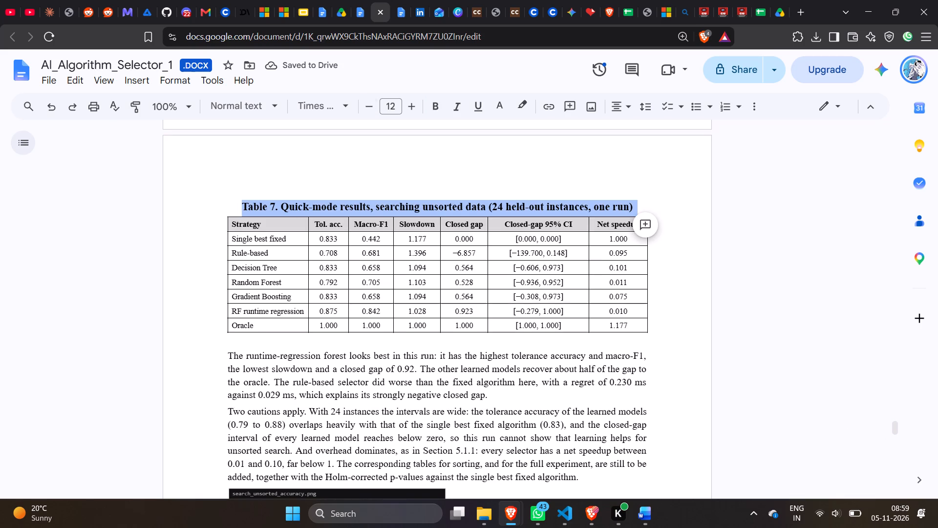
pyautogui.click(374, 107)
# Reduce the Figure 5 and Figure 4 captions to font size 11.
pyautogui.scroll(4, 378, 182)
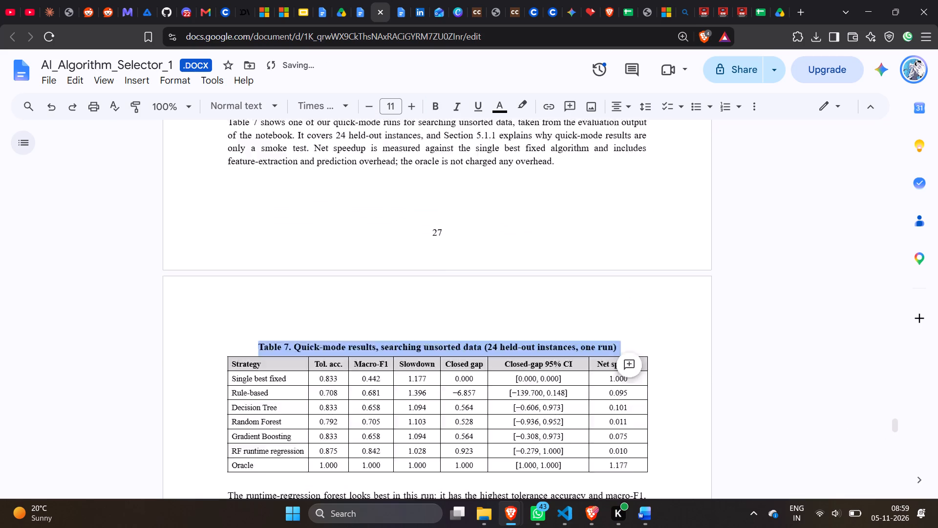
pyautogui.tripleClick(356, 207)
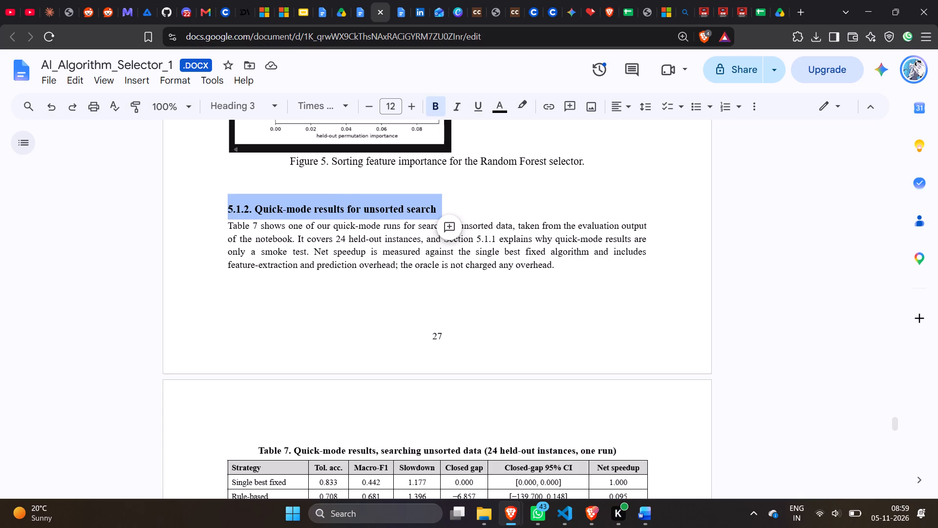
pyautogui.tripleClick(364, 165)
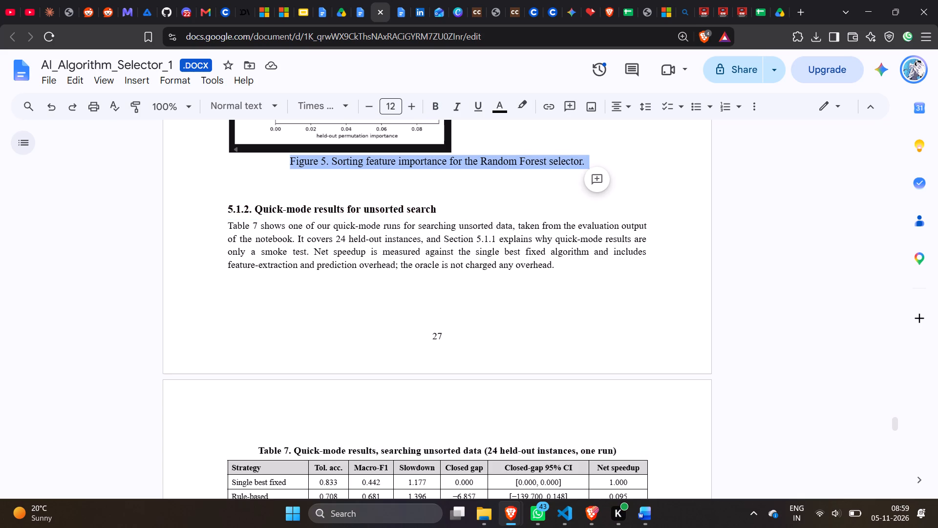
pyautogui.click(371, 108)
pyautogui.scroll(5, 380, 177)
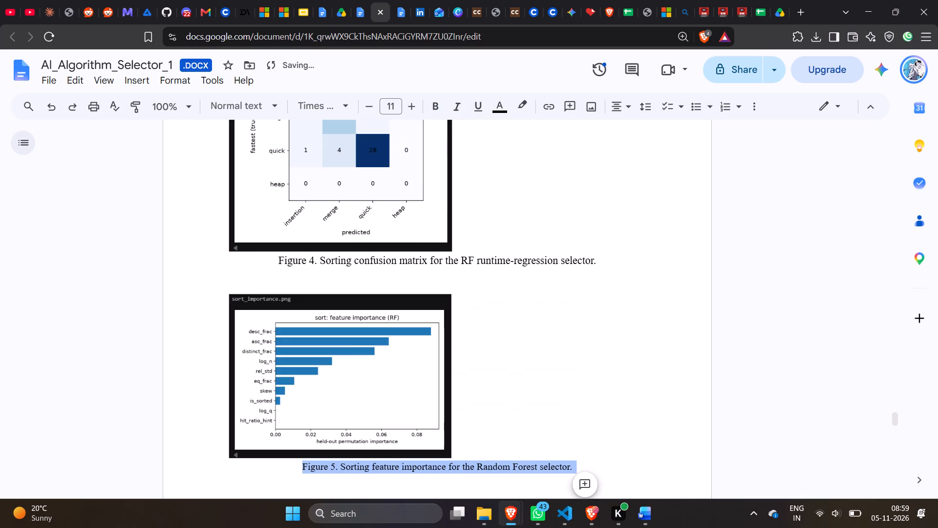
pyautogui.tripleClick(374, 260)
pyautogui.click(368, 107)
# Reduce the Figure 3 and Figure 2 captions to font size 11.
pyautogui.scroll(2, 359, 180)
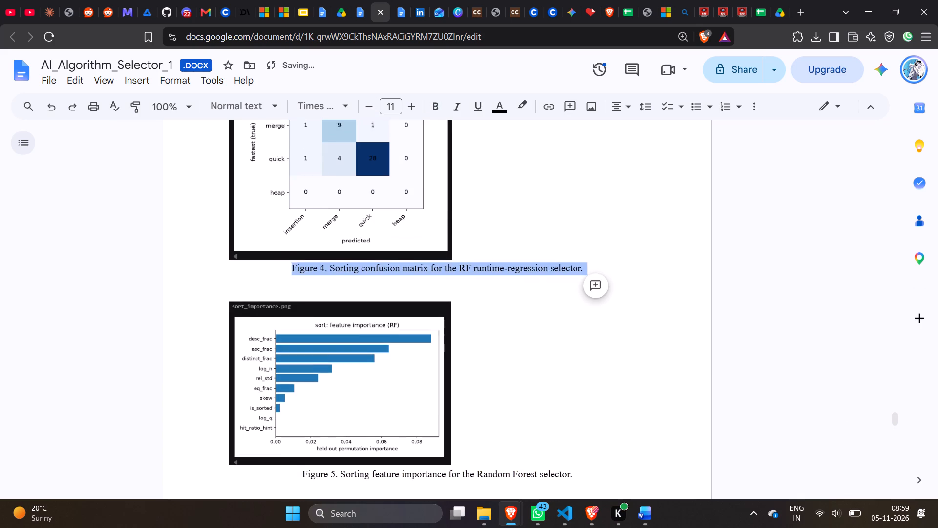
pyautogui.scroll(7, 359, 181)
pyautogui.tripleClick(362, 277)
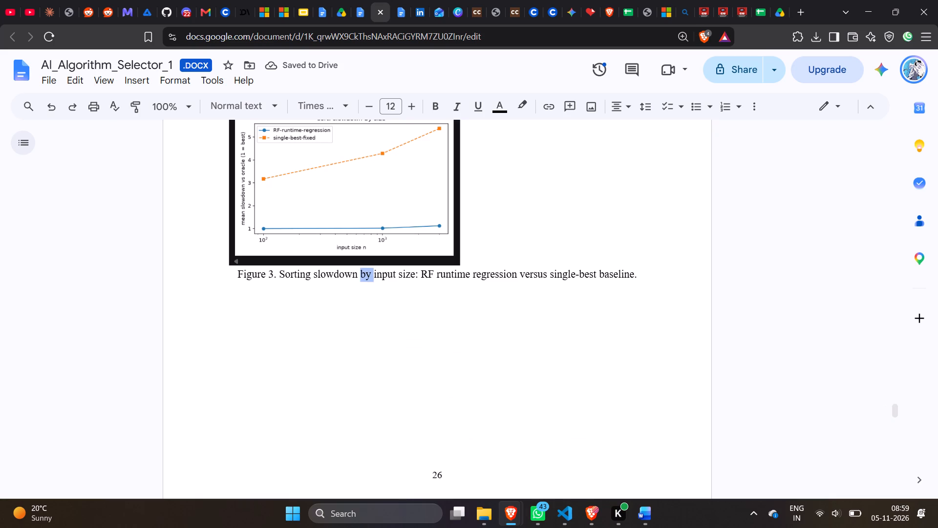
pyautogui.click(362, 106)
pyautogui.scroll(4, 362, 171)
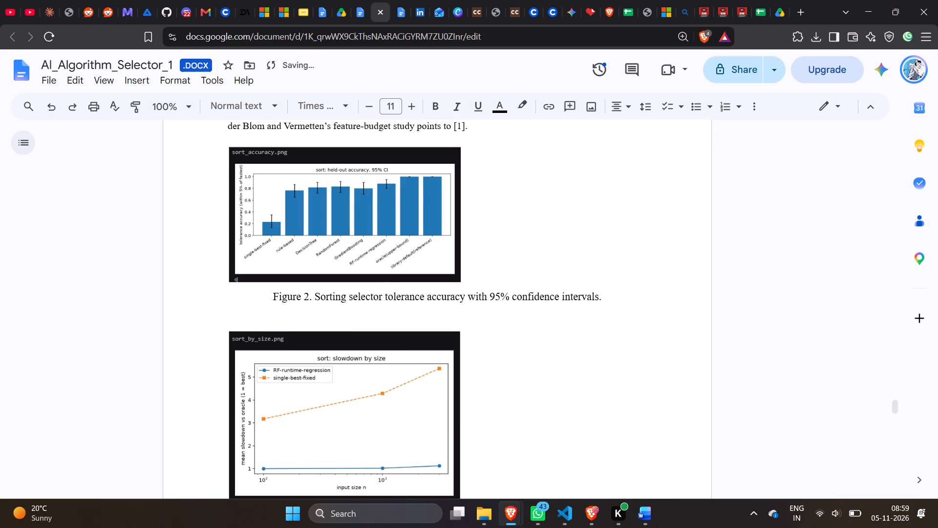
pyautogui.tripleClick(364, 306)
pyautogui.click(366, 105)
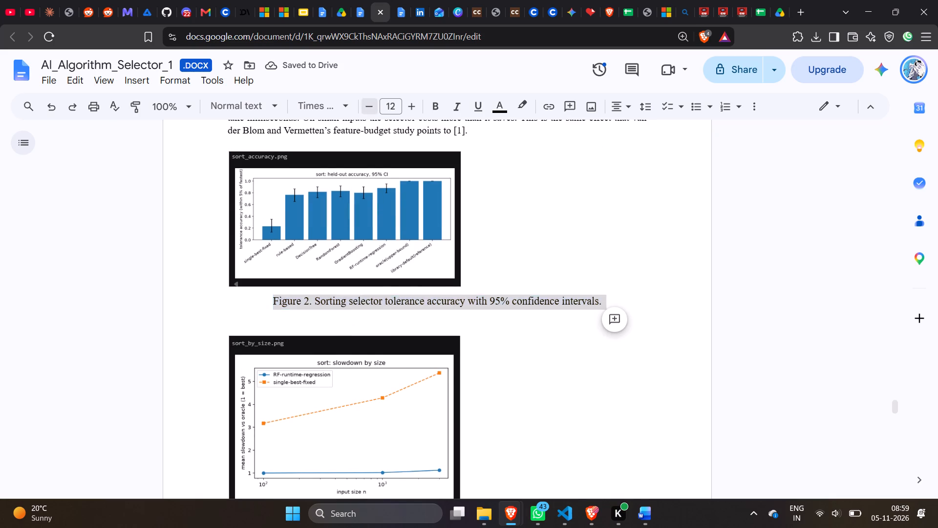
# Reduce the Table 6 caption on quick-mode sorting results to font size 11.
pyautogui.scroll(3, 367, 170)
pyautogui.scroll(5, 354, 292)
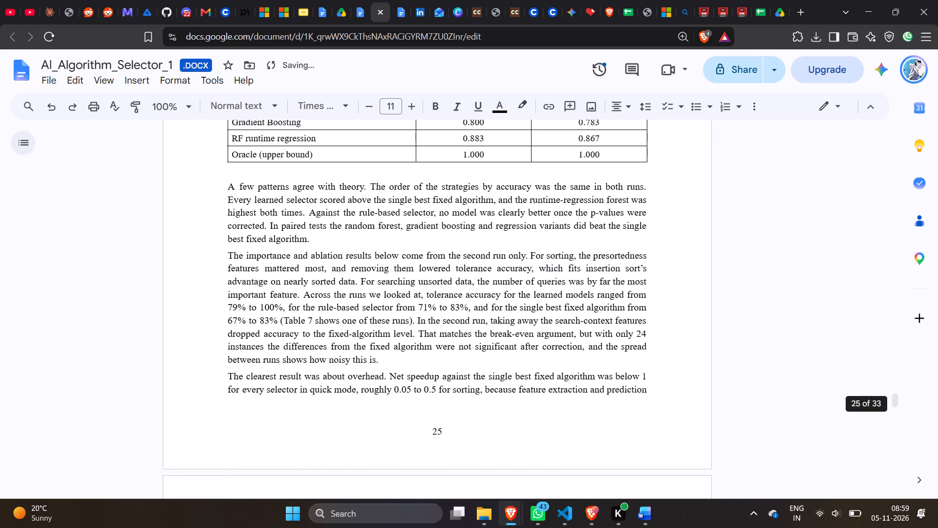
pyautogui.scroll(3, 343, 301)
pyautogui.tripleClick(313, 266)
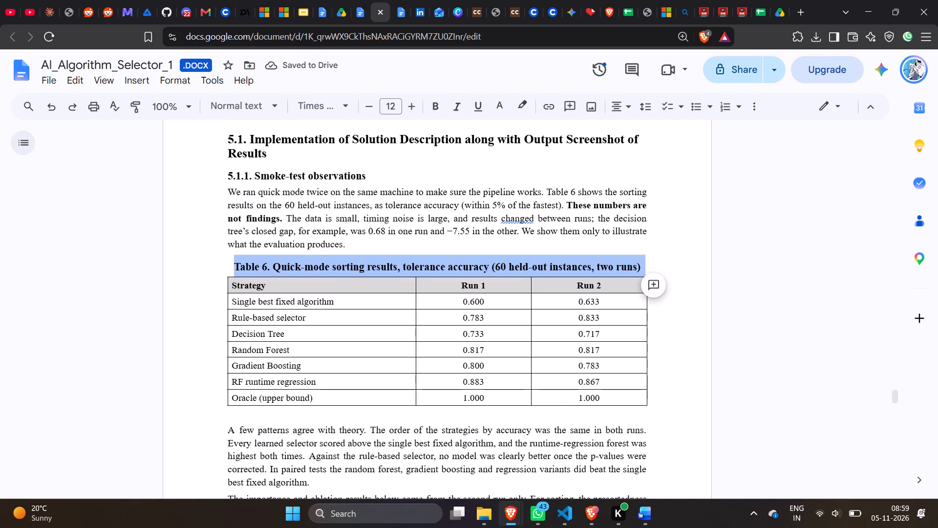
pyautogui.click(365, 102)
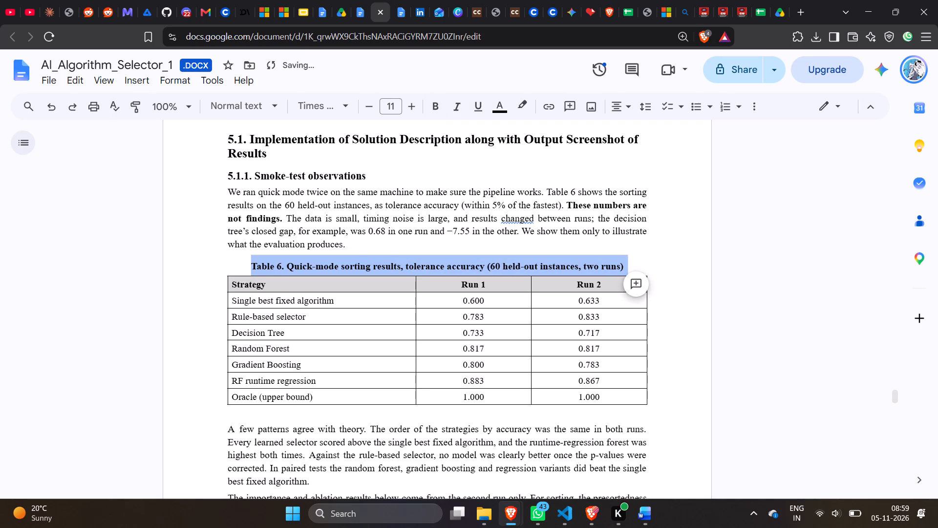
# Reduce the 5.1 Implementation of Solution heading to font size 12 and the 5.1.1 Smoke-test observations subheading to size 11.
pyautogui.tripleClick(300, 175)
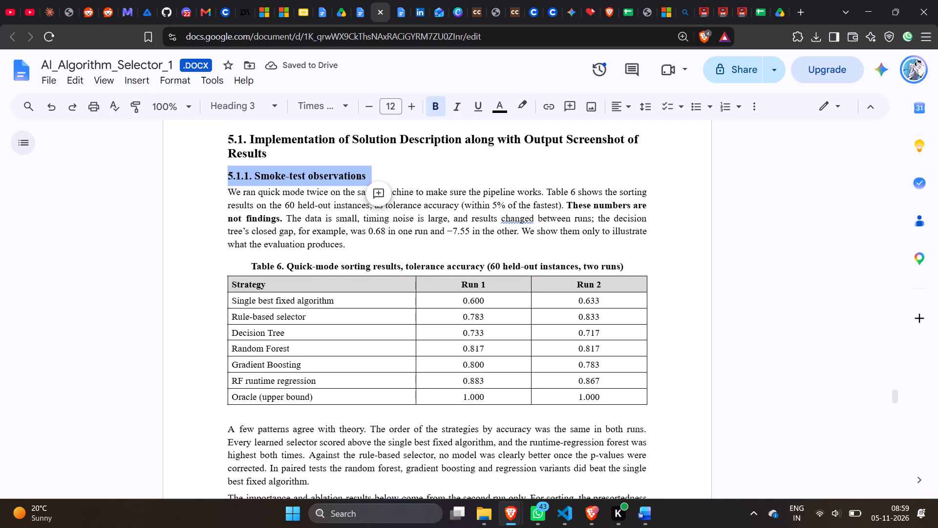
pyautogui.tripleClick(293, 142)
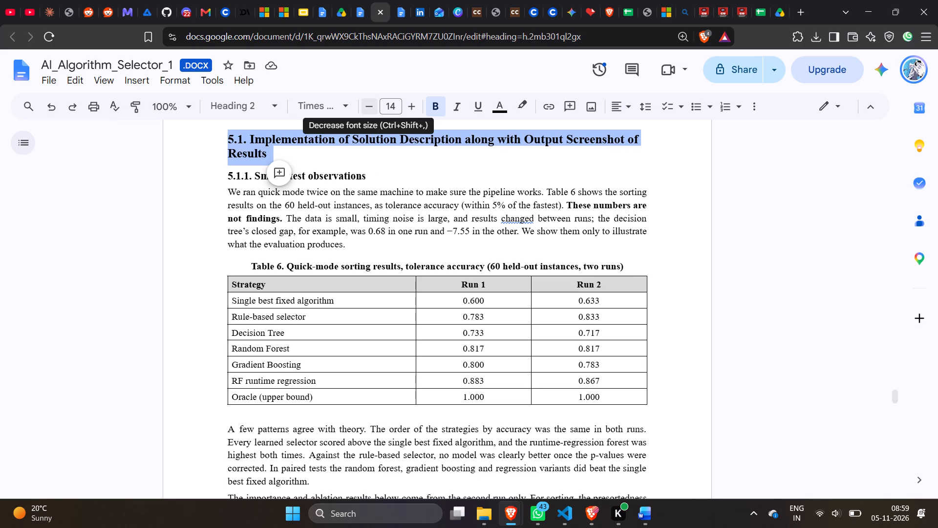
pyautogui.click(372, 105)
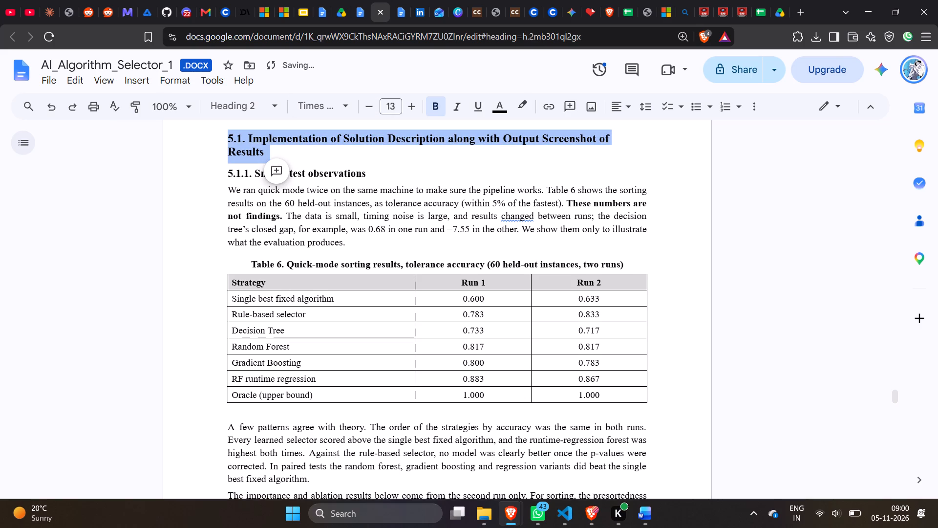
pyautogui.click(372, 107)
pyautogui.tripleClick(326, 160)
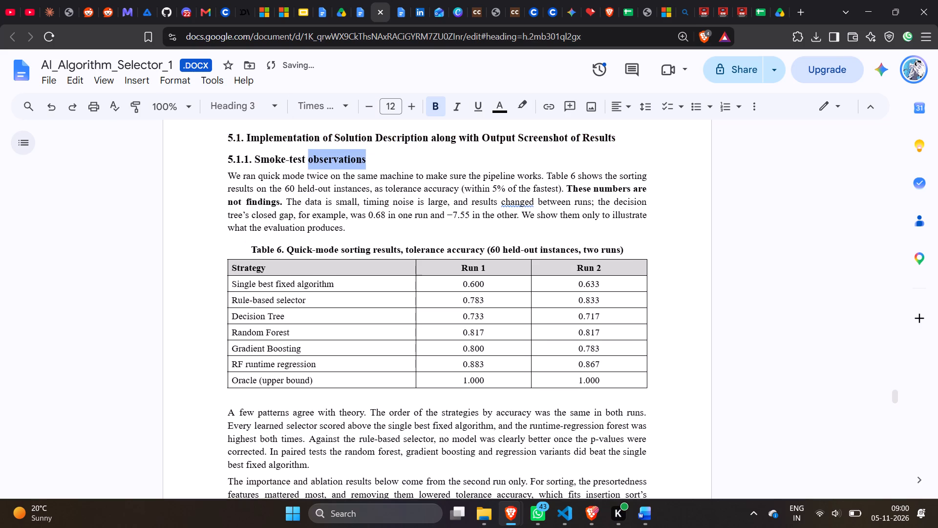
pyautogui.click(364, 106)
# Reduce the Chapter 5 Results Analysis and Validation title to font size 14.
pyautogui.scroll(3, 351, 170)
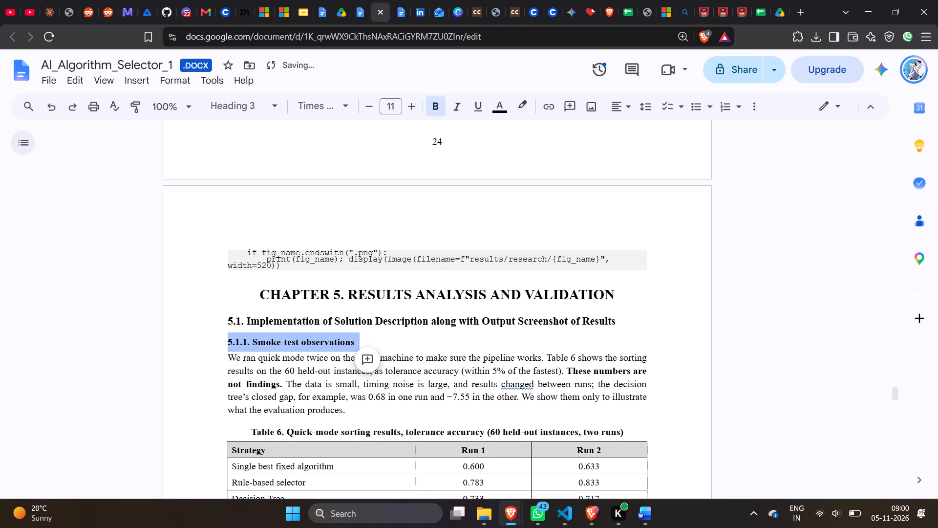
pyautogui.tripleClick(345, 298)
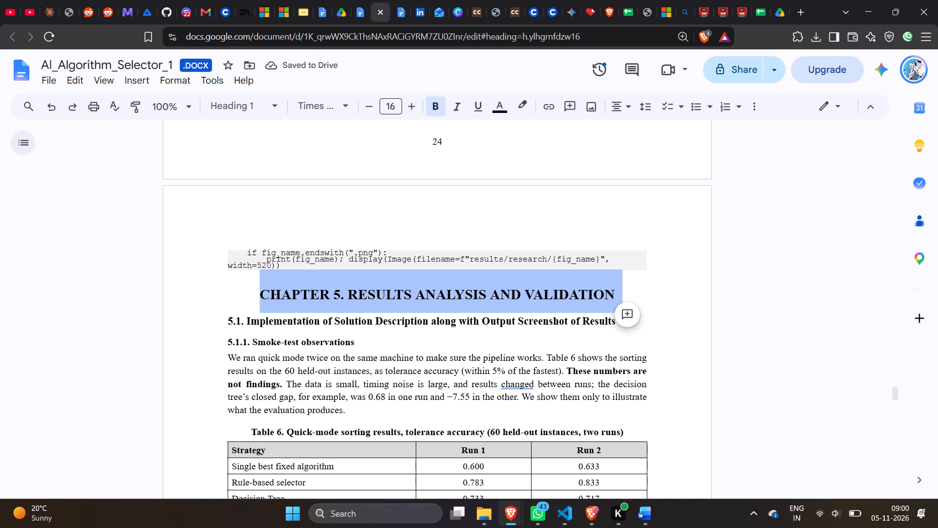
pyautogui.doubleClick(367, 110)
# Reduce the 4.4.7 Held-out evaluation subheading in the source code listing to font size 11.
pyautogui.scroll(20, 379, 172)
pyautogui.scroll(5, 384, 190)
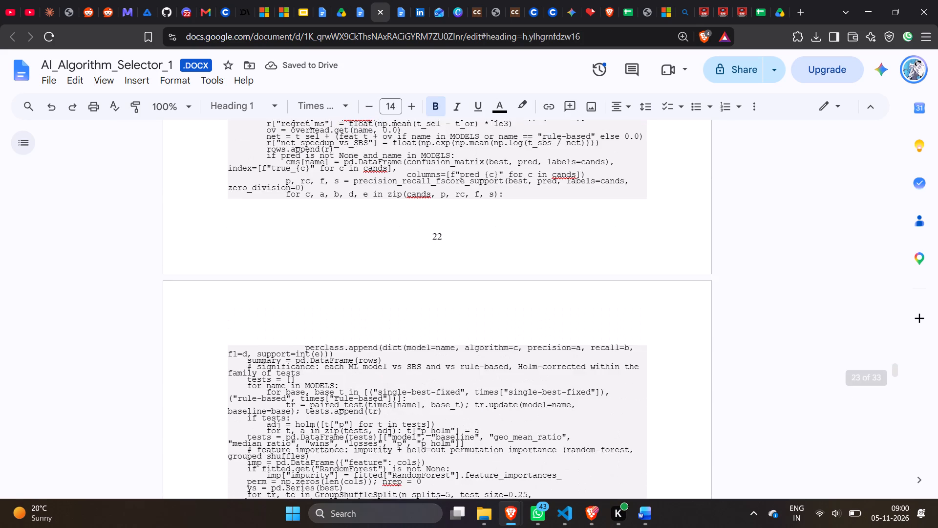
pyautogui.scroll(19, 384, 190)
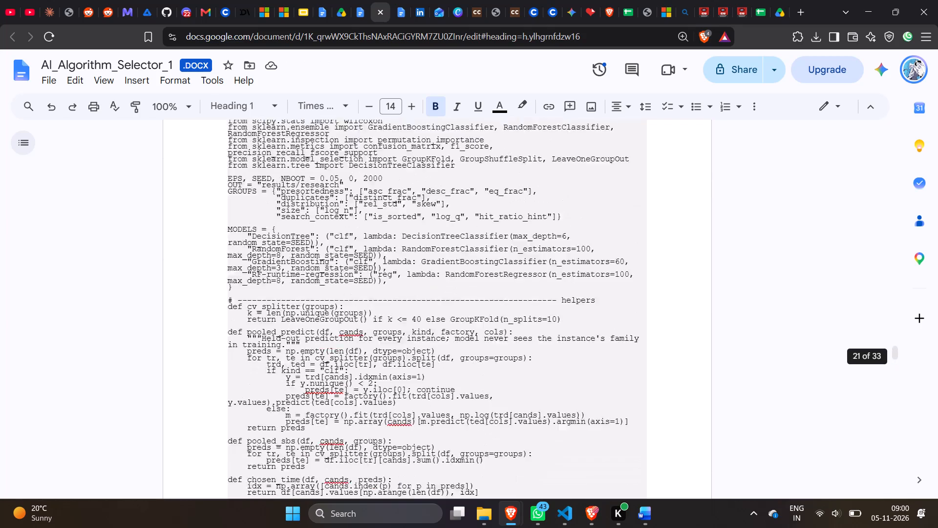
pyautogui.scroll(15, 384, 190)
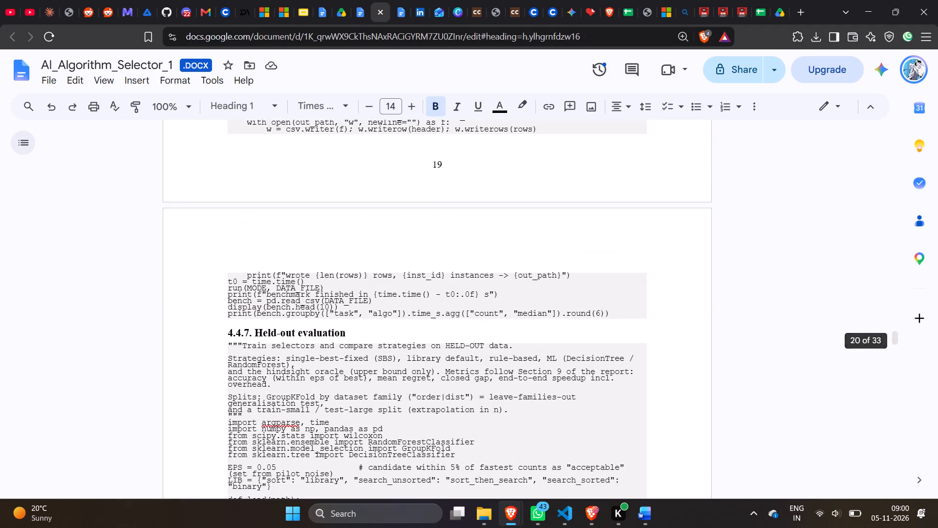
pyautogui.click(303, 335)
pyautogui.tripleClick(302, 335)
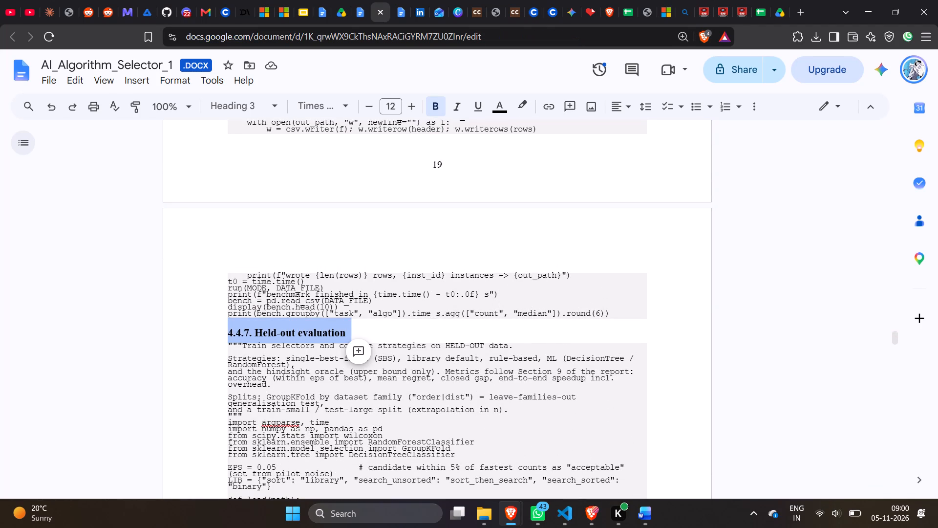
pyautogui.click(369, 108)
# Reduce the 4.4.6 Benchmark and 4.4.5 Scaling chart subheadings to font size 11.
pyautogui.scroll(7, 351, 247)
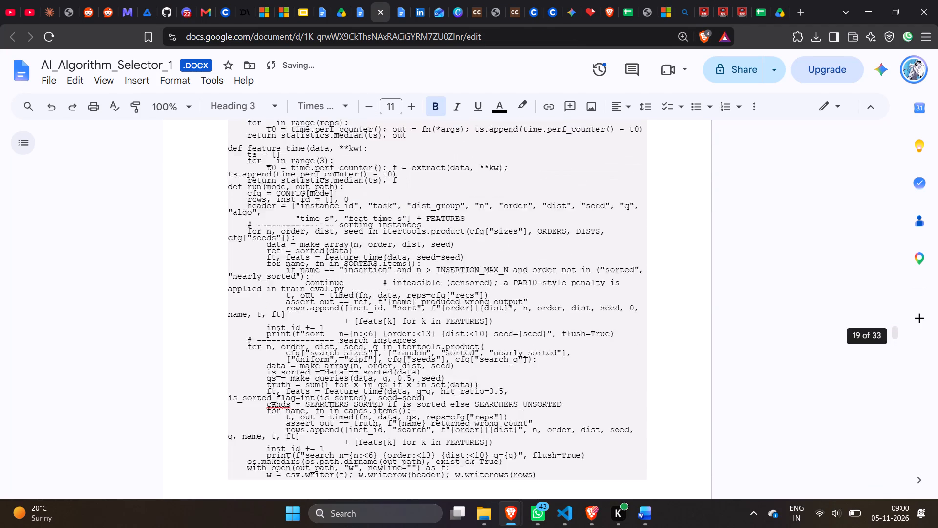
pyautogui.scroll(4, 351, 246)
pyautogui.tripleClick(298, 284)
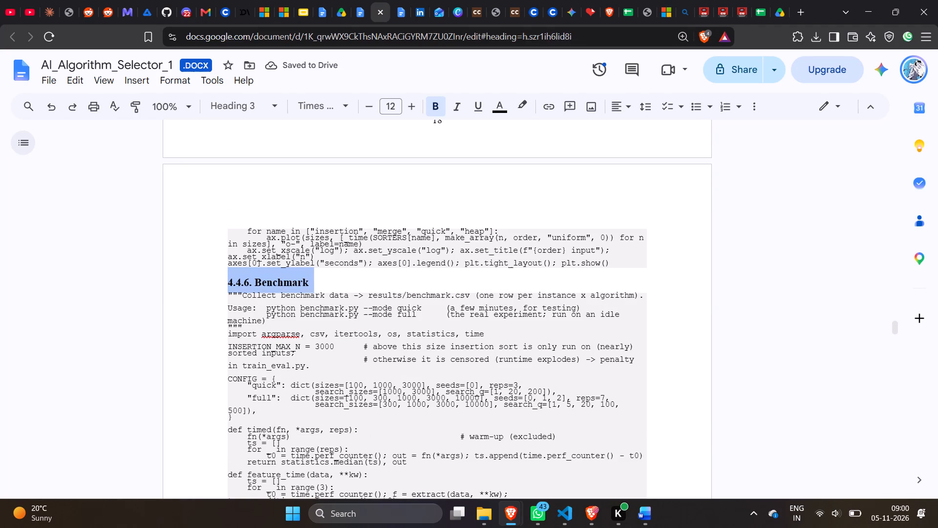
pyautogui.click(366, 109)
pyautogui.scroll(5, 364, 176)
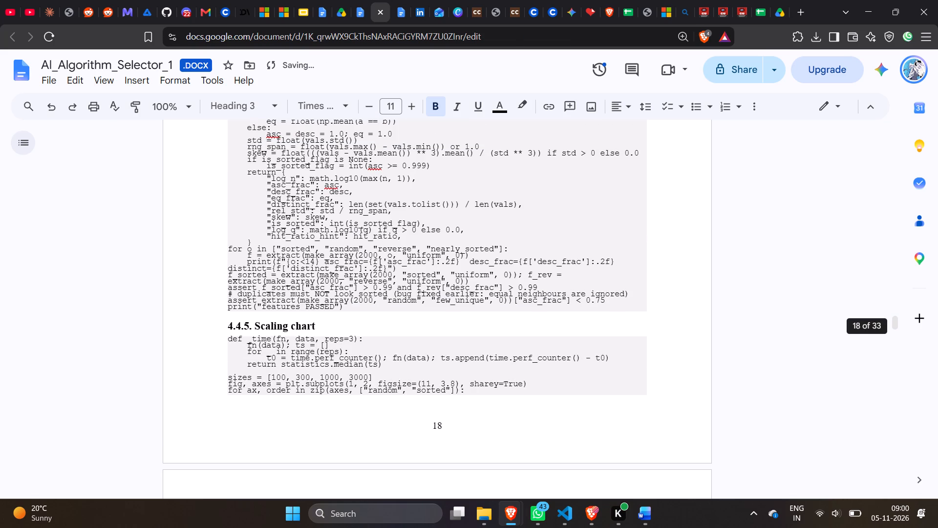
pyautogui.tripleClick(278, 326)
pyautogui.click(370, 110)
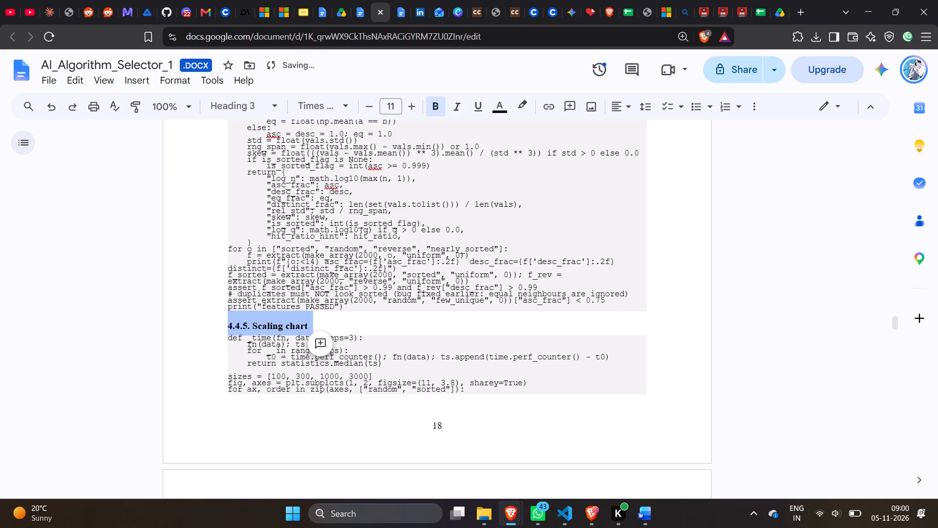
# Reduce the 4.4.4 Features and 4.4.3 Dataset generators subheadings to font size 11.
pyautogui.scroll(5, 365, 202)
pyautogui.tripleClick(280, 242)
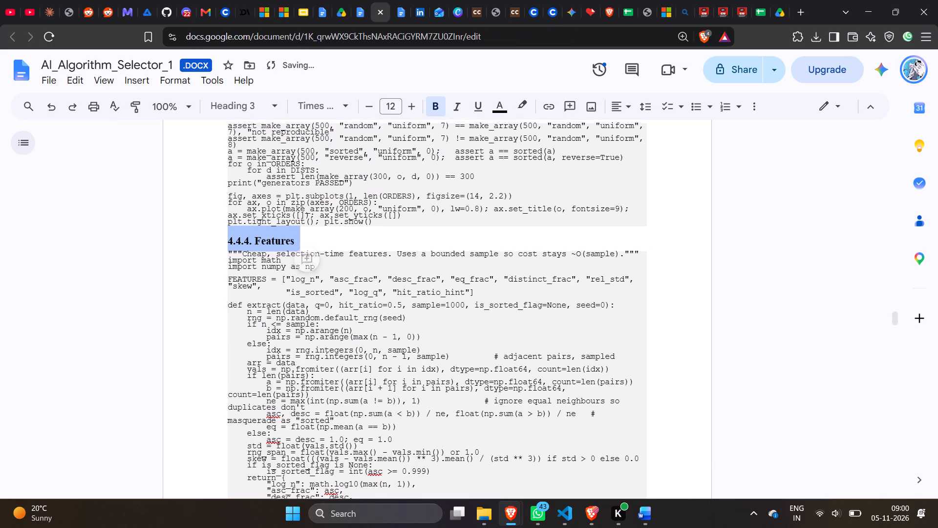
pyautogui.click(367, 110)
pyautogui.scroll(11, 355, 210)
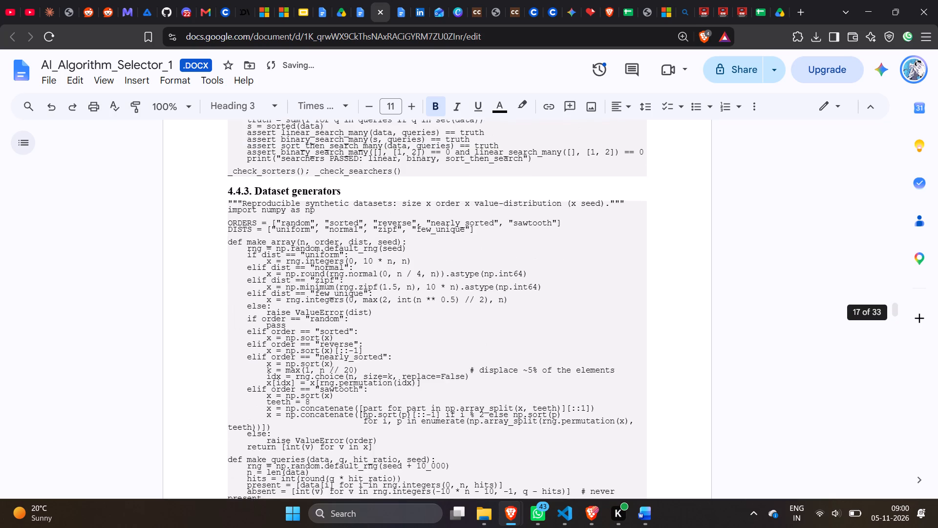
pyautogui.tripleClick(286, 308)
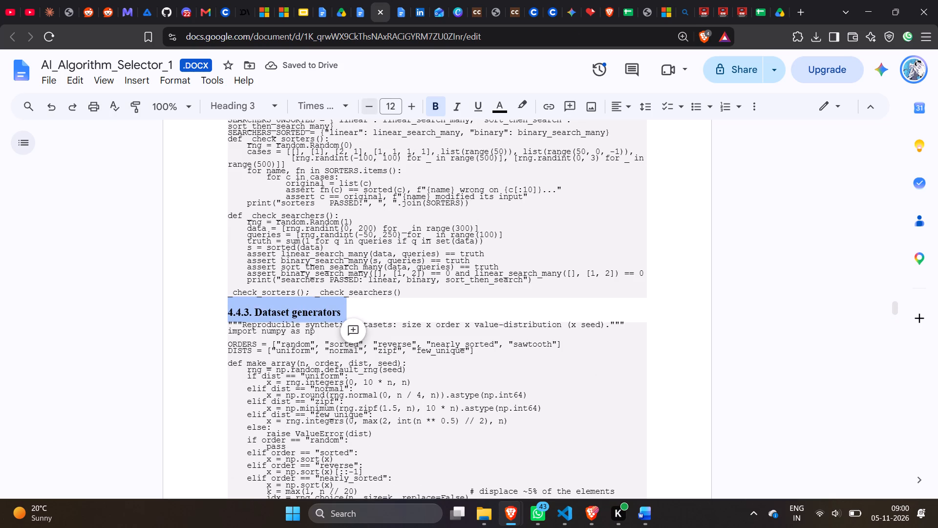
pyautogui.click(371, 108)
# Reduce the 4.4.2 Algorithms and unit tests and 4.4.1 Settings and imports subheadings to font size 11.
pyautogui.scroll(4, 373, 200)
pyautogui.scroll(11, 345, 265)
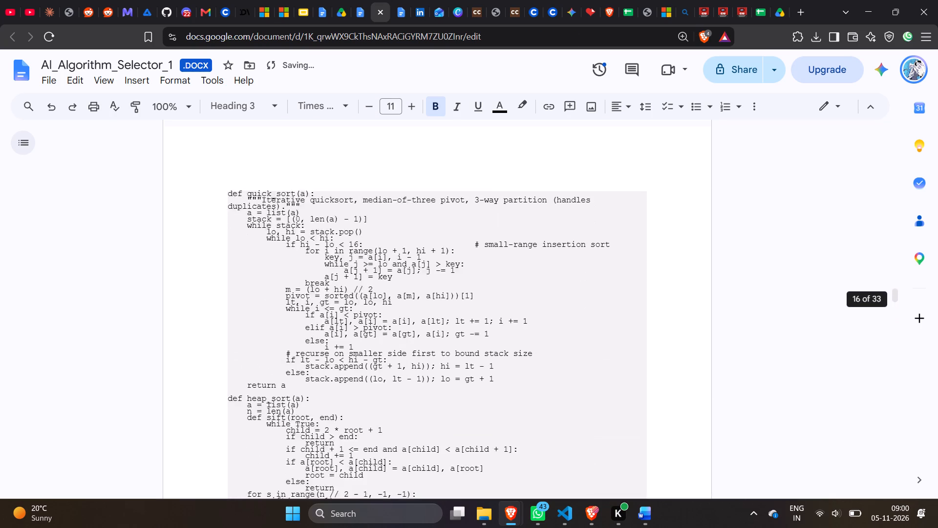
pyautogui.scroll(10, 346, 261)
pyautogui.scroll(-2, 333, 307)
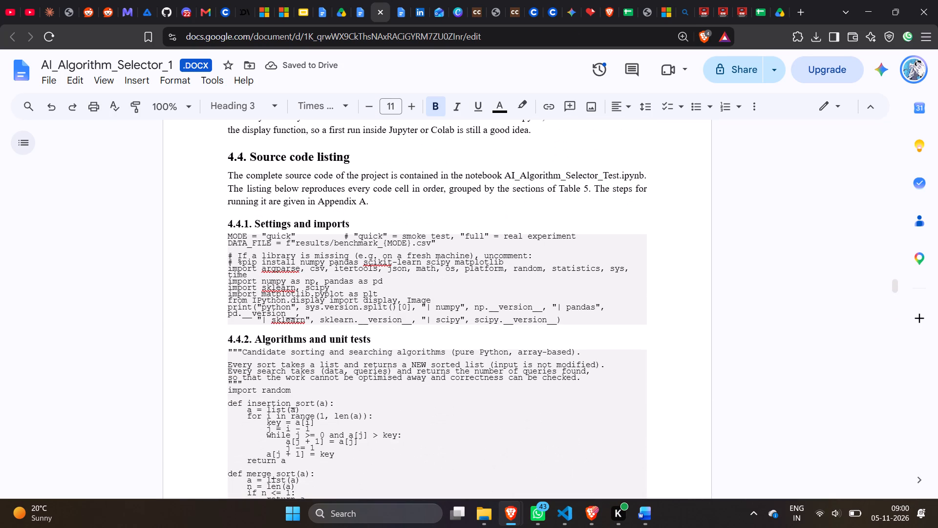
pyautogui.tripleClick(307, 341)
pyautogui.click(374, 110)
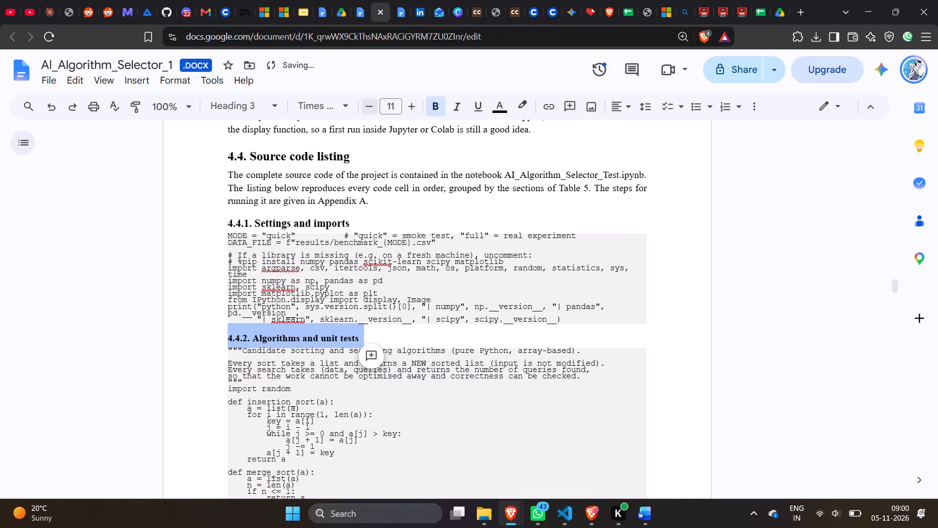
pyautogui.tripleClick(302, 224)
pyautogui.click(369, 113)
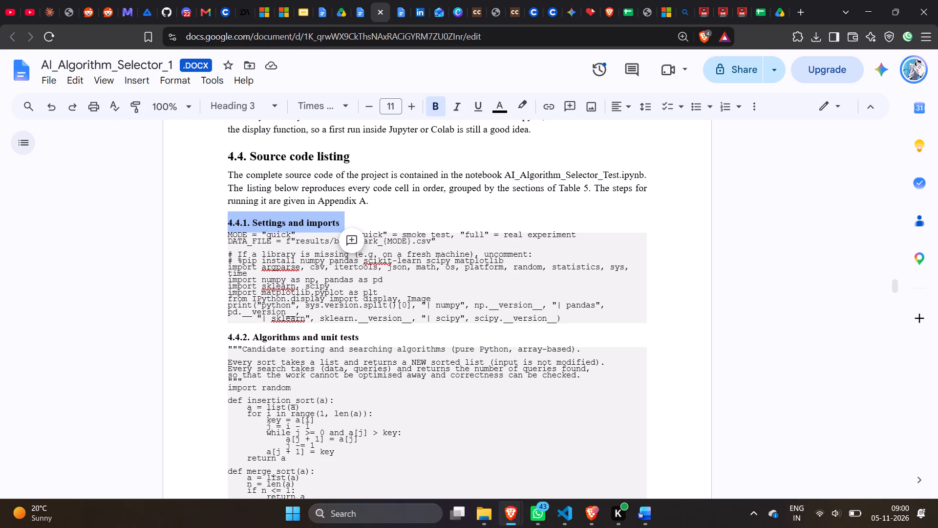
# Reduce the 4.4 Source code listing and 4.3 Checking that it works headings to font size 12.
pyautogui.scroll(2, 414, 202)
pyautogui.tripleClick(283, 280)
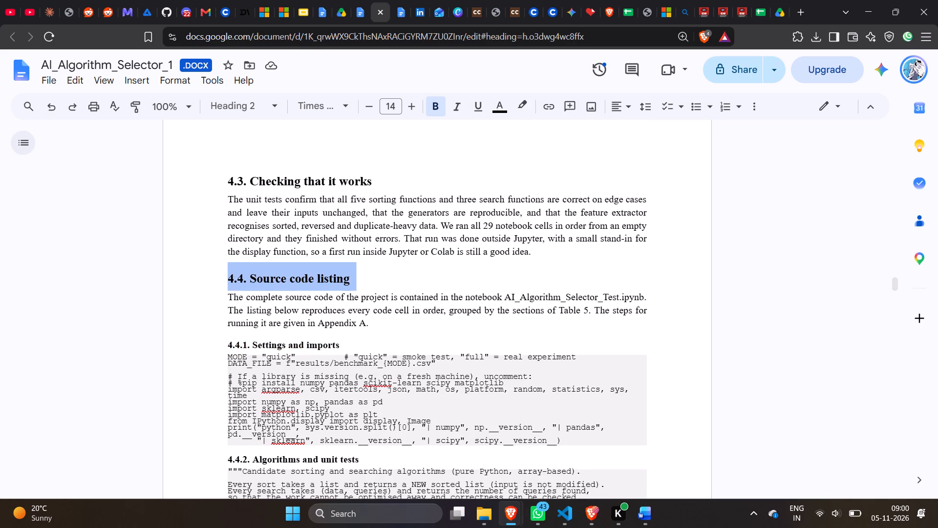
pyautogui.click(371, 104)
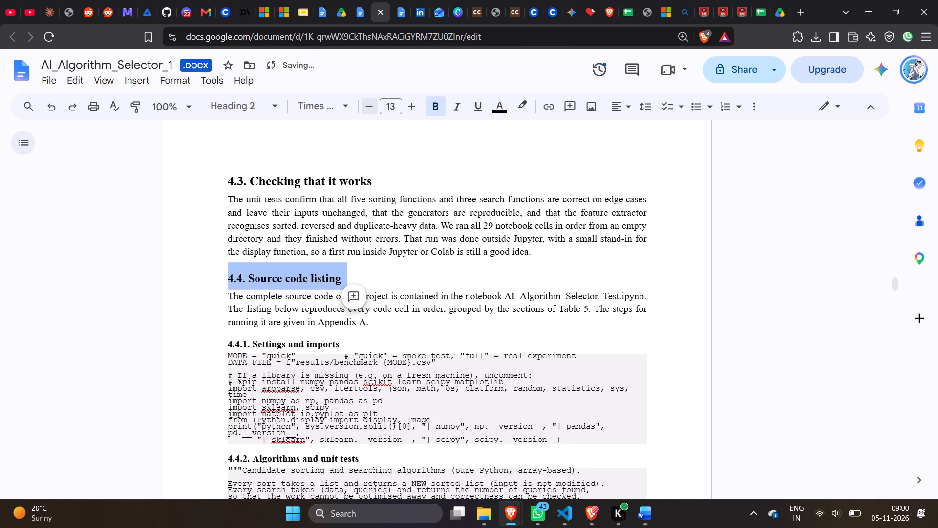
pyautogui.click(371, 104)
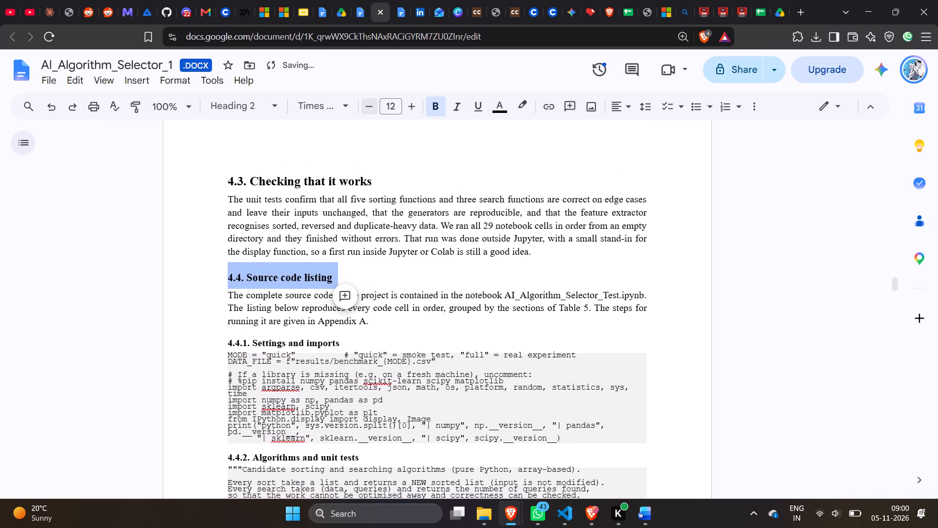
pyautogui.tripleClick(294, 179)
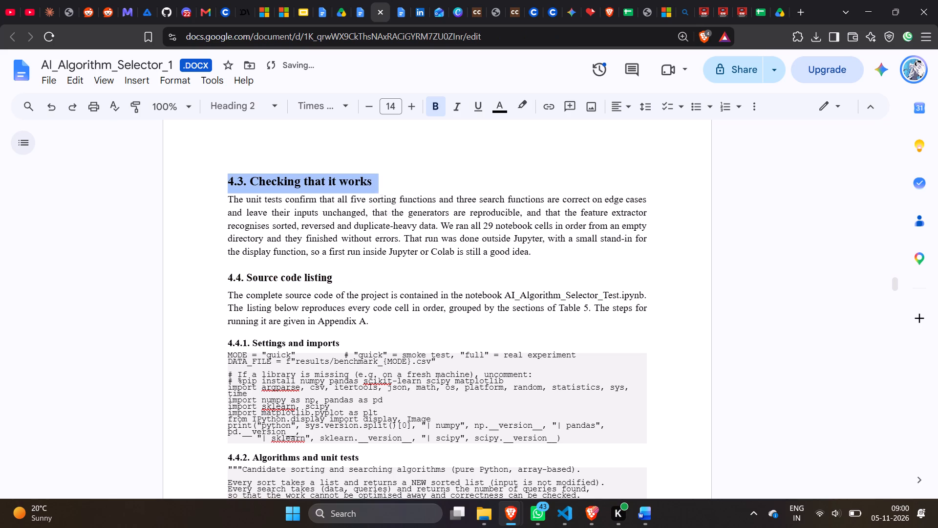
pyautogui.doubleClick(374, 110)
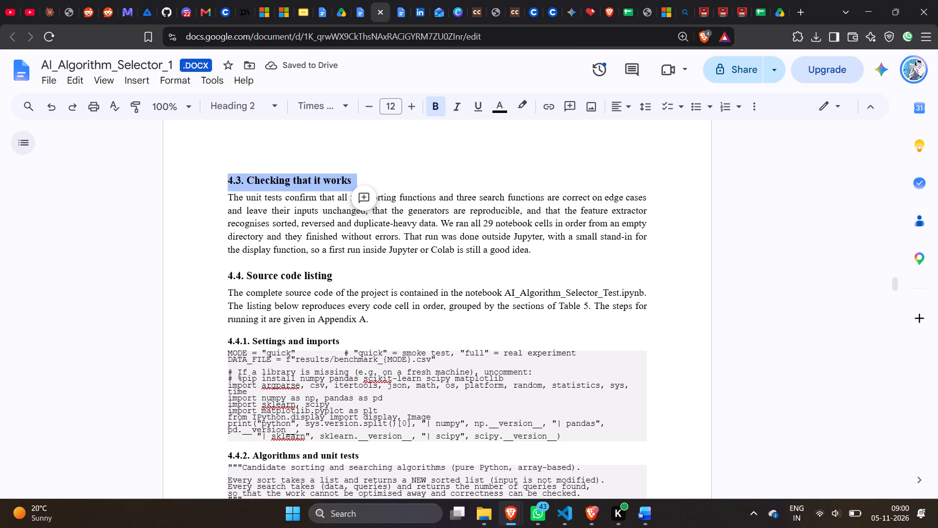
# Reduce the 4.2 Problems we ran into heading to font size 12.
pyautogui.scroll(9, 539, 242)
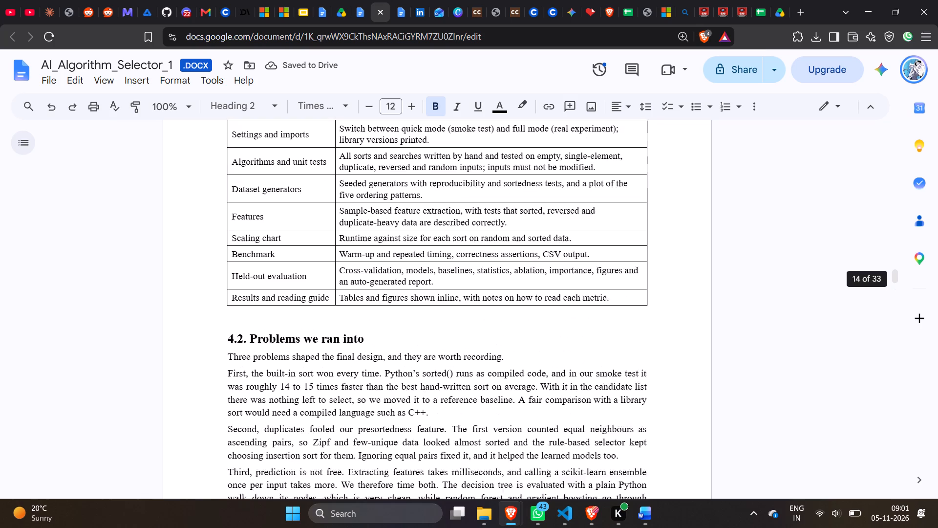
pyautogui.tripleClick(287, 353)
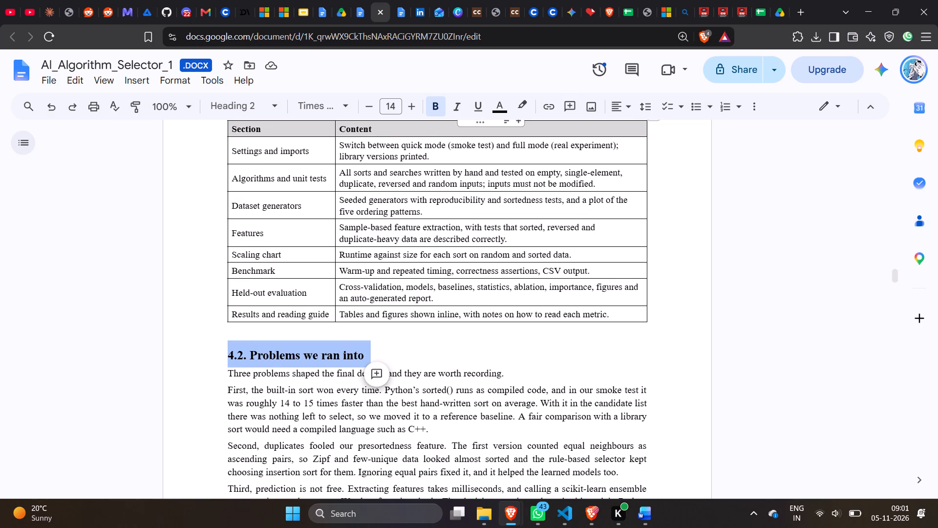
pyautogui.doubleClick(374, 108)
# Reduce the Table 5 caption on the notebook structure to font size 11.
pyautogui.scroll(4, 370, 220)
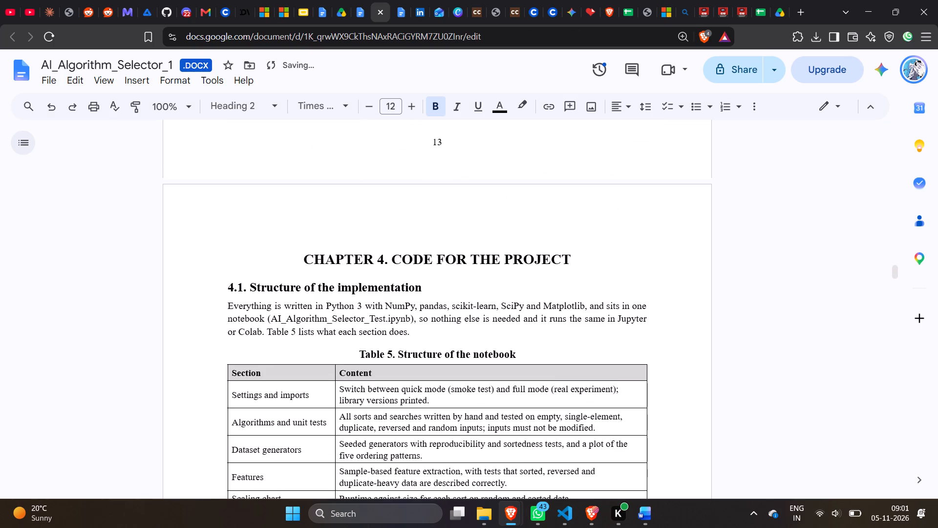
pyautogui.tripleClick(390, 354)
pyautogui.click(369, 112)
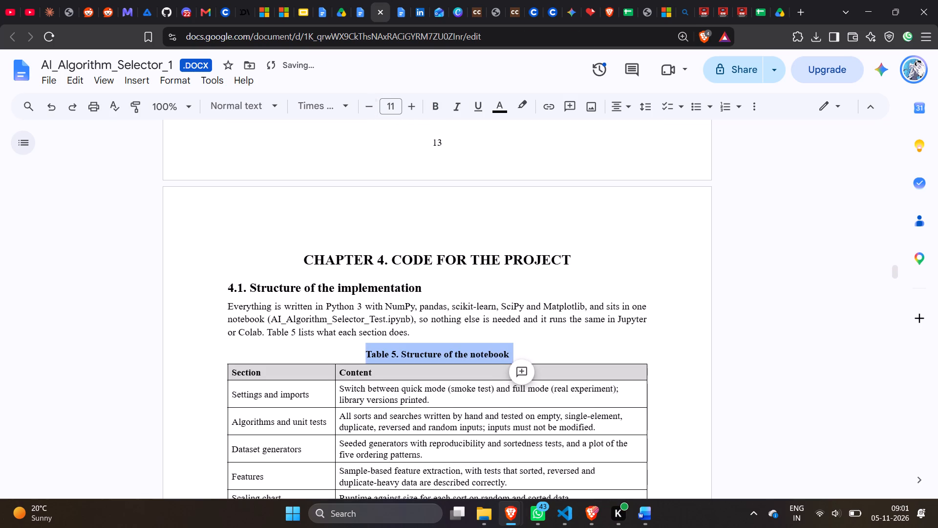
# Reduce the 4.1 Structure of the implementation heading to font size 12 and the Chapter 4 title to size 14.
pyautogui.tripleClick(346, 294)
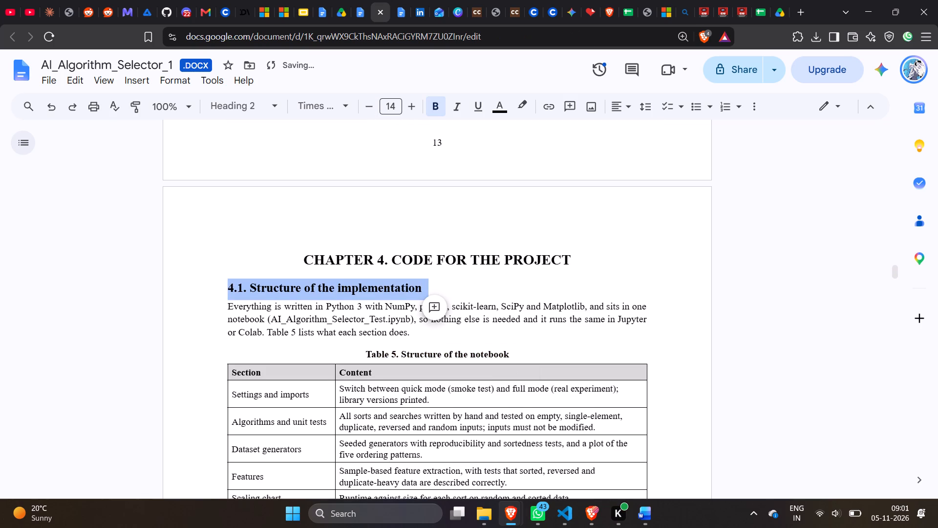
pyautogui.doubleClick(365, 110)
pyautogui.tripleClick(393, 261)
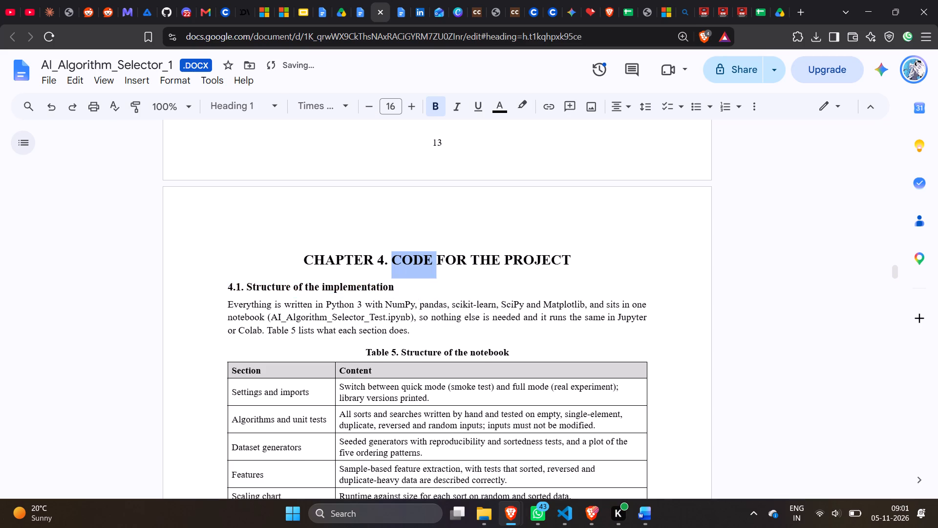
pyautogui.doubleClick(369, 110)
# Reduce the 3.6.3 Experimental setup subheading to font size 11.
pyautogui.scroll(5, 403, 220)
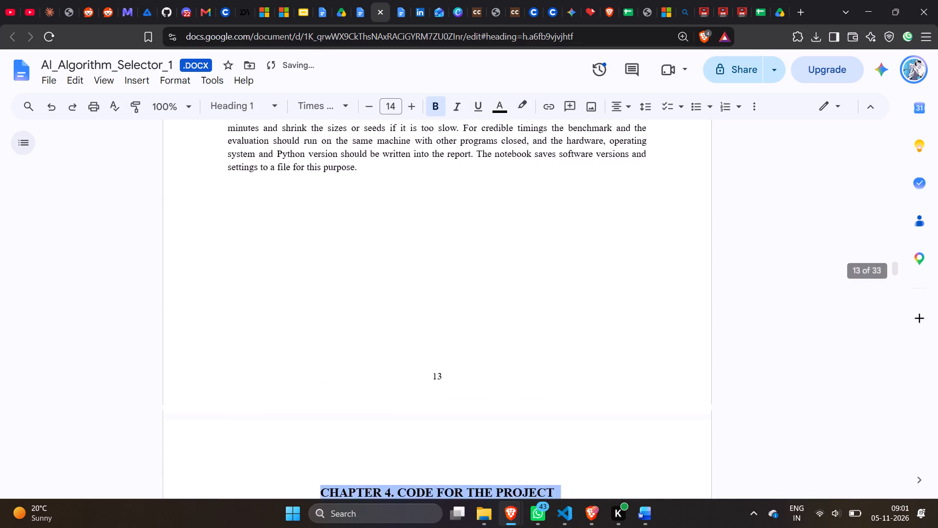
pyautogui.scroll(9, 403, 220)
pyautogui.scroll(-3, 403, 220)
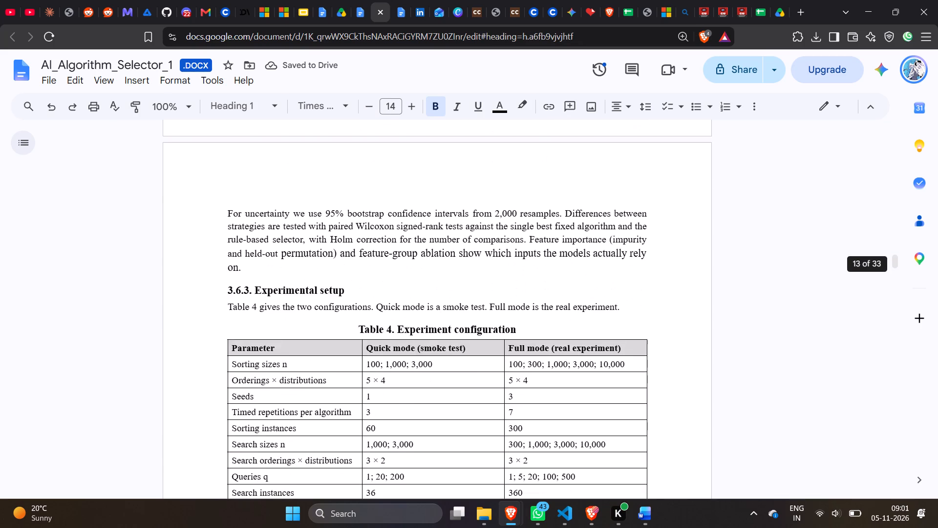
pyautogui.tripleClick(294, 290)
pyautogui.click(370, 110)
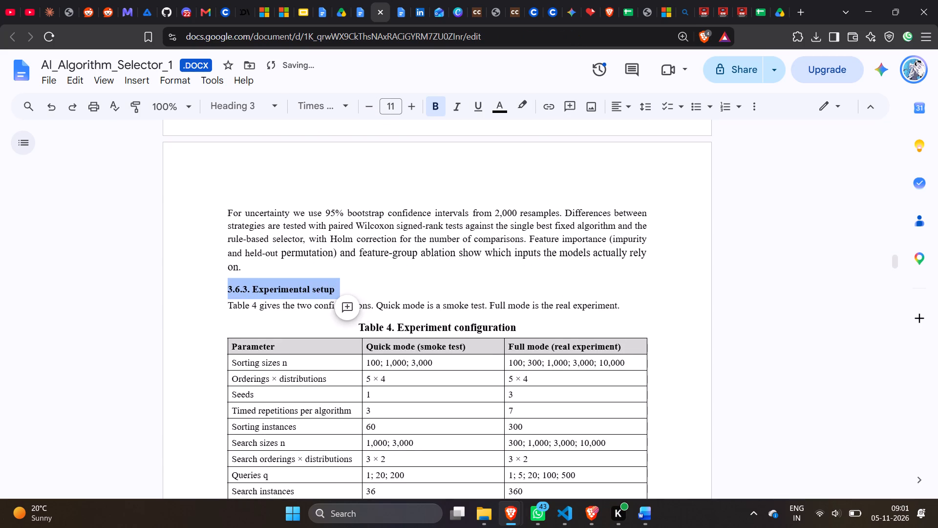
# Reduce the 3.6.2 Validation and metrics and 3.6.1 Benchmark protocol subheadings to font size 11.
pyautogui.scroll(7, 388, 220)
pyautogui.tripleClick(318, 315)
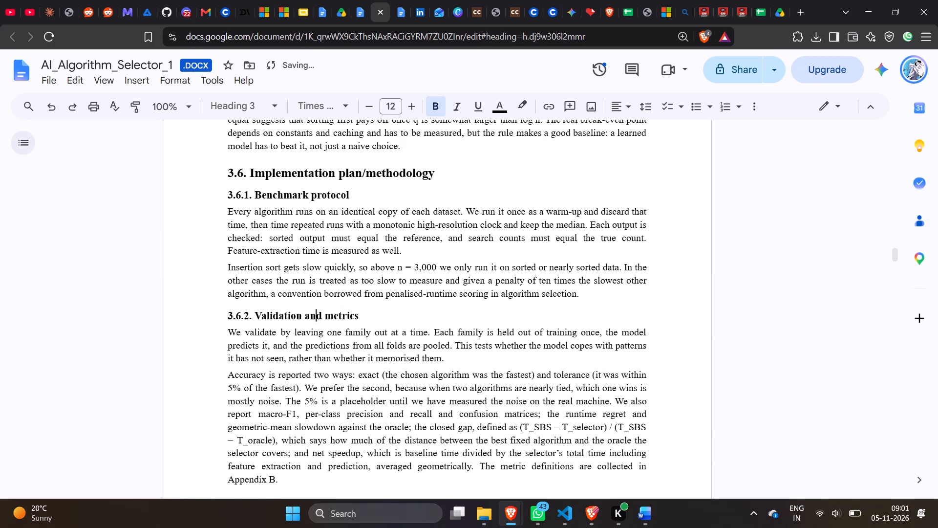
pyautogui.click(370, 106)
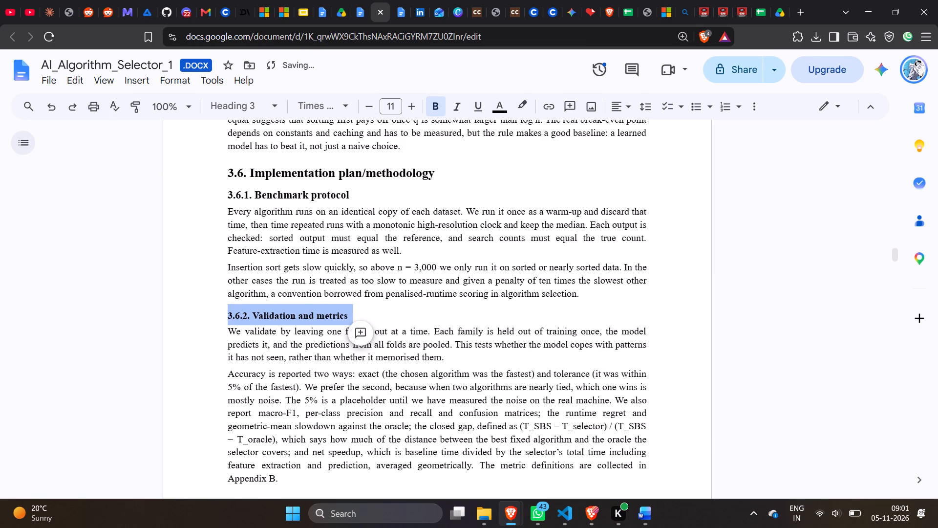
pyautogui.tripleClick(319, 198)
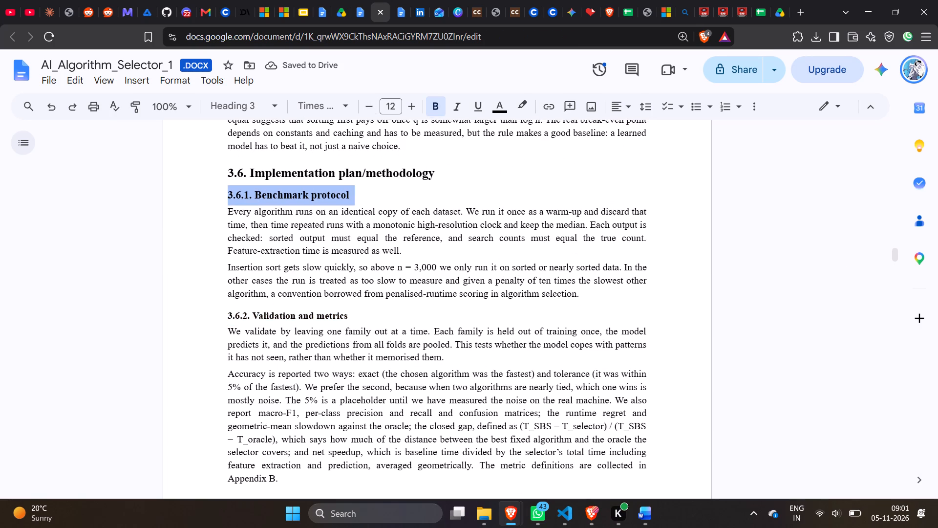
pyautogui.click(375, 105)
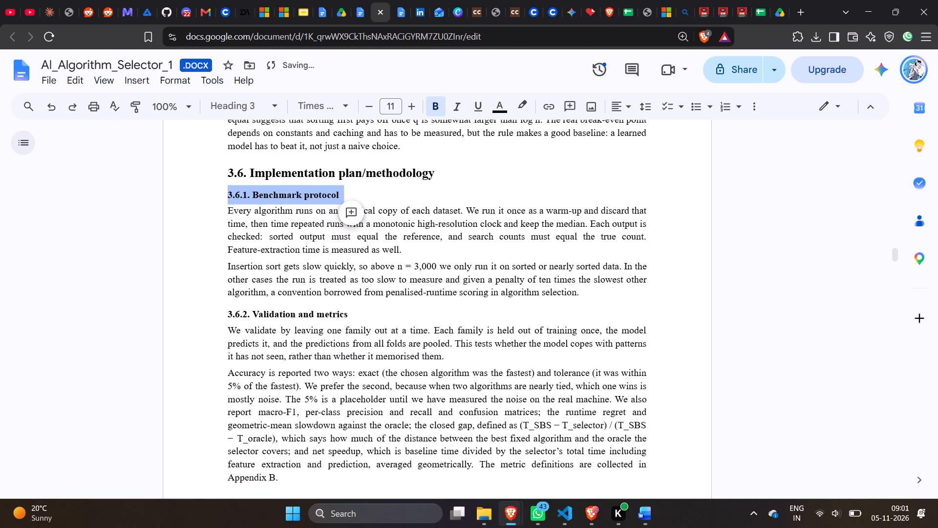
# Reduce the 3.6 Implementation plan/methodology heading to font size 12.
pyautogui.tripleClick(338, 175)
pyautogui.click(368, 107)
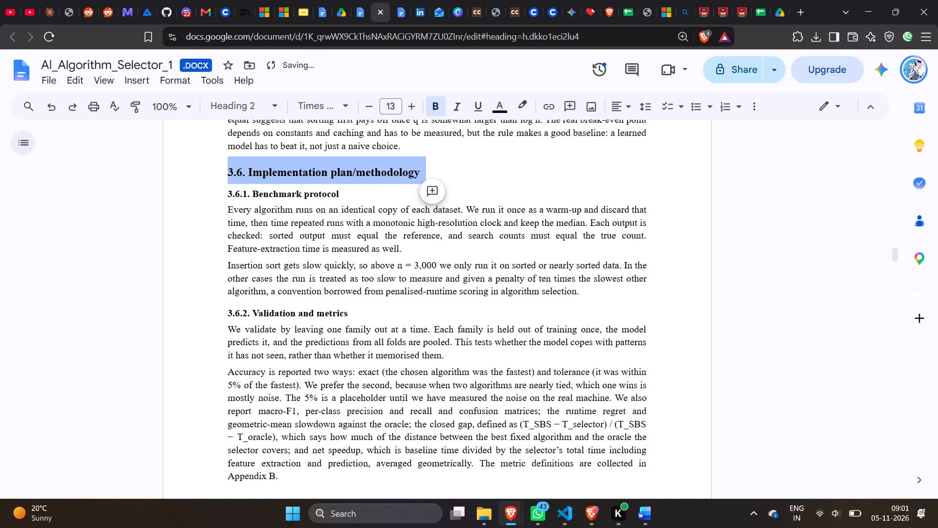
pyautogui.click(367, 107)
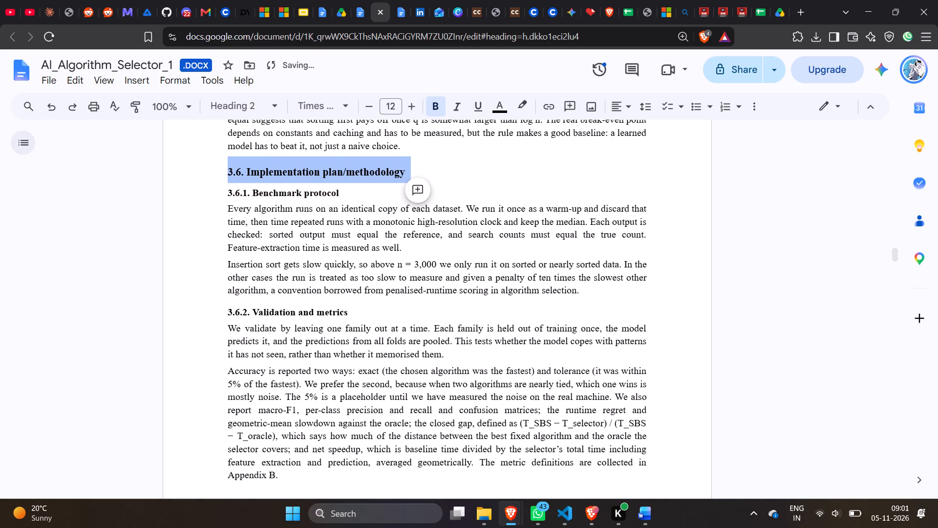
# Reduce the Table 3 caption on the strategies compared to font size 11.
pyautogui.scroll(4, 376, 186)
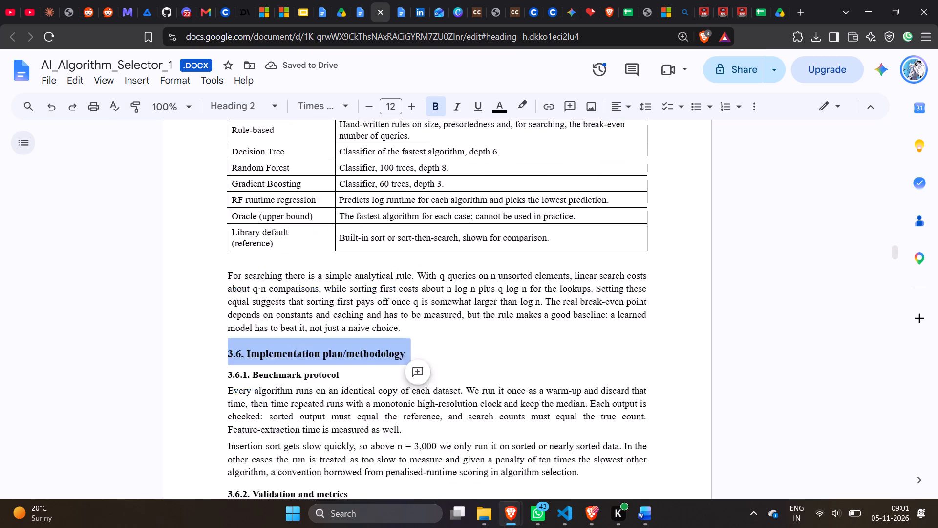
pyautogui.scroll(4, 376, 186)
pyautogui.tripleClick(395, 201)
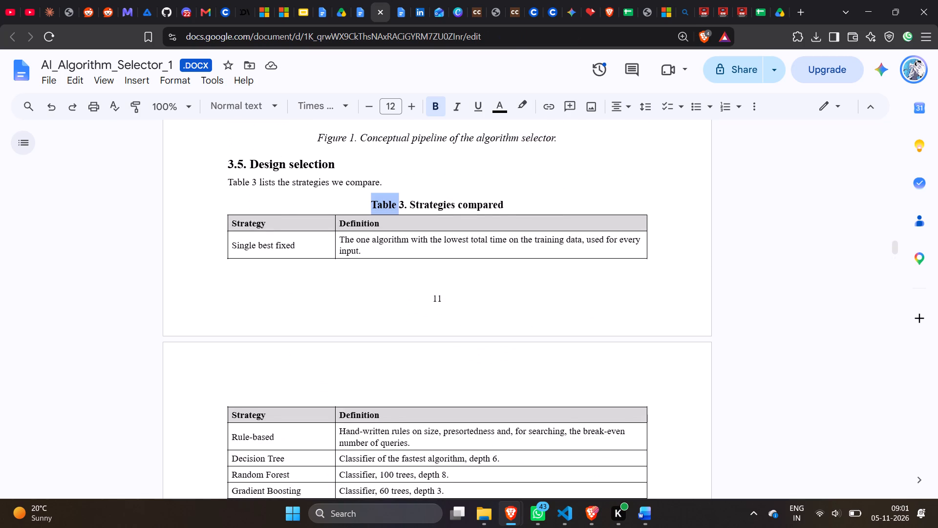
pyautogui.click(375, 111)
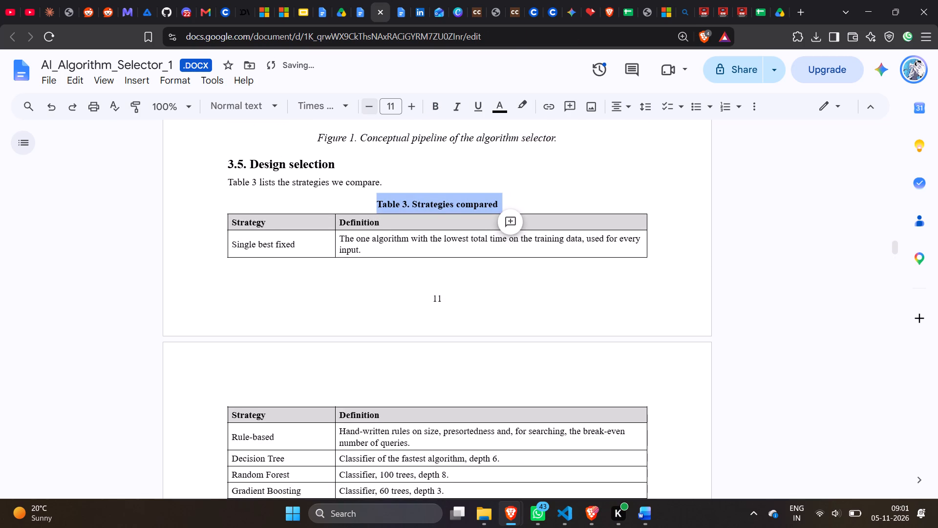
# Reduce the 3.5 Design selection and 3.4 Design Flow headings to font size 12.
pyautogui.tripleClick(298, 164)
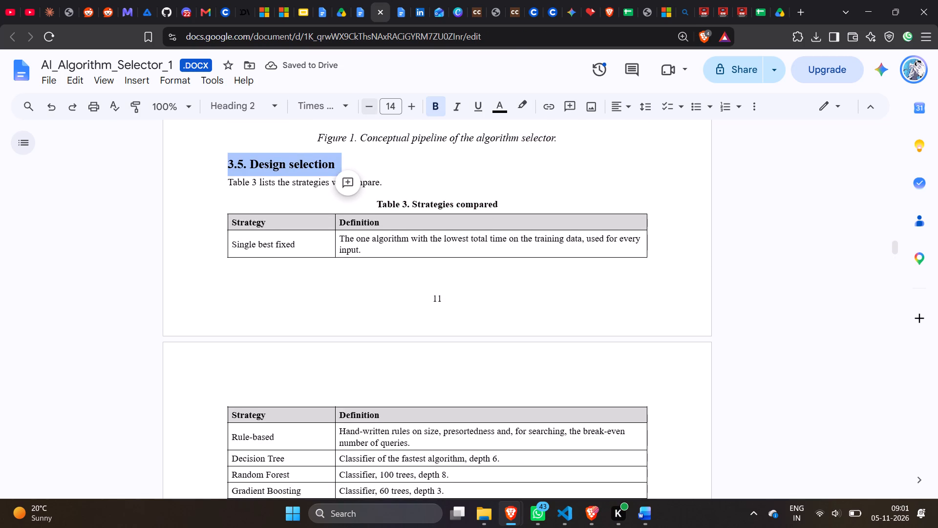
pyautogui.doubleClick(367, 106)
pyautogui.scroll(4, 377, 171)
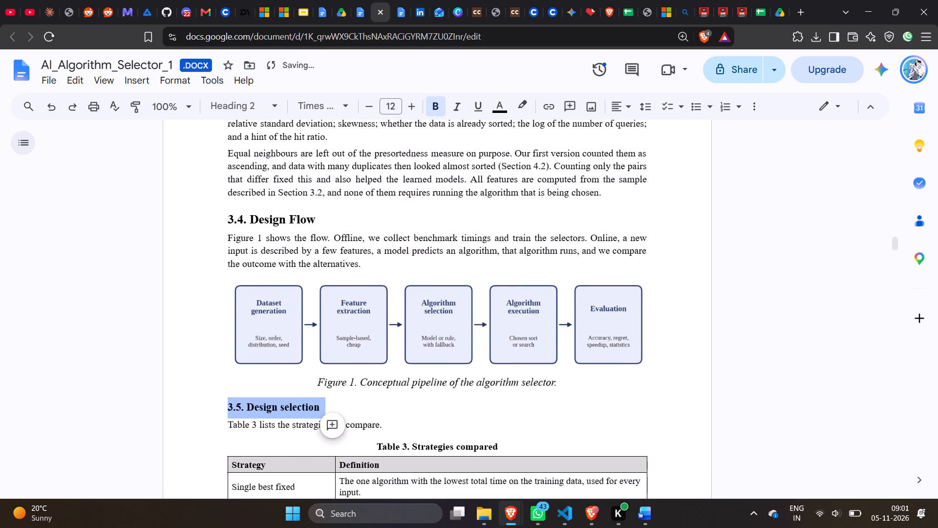
pyautogui.tripleClick(286, 221)
pyautogui.doubleClick(368, 104)
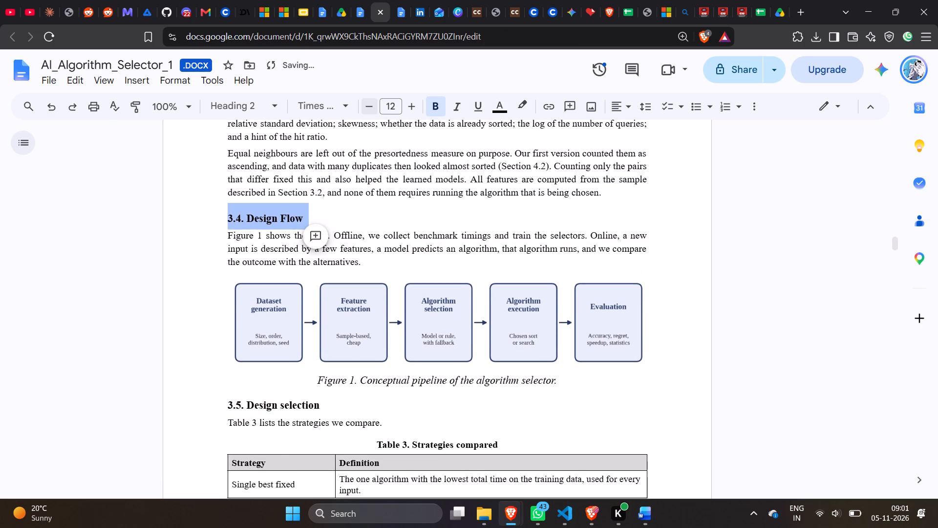
# Reduce the 3.3 Analysis of Features and 3.2 Design Constraints headings to font size 12.
pyautogui.scroll(3, 349, 178)
pyautogui.tripleClick(315, 265)
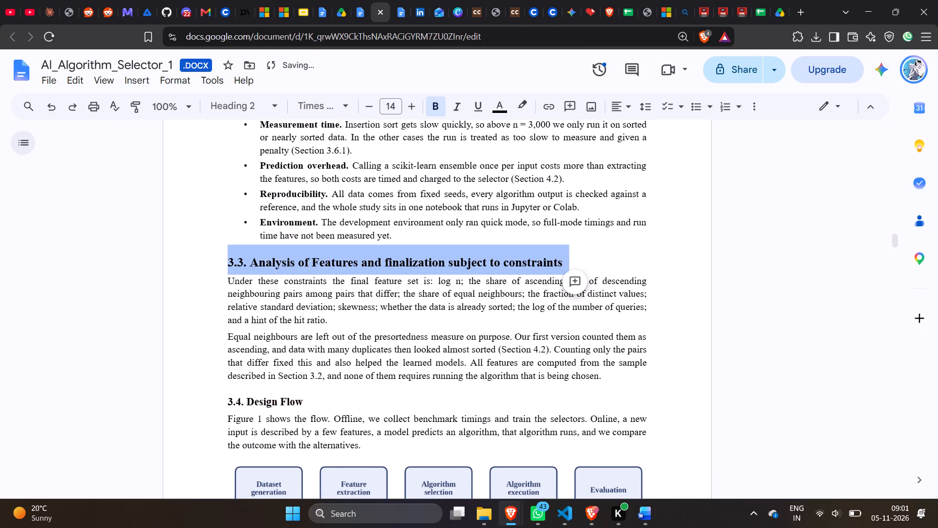
pyautogui.doubleClick(373, 104)
pyautogui.scroll(2, 365, 170)
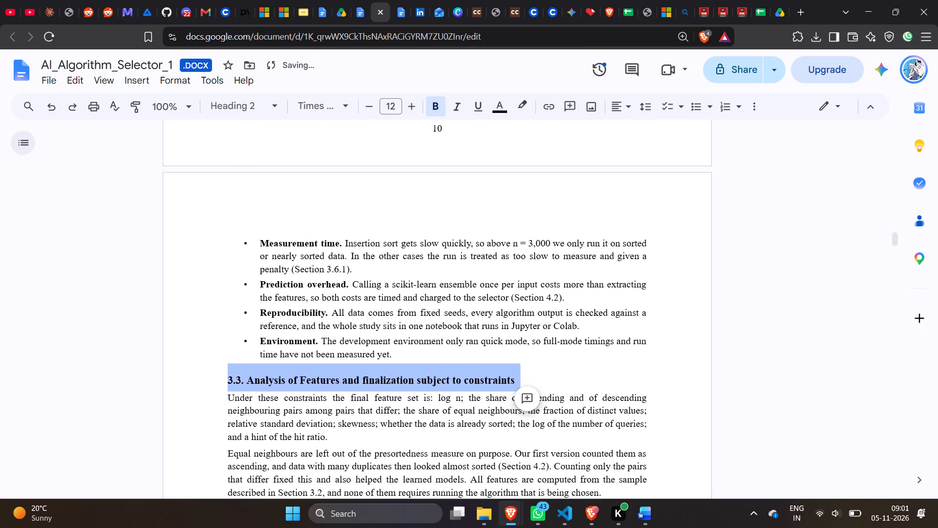
pyautogui.scroll(3, 365, 170)
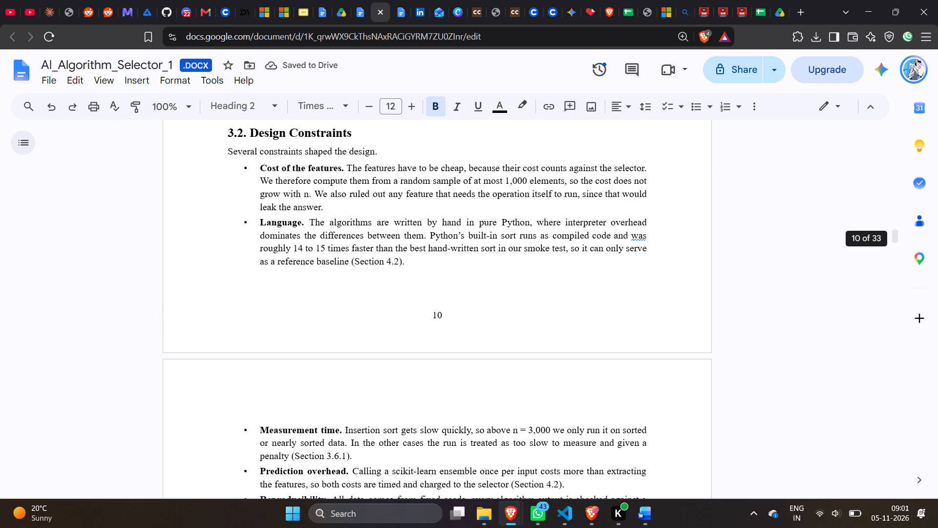
pyautogui.tripleClick(328, 131)
pyautogui.doubleClick(374, 109)
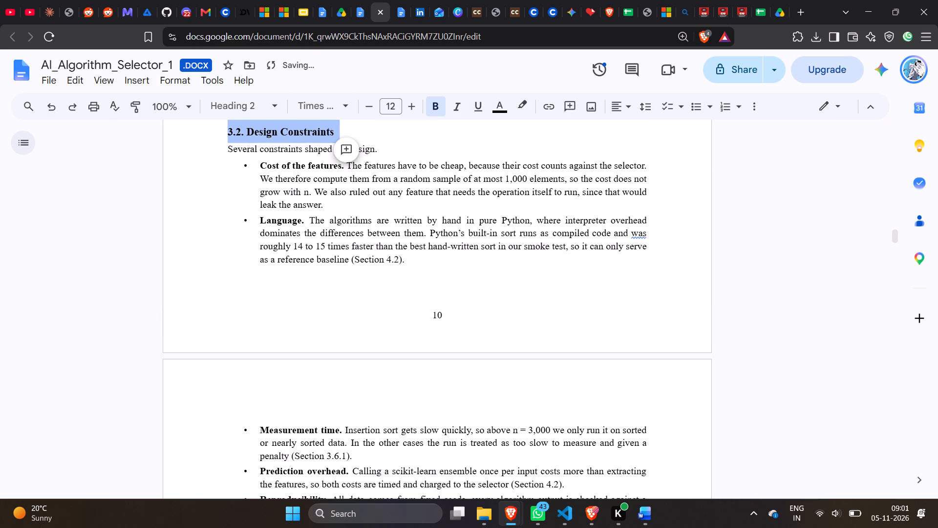
# Reduce the 3.1.2 Test data subheading, the Table 2 caption and the 3.1.1 Candidate algorithms subheading to font size 11.
pyautogui.scroll(3, 374, 167)
pyautogui.tripleClick(258, 210)
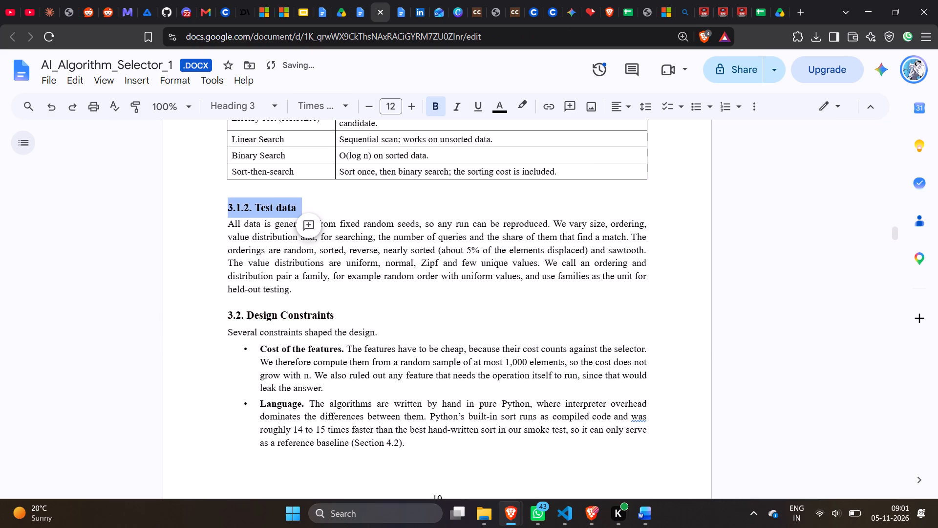
pyautogui.click(367, 104)
pyautogui.scroll(1, 331, 198)
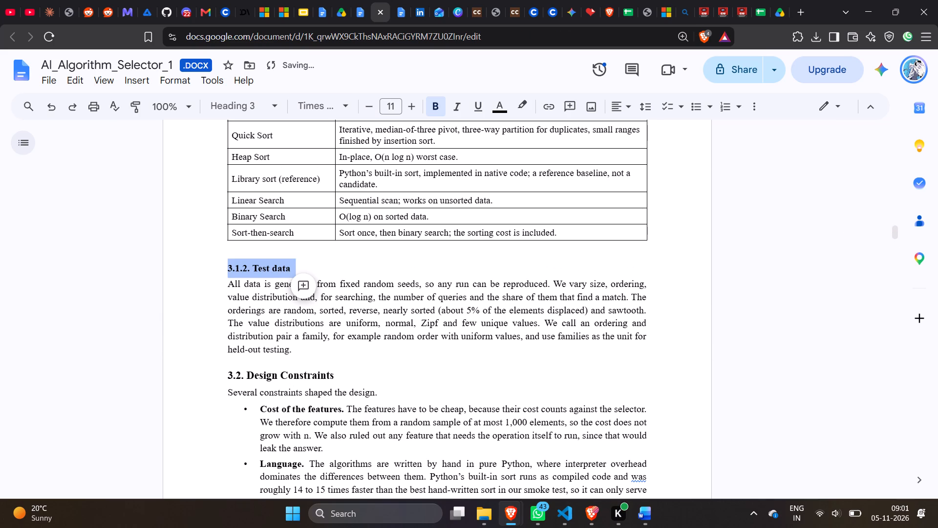
pyautogui.scroll(3, 331, 198)
pyautogui.tripleClick(408, 241)
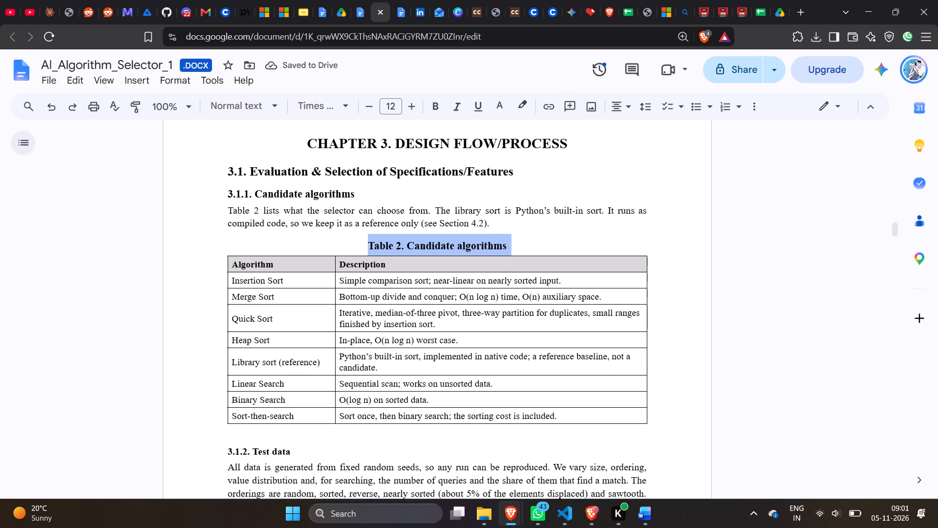
pyautogui.click(374, 110)
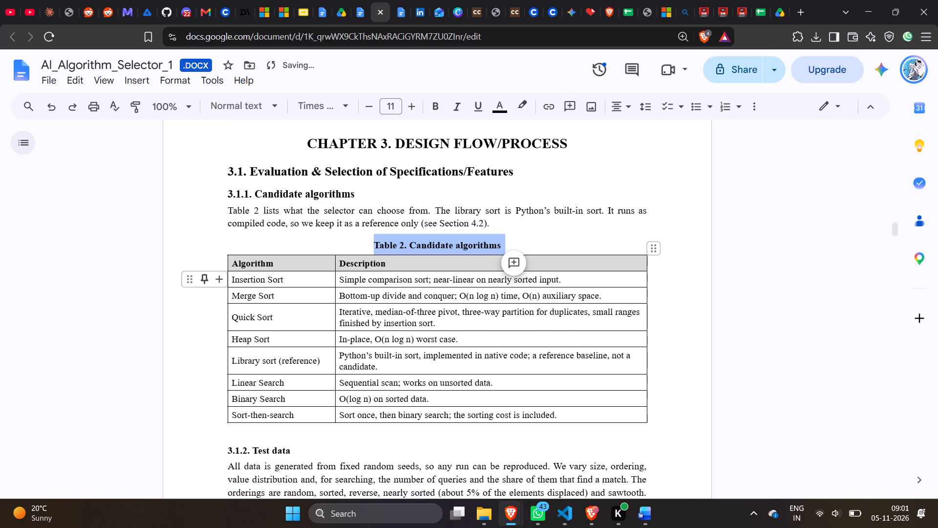
pyautogui.tripleClick(272, 197)
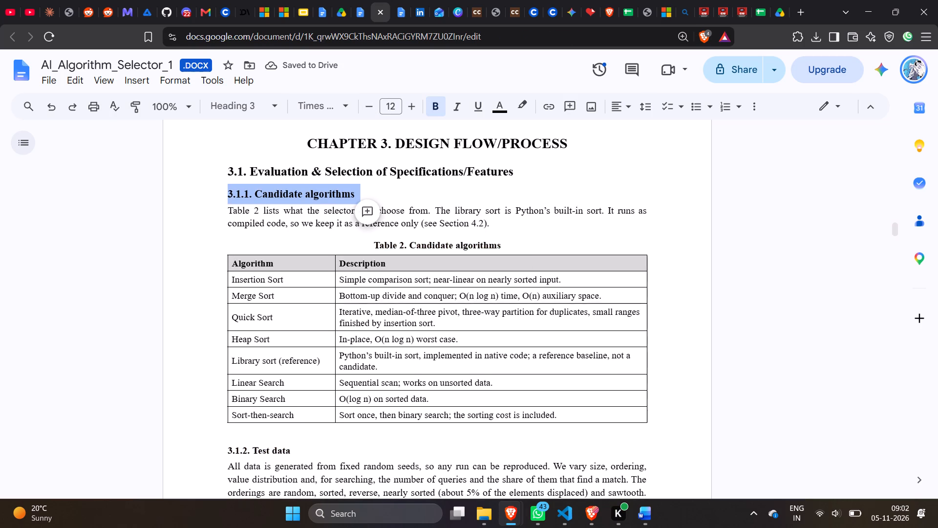
pyautogui.click(370, 112)
# Reduce the 3.1 Evaluation & Selection of Specifications/Features heading to font size 12 and the Chapter 3 title to size 14.
pyautogui.tripleClick(291, 167)
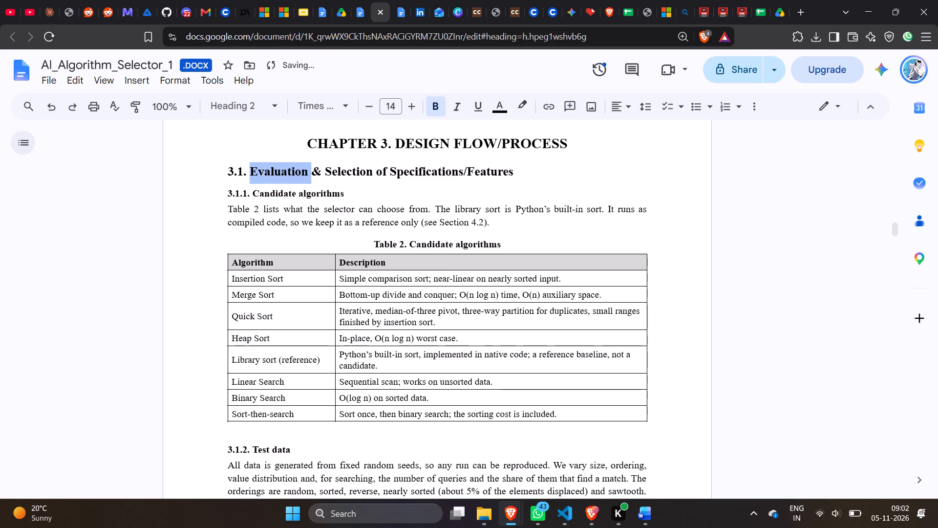
pyautogui.doubleClick(372, 111)
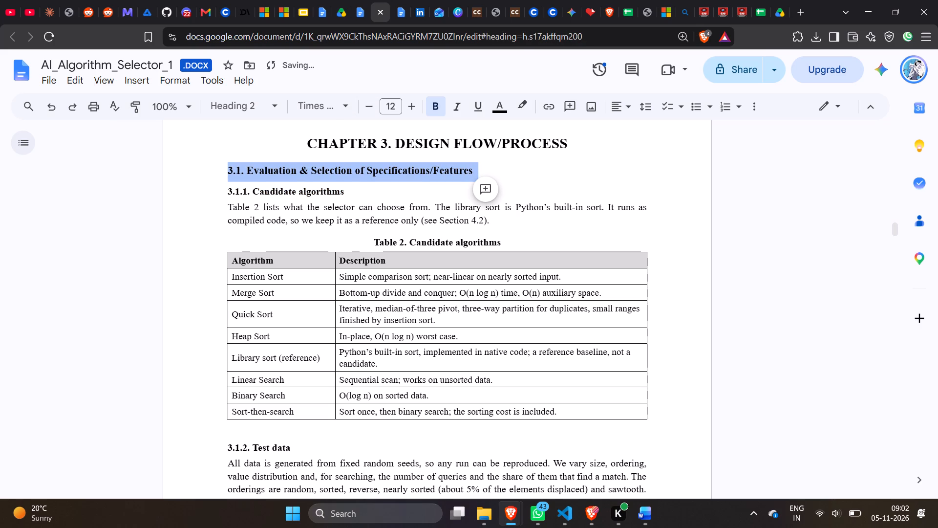
pyautogui.tripleClick(357, 147)
pyautogui.doubleClick(372, 105)
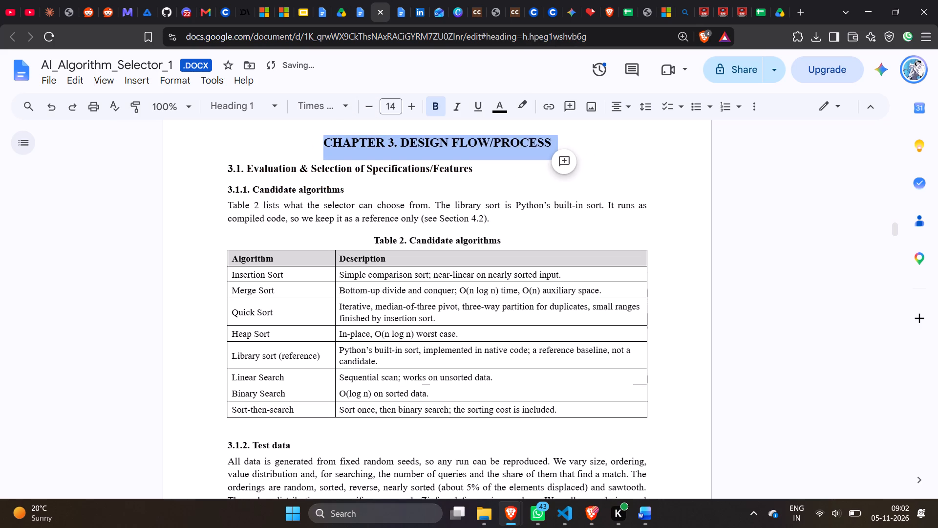
# Reduce the 2.4 Goals/Objectives and 2.3 Problem Definition headings to font size 12.
pyautogui.scroll(8, 375, 184)
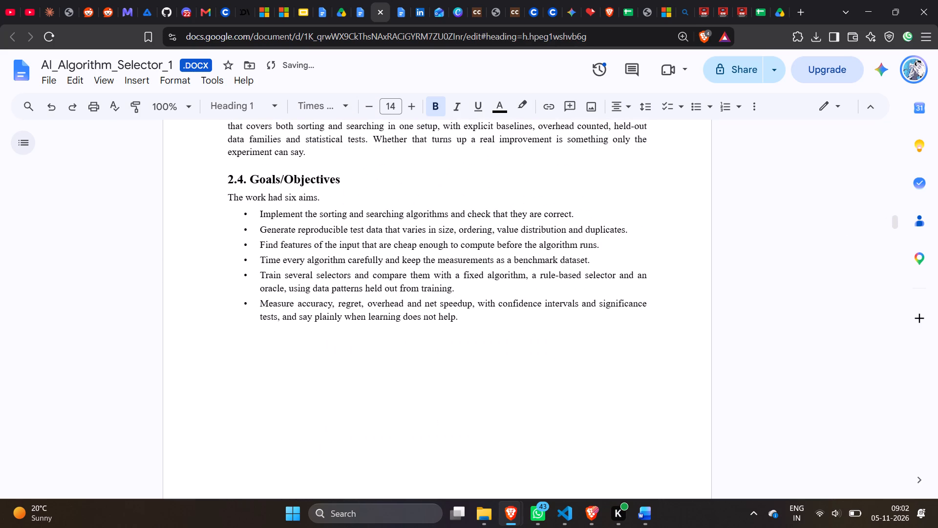
pyautogui.tripleClick(287, 184)
pyautogui.click(372, 108)
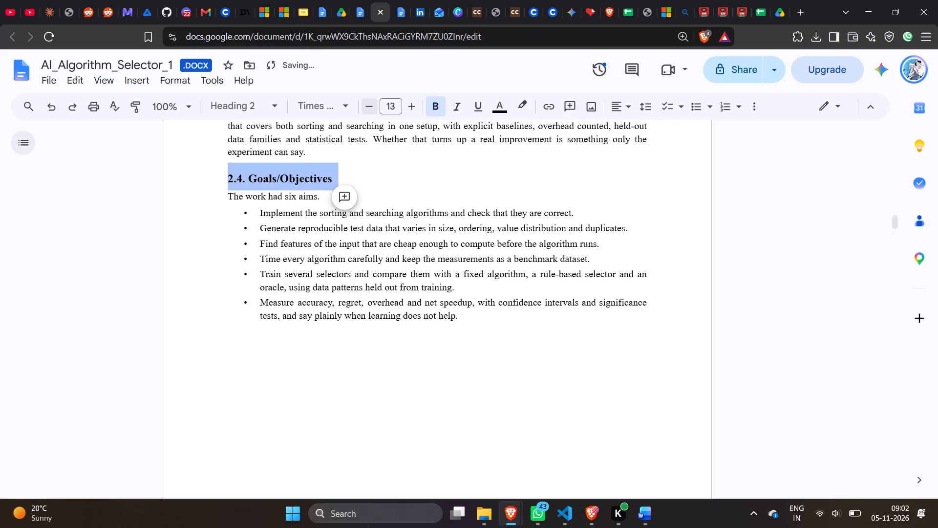
pyautogui.click(372, 108)
pyautogui.scroll(3, 337, 198)
pyautogui.tripleClick(305, 216)
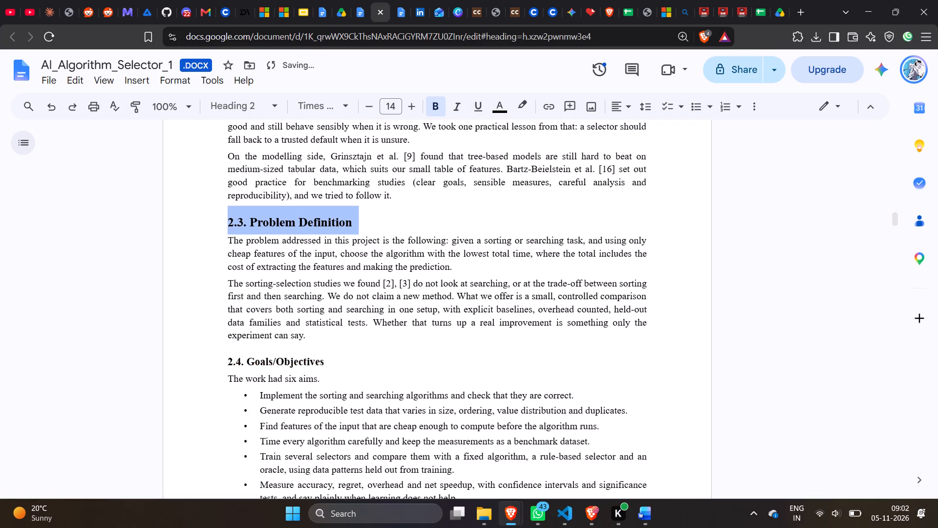
pyautogui.doubleClick(366, 109)
# Reduce the four subheadings of section 2.2, from 2.2.4 Predictions, fallbacks and evaluation up to 2.2.1 Recent work on selection, to font size 11.
pyautogui.scroll(3, 346, 209)
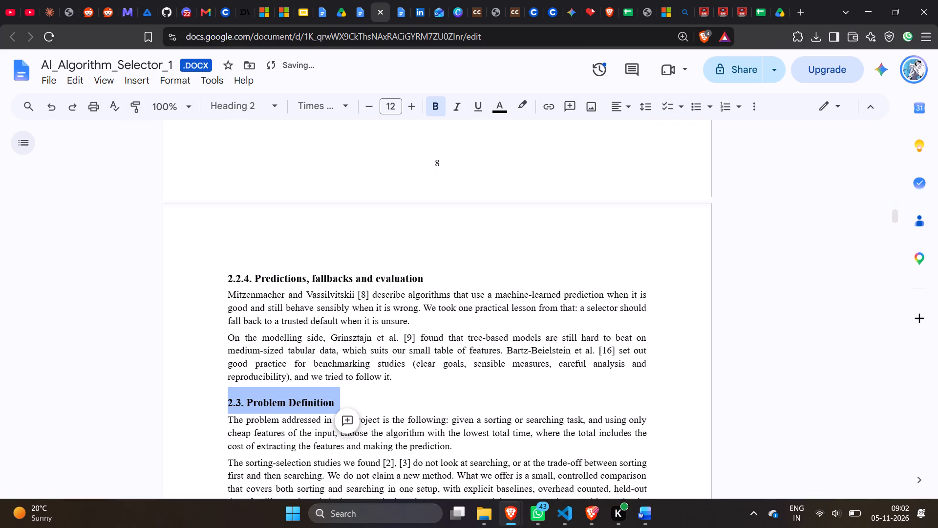
pyautogui.tripleClick(337, 279)
pyautogui.click(371, 106)
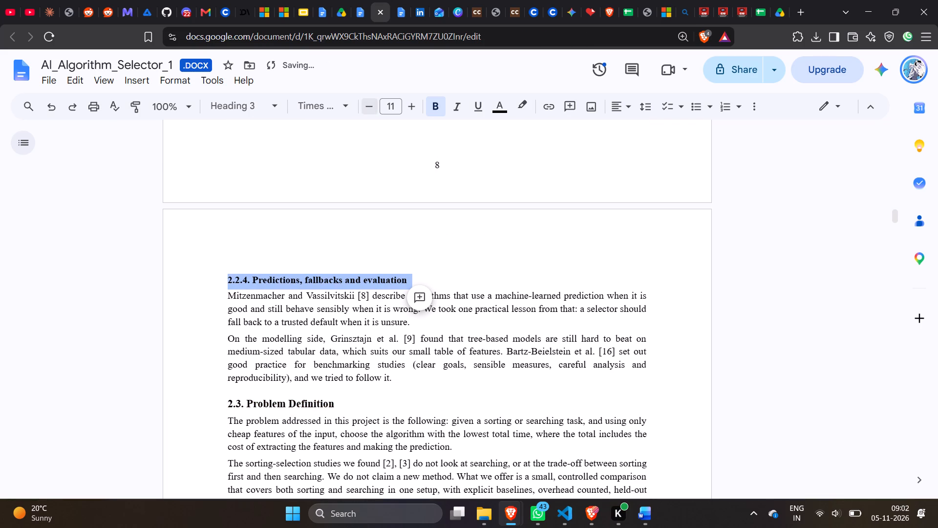
pyautogui.scroll(4, 365, 198)
pyautogui.tripleClick(340, 236)
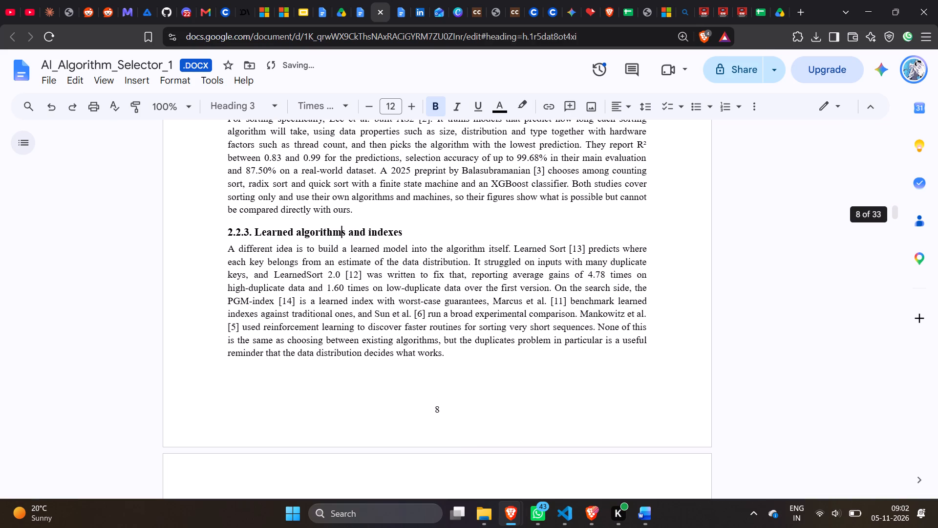
pyautogui.click(370, 108)
pyautogui.scroll(3, 369, 181)
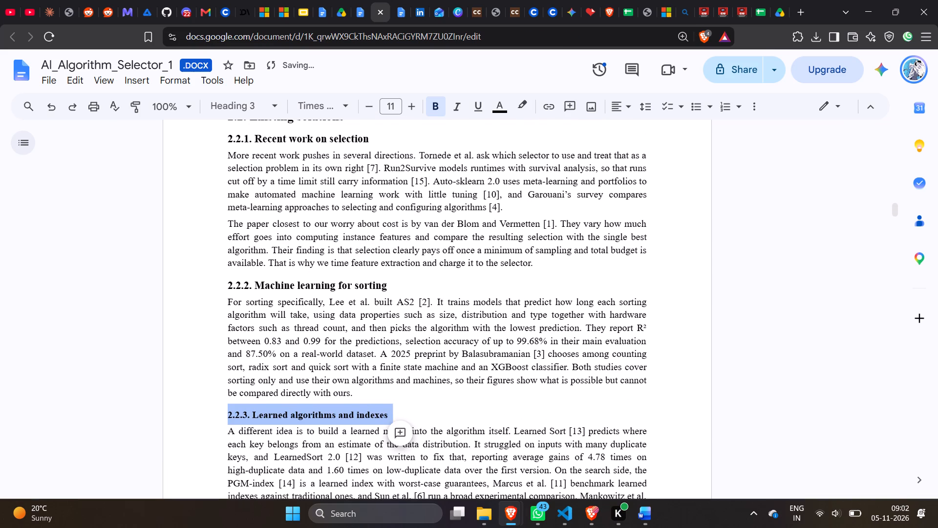
pyautogui.tripleClick(322, 284)
pyautogui.click(367, 110)
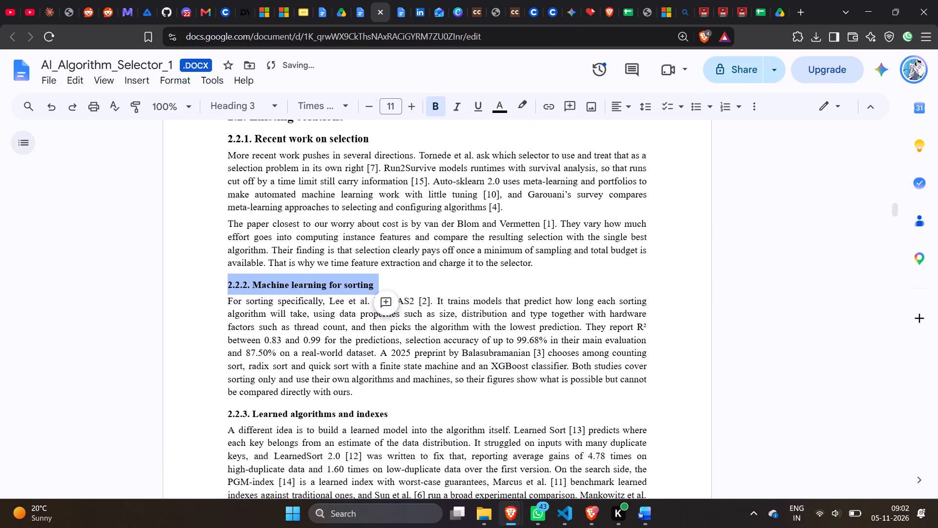
pyautogui.scroll(1, 363, 202)
pyautogui.tripleClick(314, 199)
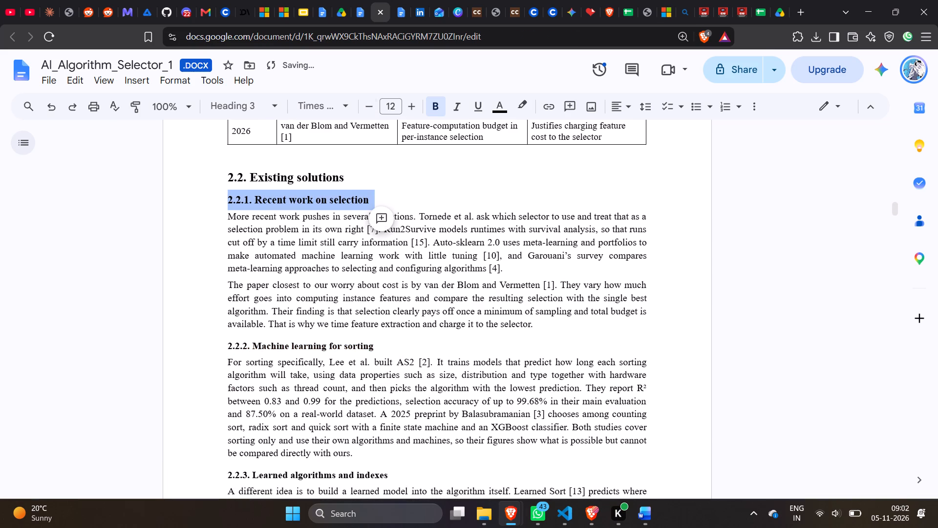
pyautogui.click(368, 109)
# Reduce the 2.2 Existing solutions heading to font size 12.
pyautogui.tripleClick(308, 179)
pyautogui.click(368, 106)
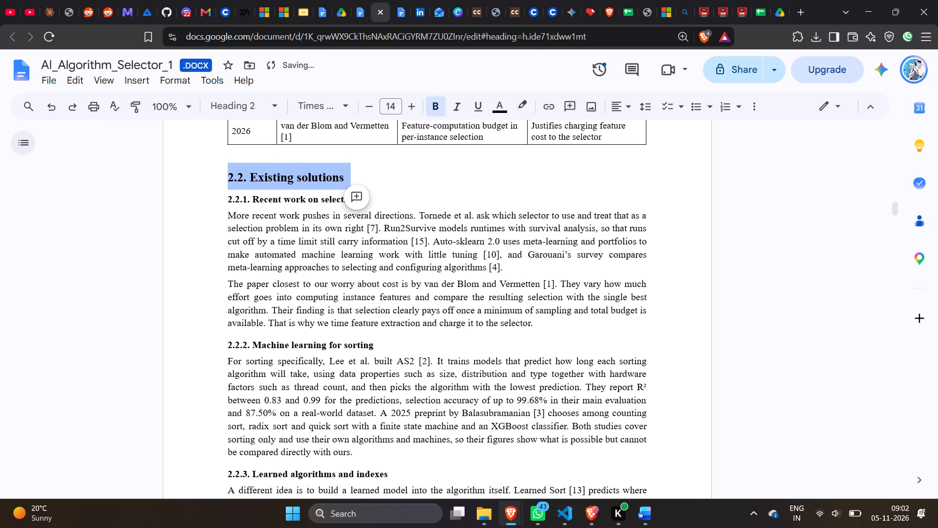
pyautogui.click(366, 107)
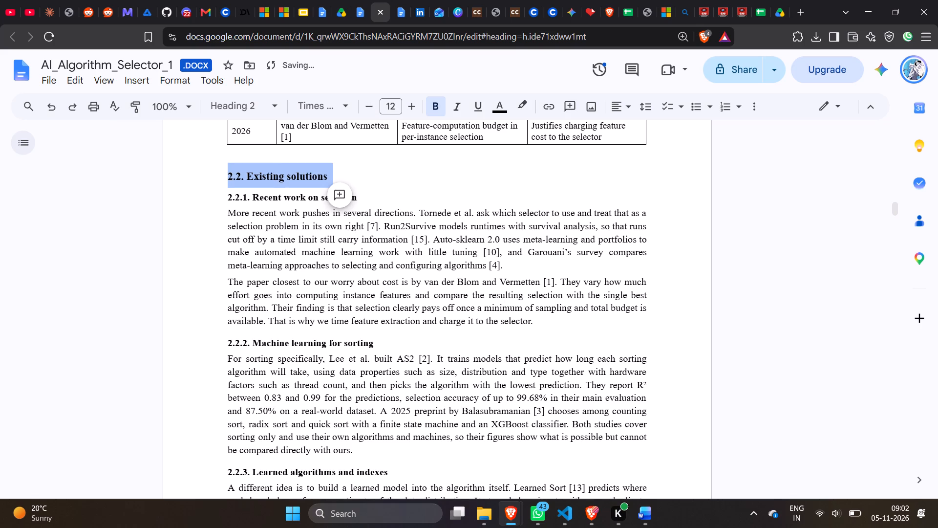
# Reduce the caption of Table 1, Chronological summary of key related work, to font size 11.
pyautogui.scroll(4, 355, 188)
pyautogui.scroll(8, 325, 246)
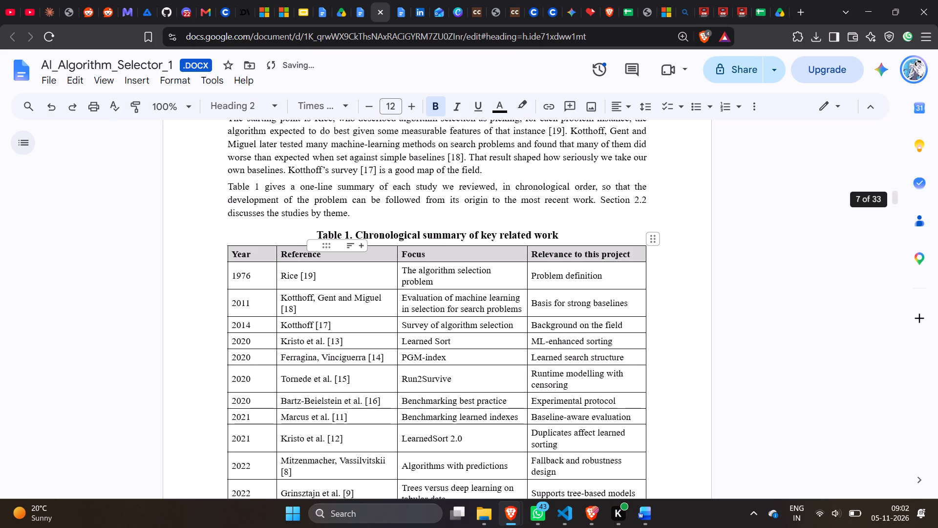
pyautogui.tripleClick(341, 236)
pyautogui.click(373, 108)
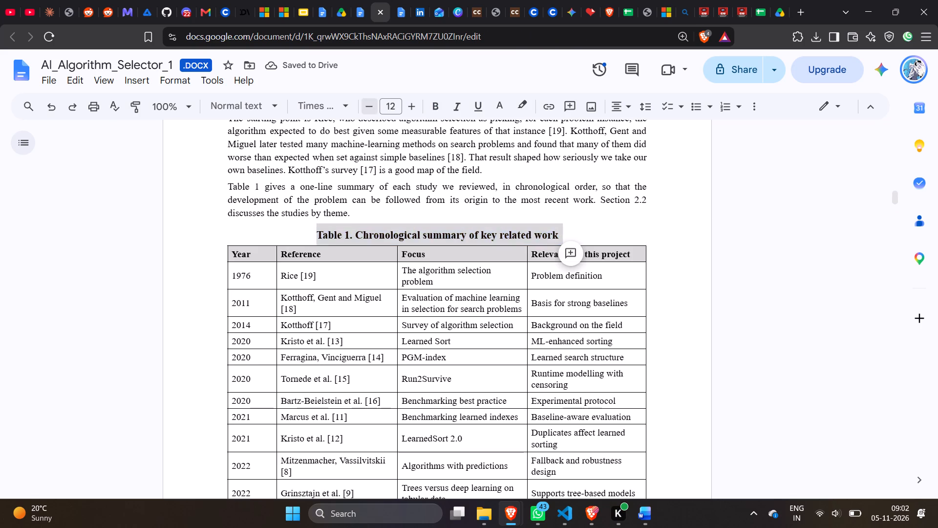
# Reduce the 2.1 Timeline of the reported problem heading to font size 12 and the Chapter 2 title to size 14.
pyautogui.scroll(2, 370, 190)
pyautogui.tripleClick(344, 221)
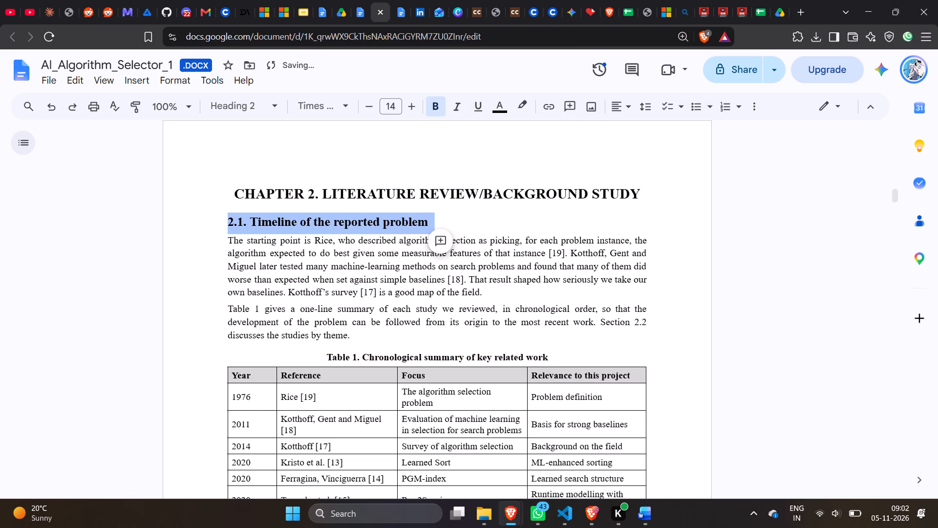
pyautogui.doubleClick(364, 108)
pyautogui.click(336, 191)
pyautogui.doubleClick(334, 186)
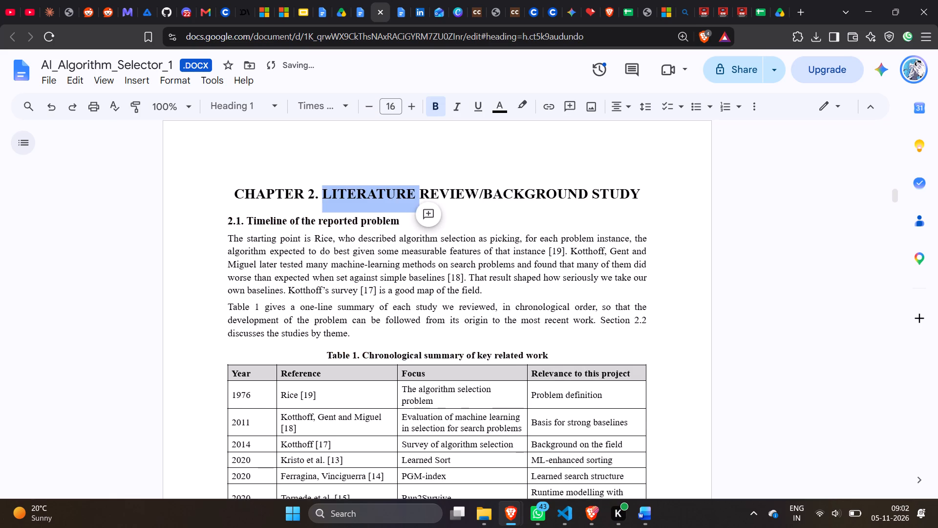
pyautogui.tripleClick(341, 197)
pyautogui.doubleClick(368, 113)
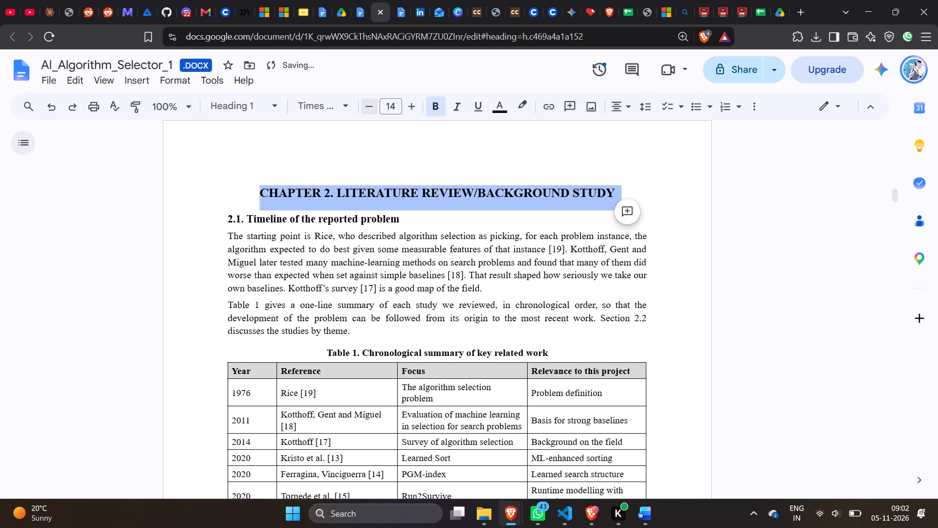
# Reduce the 1.2 Identification of Problem and 1.1 Identification of Need/ Relevant Contemporary issue headings to font size 12.
pyautogui.scroll(7, 368, 177)
pyautogui.tripleClick(306, 168)
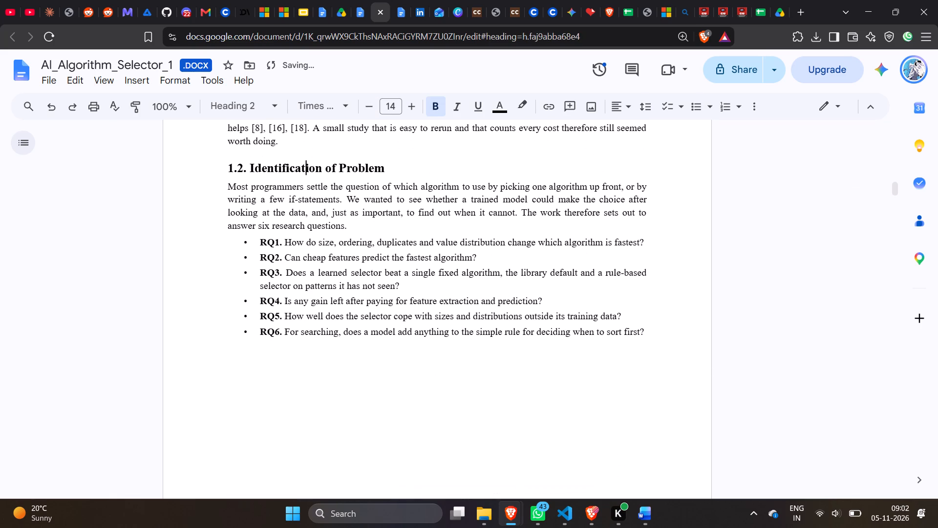
pyautogui.click(362, 110)
pyautogui.scroll(2, 360, 175)
pyautogui.scroll(1, 309, 199)
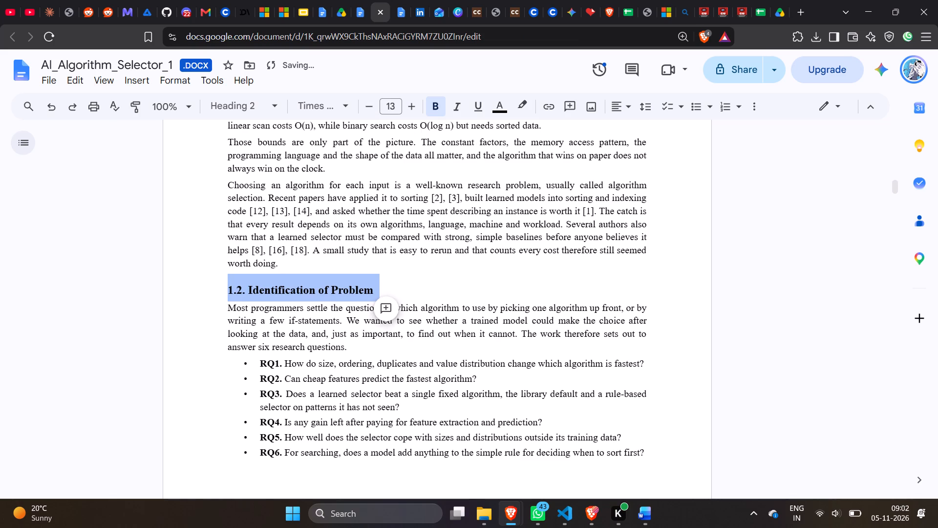
pyautogui.scroll(2, 309, 199)
pyautogui.tripleClick(306, 239)
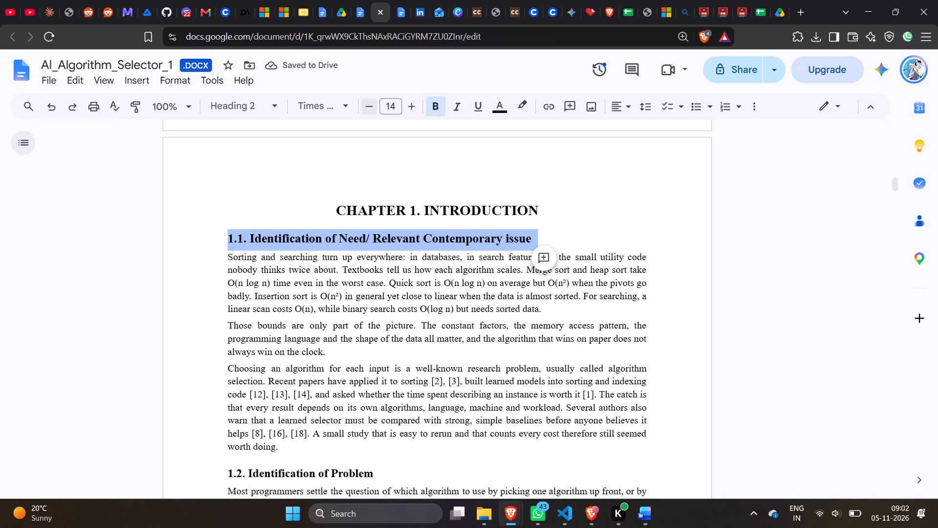
pyautogui.click(370, 111)
pyautogui.click(370, 111)
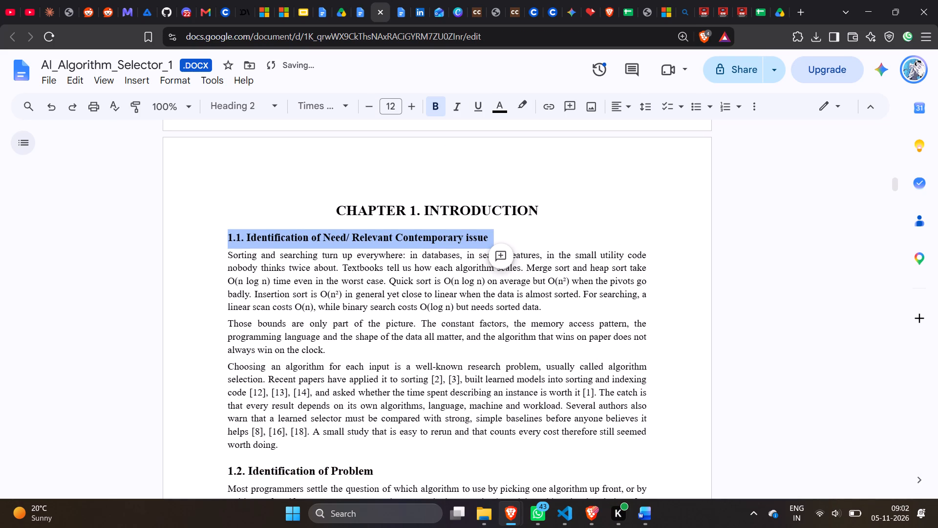
pyautogui.click(325, 477)
pyautogui.tripleClick(325, 477)
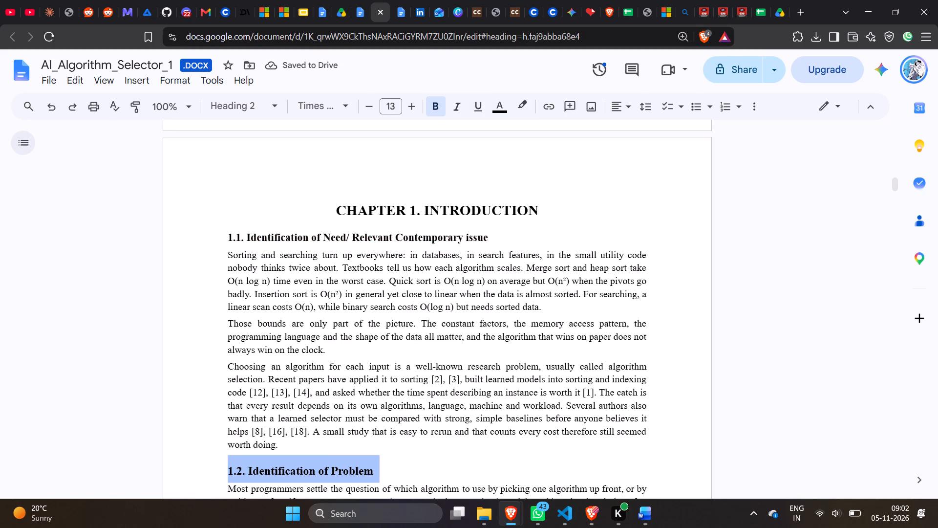
pyautogui.click(365, 105)
# Reduce the Chapter 1 Introduction title to font size 14.
pyautogui.tripleClick(389, 214)
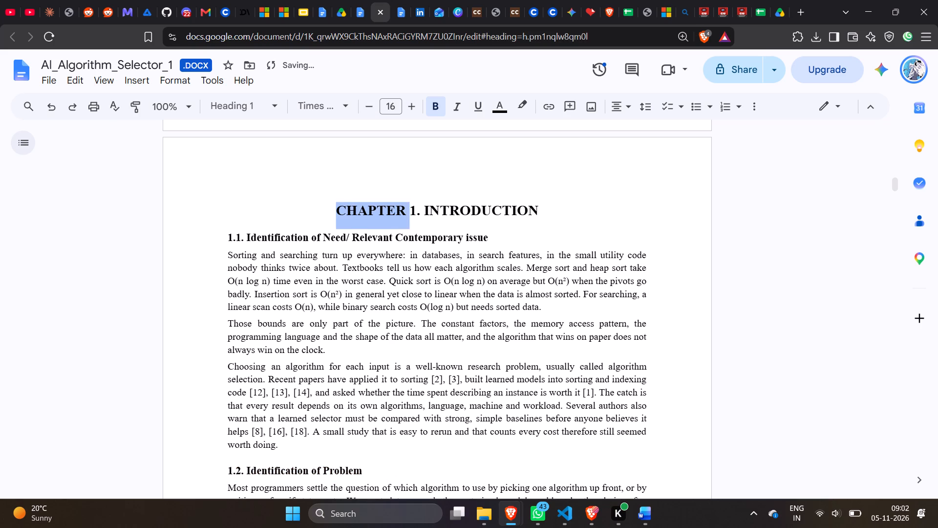
pyautogui.doubleClick(371, 110)
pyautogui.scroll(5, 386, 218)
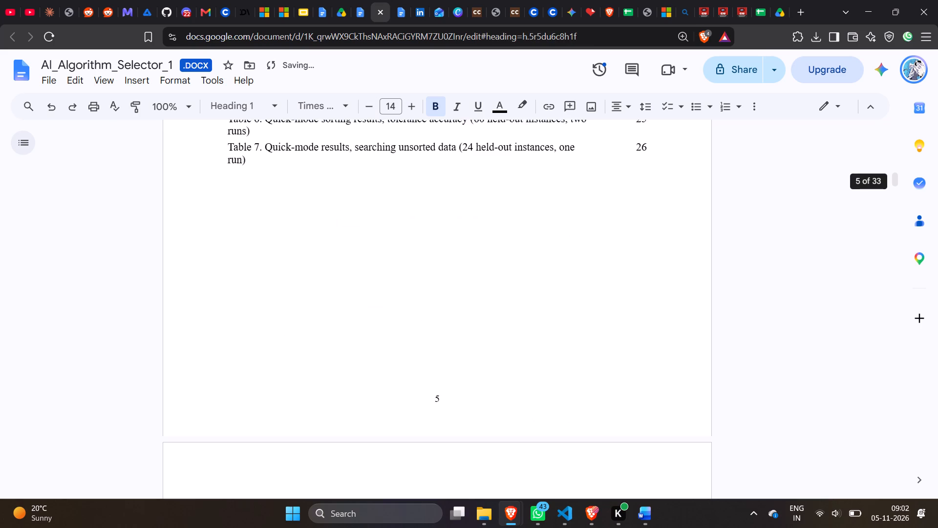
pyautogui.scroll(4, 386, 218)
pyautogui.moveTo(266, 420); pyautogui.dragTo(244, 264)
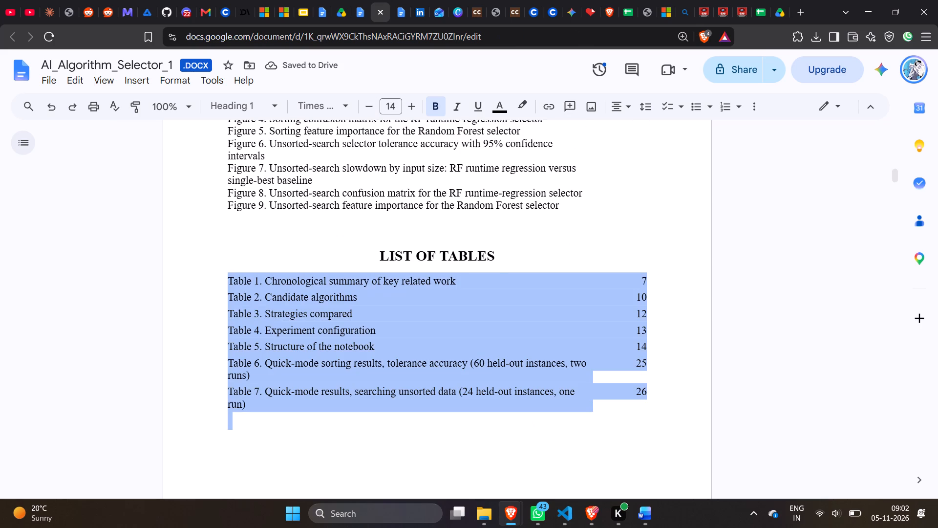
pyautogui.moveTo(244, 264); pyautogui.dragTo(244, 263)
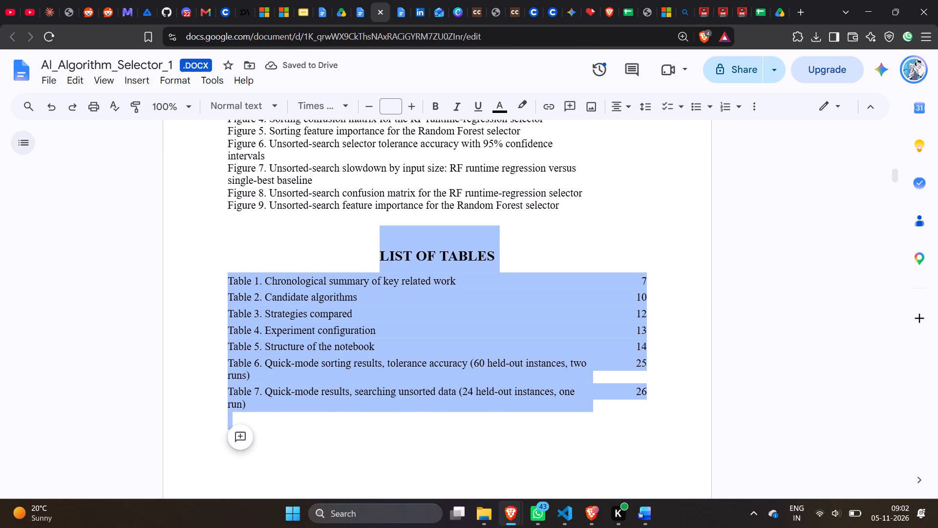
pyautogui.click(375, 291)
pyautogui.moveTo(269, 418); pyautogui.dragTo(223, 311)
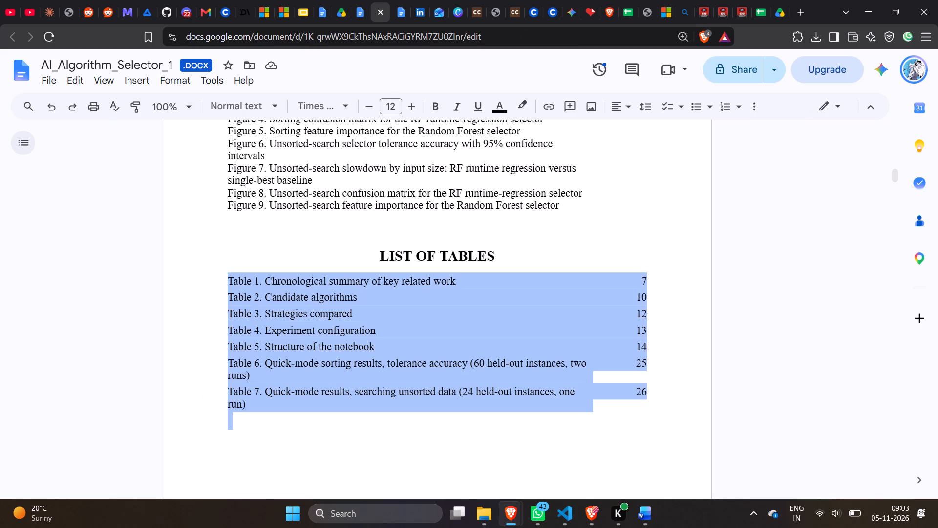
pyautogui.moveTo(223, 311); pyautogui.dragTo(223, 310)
# Reduce the LIST OF TABLES and LIST OF FIGURES headings to font size 14.
pyautogui.click(416, 261)
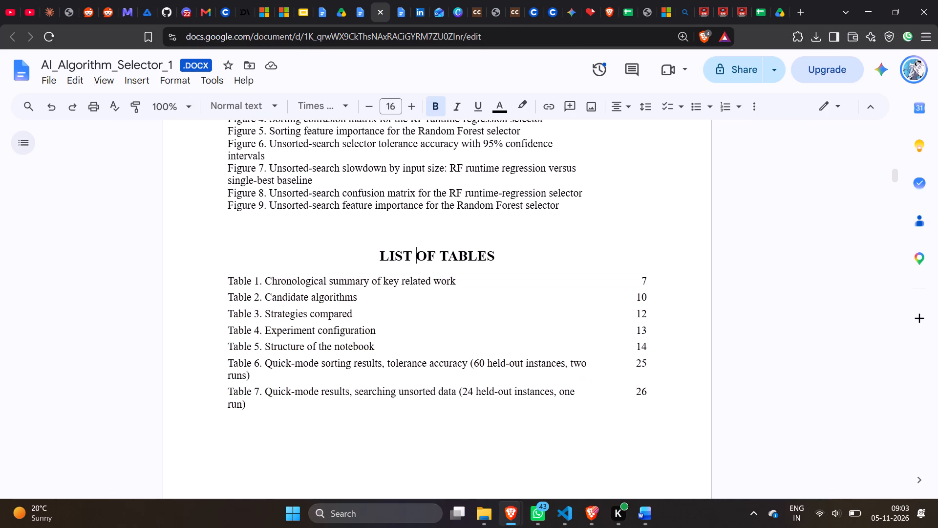
pyautogui.tripleClick(408, 256)
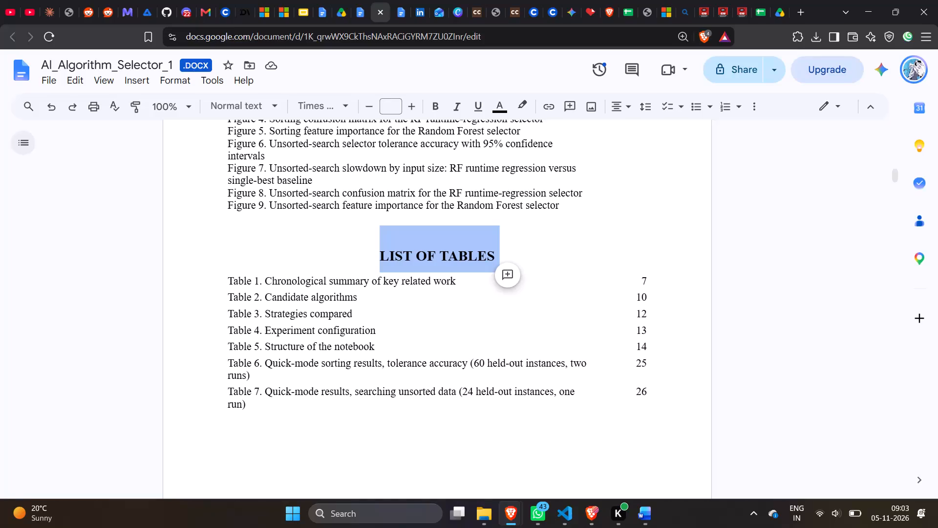
pyautogui.click(369, 109)
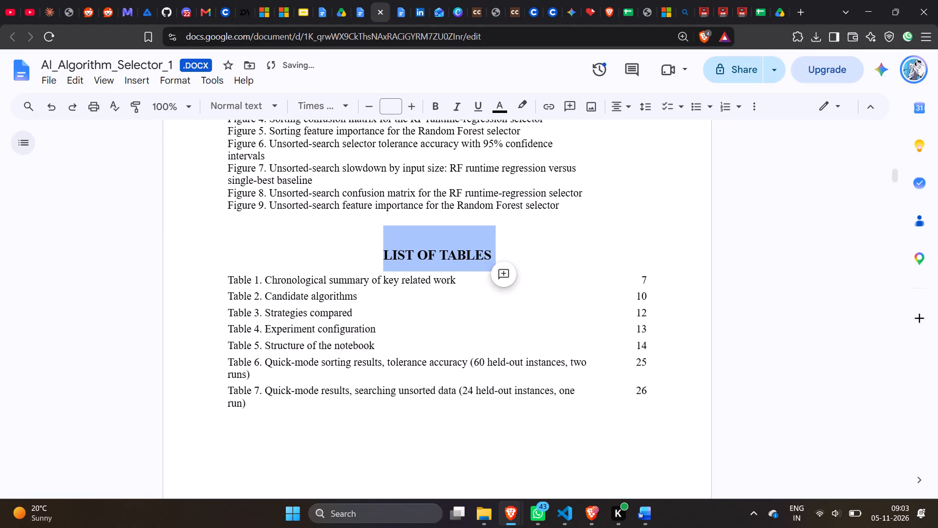
pyautogui.click(369, 108)
pyautogui.click(567, 241)
pyautogui.scroll(4, 566, 249)
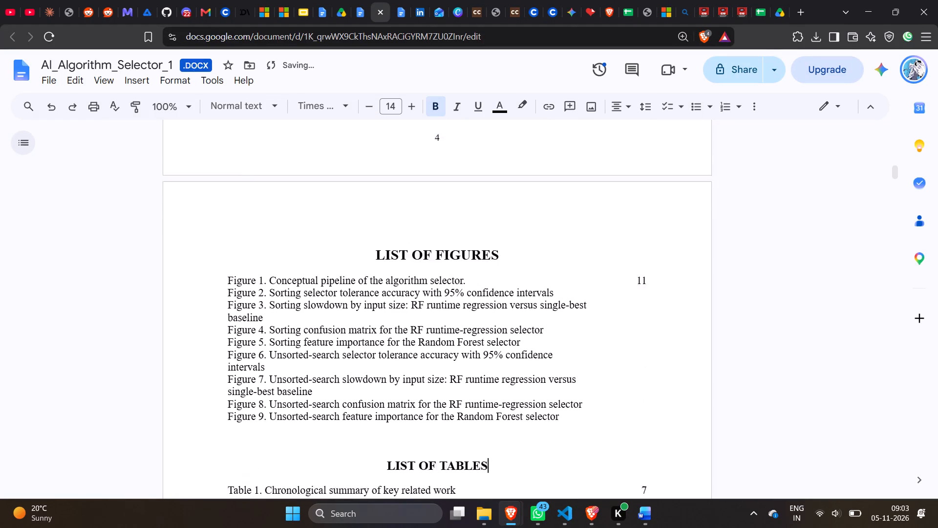
pyautogui.tripleClick(430, 286)
pyautogui.doubleClick(371, 102)
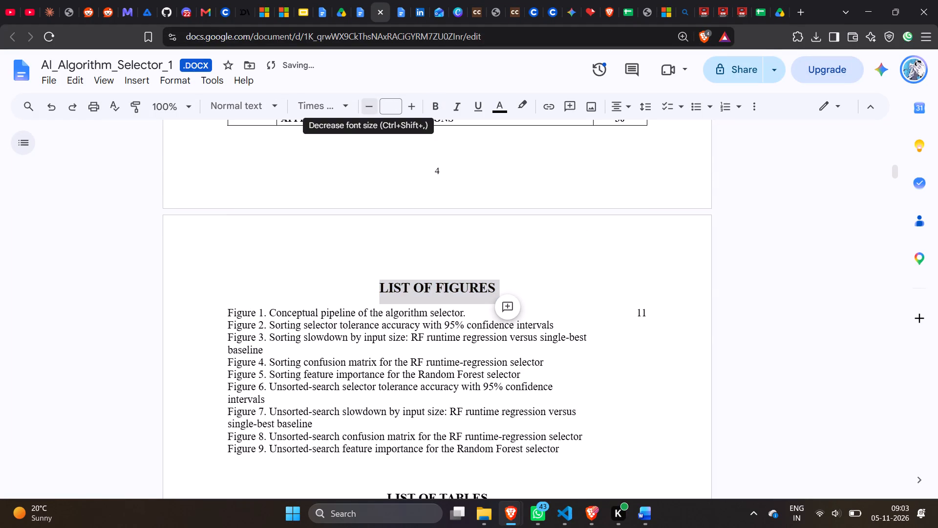
# Review the heading sizes and page layout from the table of contents through Chapters 1 and 2 into Chapter 3.
pyautogui.scroll(2, 451, 205)
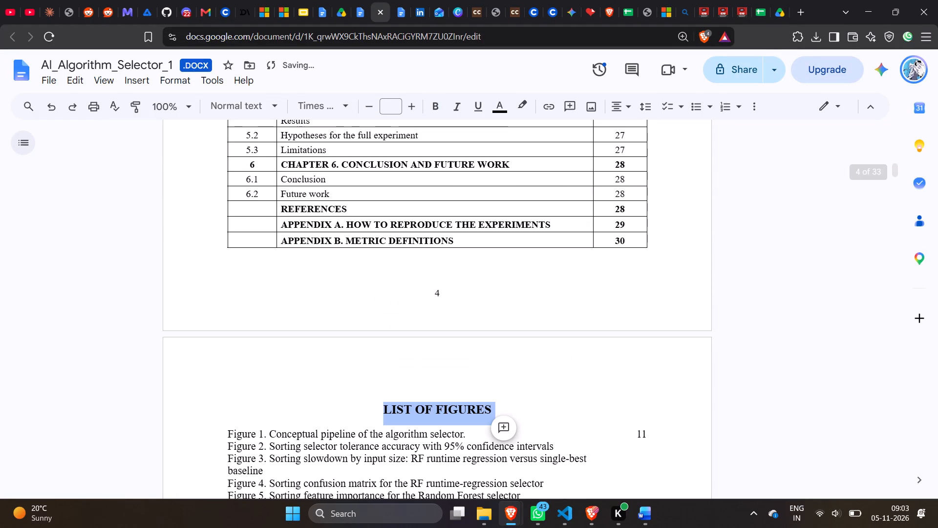
pyautogui.scroll(2, 451, 205)
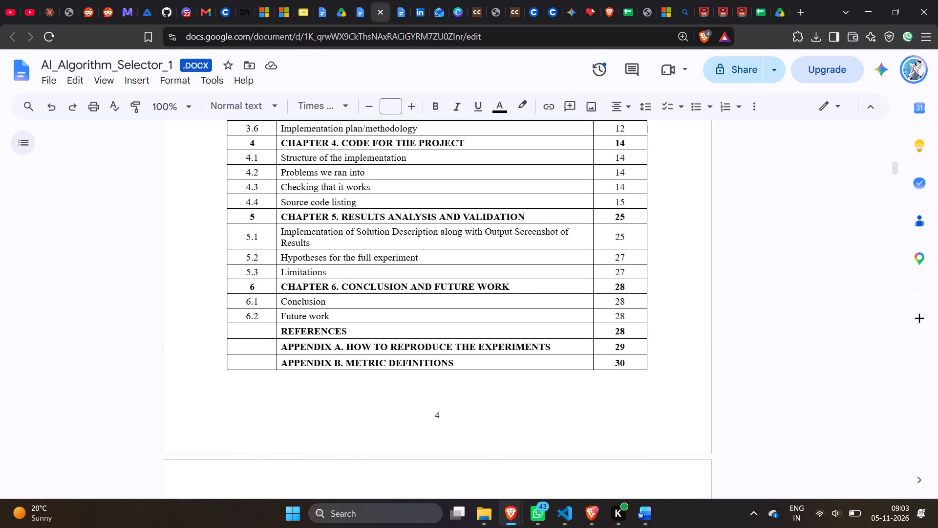
pyautogui.scroll(-5, 690, 352)
pyautogui.scroll(-17, 878, 403)
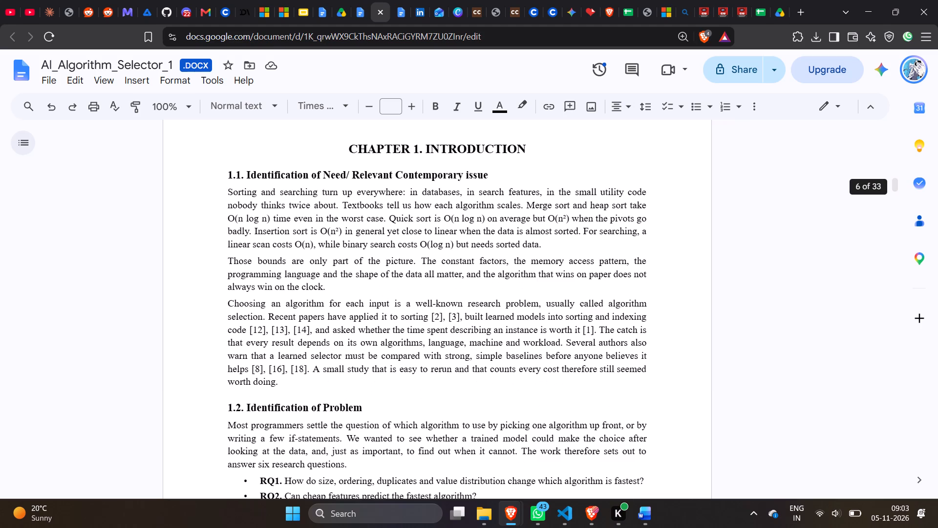
pyautogui.scroll(-16, 878, 406)
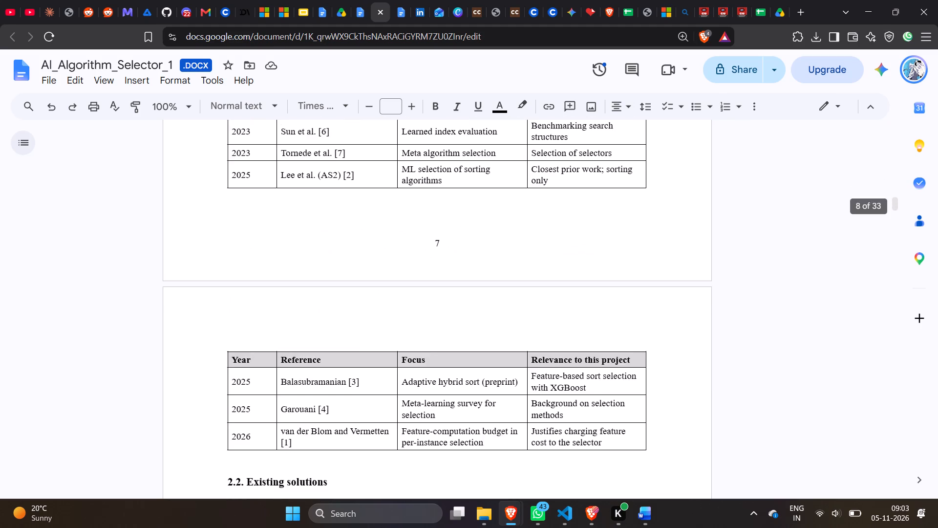
pyautogui.scroll(-7, 872, 399)
pyautogui.scroll(-20, 863, 397)
pyautogui.scroll(-6, 863, 397)
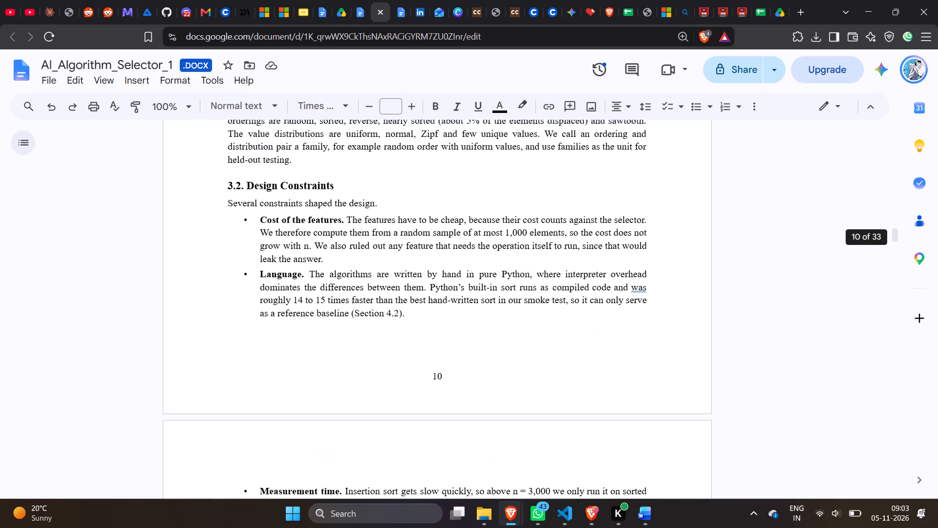
pyautogui.scroll(-7, 840, 414)
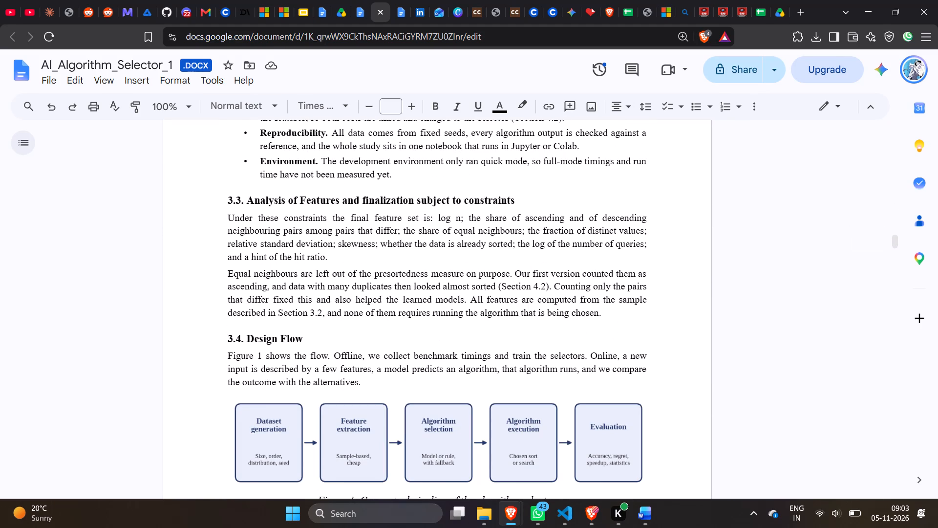
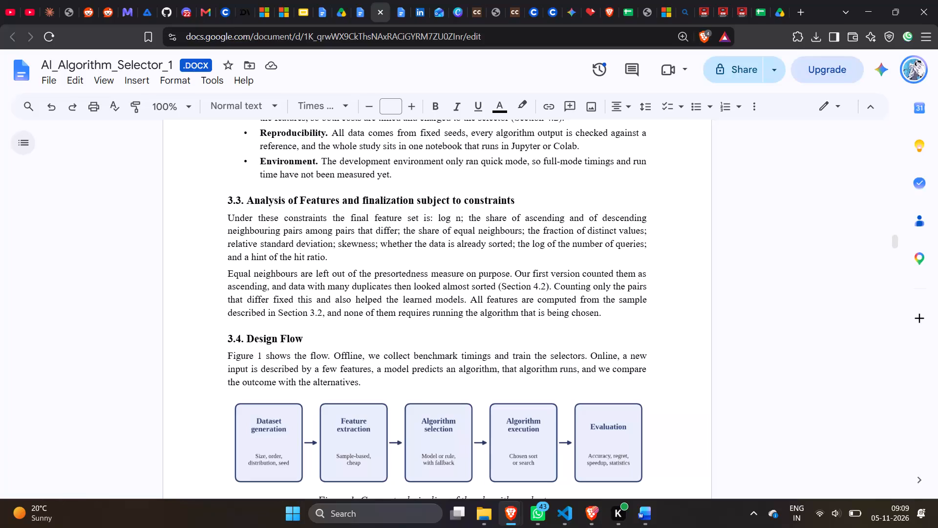
# Undo the heading and caption font-size reductions made throughout the report, from the front headings through Chapter 6.
pyautogui.hotkey('ctrl', 'z')
pyautogui.hotkey('ctrl', 'z')
pyautogui.hotkey('ctrl', 'z')
pyautogui.hotkey('ctrl', 'z')
pyautogui.hotkey('ctrl', 'z')
pyautogui.hotkey('ctrl', 'z')
pyautogui.hotkey('ctrl', 'z')
pyautogui.hotkey('ctrl', 'z')
pyautogui.hotkey('ctrl', 'z')
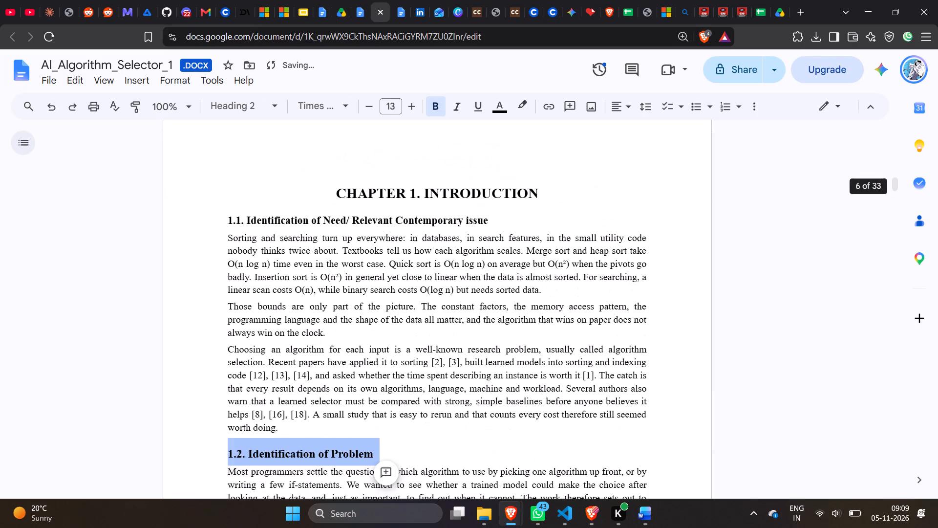
pyautogui.hotkey('ctrl', 'z')
pyautogui.hotkey('ctrl', 'z')
pyautogui.hotkey('ctrl', 'z')
pyautogui.hotkey('ctrl', 'z')
pyautogui.hotkey('ctrl', 'z')
pyautogui.hotkey('ctrl', 'z')
pyautogui.hotkey('ctrl', 'z')
pyautogui.hotkey('ctrl', 'z')
pyautogui.hotkey('ctrl', 'z')
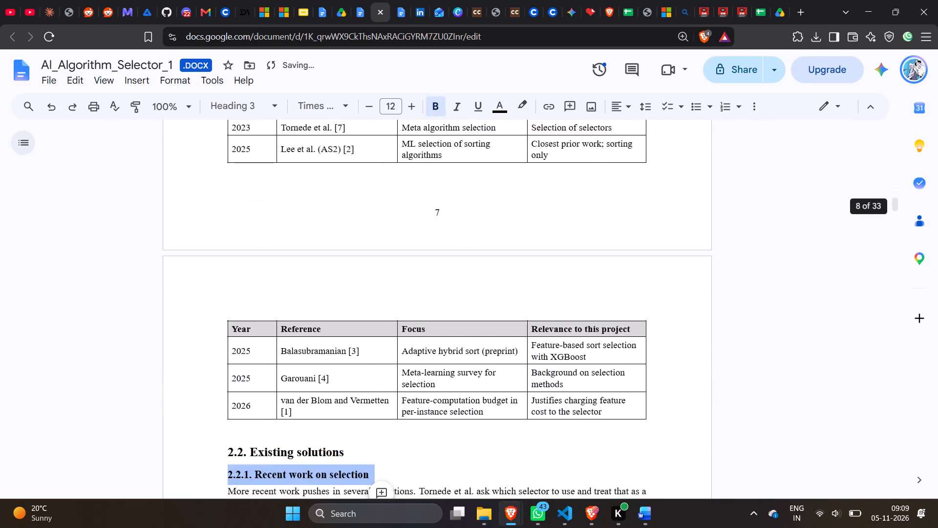
pyautogui.hotkey('ctrl', 'z')
pyautogui.hotkey('ctrl', 'z')
pyautogui.hotkey('ctrl', 'z')
pyautogui.hotkey('ctrl', 'z')
pyautogui.hotkey('ctrl', 'z')
pyautogui.hotkey('ctrl', 'z')
pyautogui.hotkey('ctrl', 'z')
pyautogui.hotkey('ctrl', 'z')
pyautogui.hotkey('ctrl', 'z')
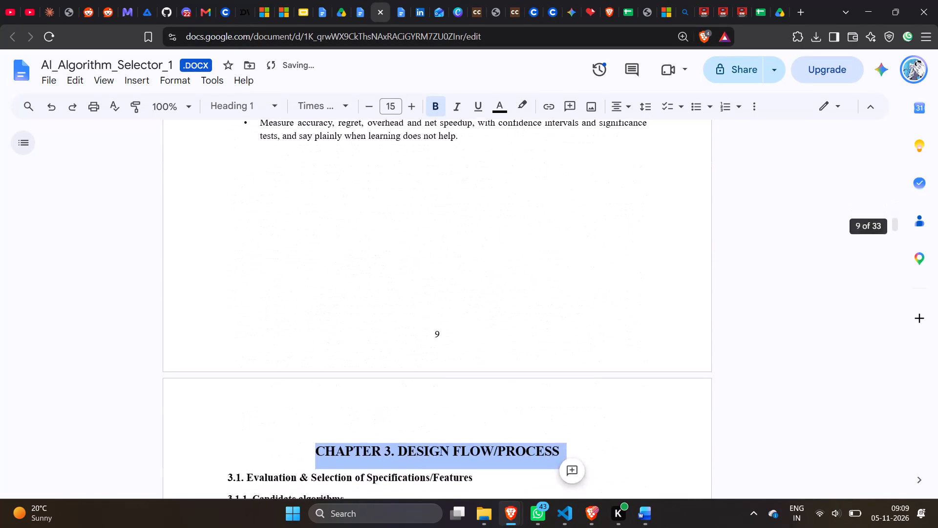
pyautogui.hotkey('ctrl', 'z')
pyautogui.hotkey('ctrl', 'z')
pyautogui.hotkey('ctrl', 'z')
pyautogui.hotkey('ctrl', 'z')
pyautogui.hotkey('ctrl', 'z')
pyautogui.hotkey('ctrl', 'z')
pyautogui.hotkey('ctrl', 'z')
pyautogui.hotkey('ctrl', 'z')
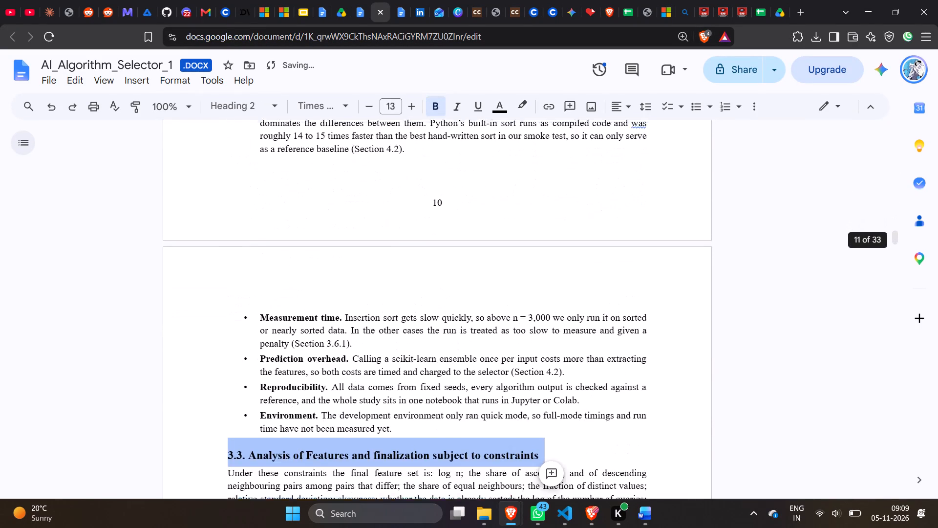
pyautogui.hotkey('ctrl', 'z')
pyautogui.hotkey('ctrl', 'z')
pyautogui.hotkey('ctrl', 'z')
pyautogui.hotkey('ctrl', 'z')
pyautogui.hotkey('ctrl', 'z')
pyautogui.hotkey('ctrl', 'z')
pyautogui.hotkey('ctrl', 'z')
pyautogui.hotkey('ctrl', 'z')
pyautogui.hotkey('ctrl', 'z')
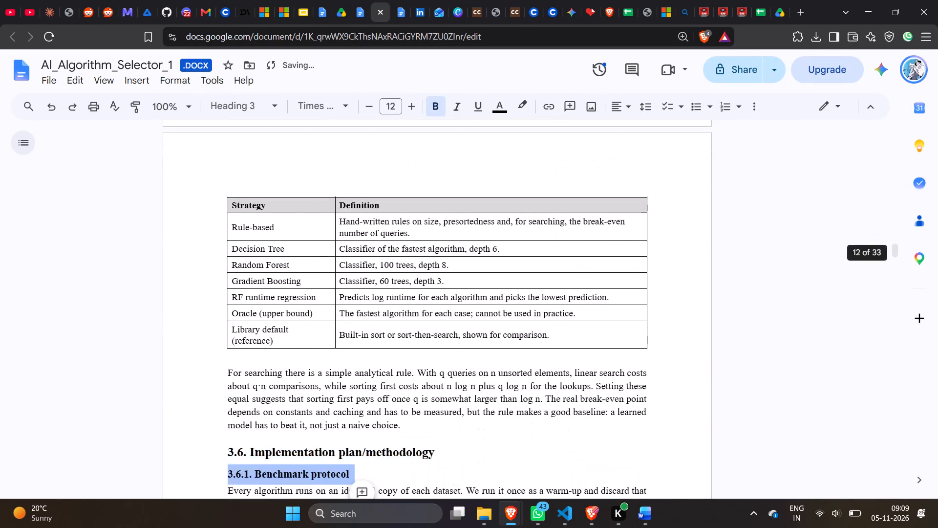
pyautogui.hotkey('ctrl', 'z')
pyautogui.hotkey('ctrl', 'z')
pyautogui.hotkey('ctrl', 'z')
pyautogui.hotkey('ctrl', 'z')
pyautogui.hotkey('ctrl', 'z')
pyautogui.hotkey('ctrl', 'z')
pyautogui.hotkey('ctrl', 'z')
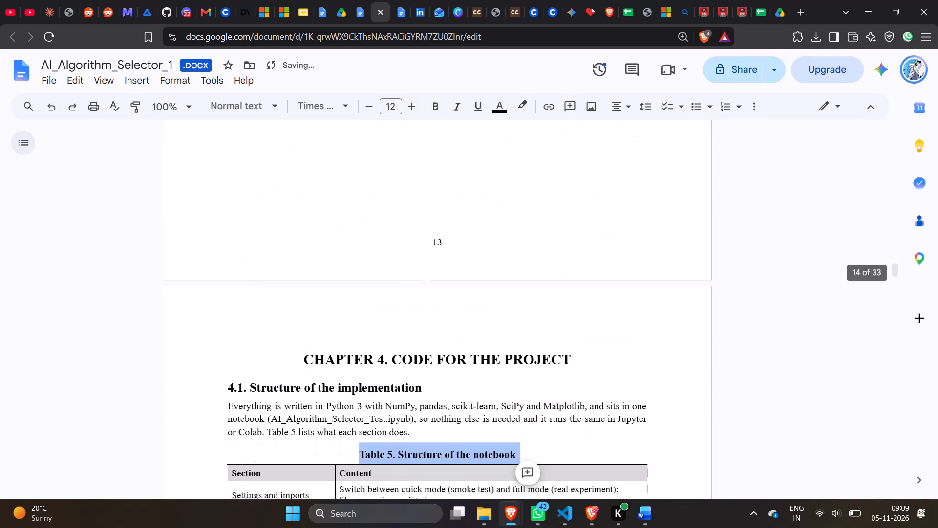
pyautogui.hotkey('ctrl', 'z')
pyautogui.hotkey('ctrl', 'z')
pyautogui.hotkey('ctrl', 'z')
pyautogui.hotkey('ctrl', 'z')
pyautogui.hotkey('ctrl', 'z')
pyautogui.hotkey('ctrl', 'z')
pyautogui.hotkey('ctrl', 'z')
pyautogui.hotkey('ctrl', 'z')
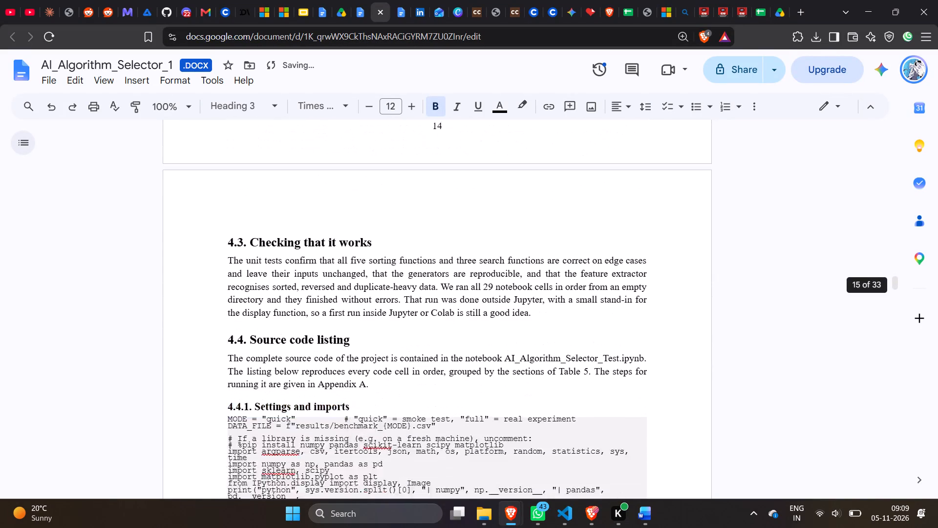
pyautogui.hotkey('ctrl', 'z')
pyautogui.hotkey('ctrl', 'z')
pyautogui.hotkey('ctrl', 'z')
pyautogui.hotkey('ctrl', 'z')
pyautogui.hotkey('ctrl', 'z')
pyautogui.hotkey('ctrl', 'z')
pyautogui.hotkey('ctrl', 'z')
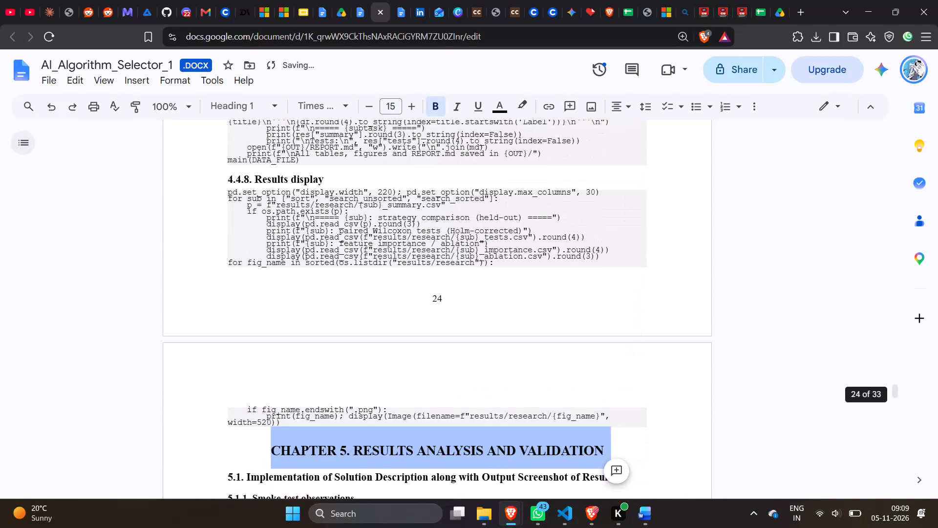
pyautogui.hotkey('ctrl', 'z')
pyautogui.hotkey('ctrl', 'z')
pyautogui.hotkey('ctrl', 'z')
pyautogui.hotkey('ctrl', 'z')
pyautogui.hotkey('ctrl', 'z')
pyautogui.hotkey('ctrl', 'z')
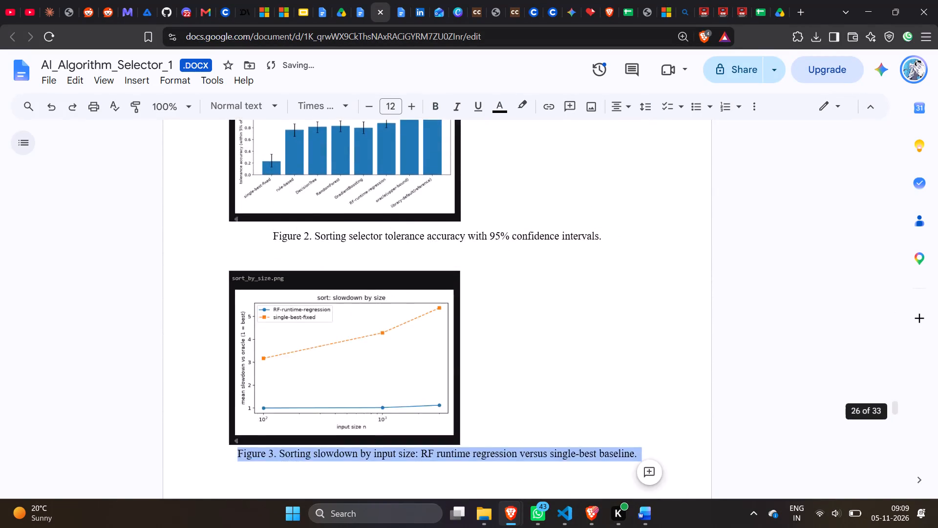
pyautogui.hotkey('ctrl', 'z')
pyautogui.hotkey('ctrl', 'z')
pyautogui.hotkey('ctrl', 'z')
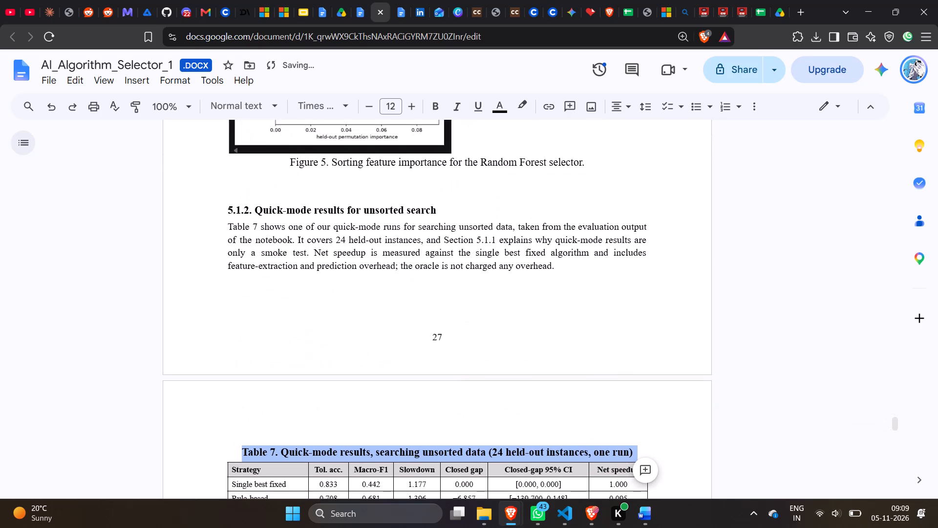
pyautogui.hotkey('ctrl', 'z')
pyautogui.hotkey('ctrl', 'z')
pyautogui.hotkey('ctrl', 'z')
pyautogui.hotkey('ctrl', 'z')
pyautogui.hotkey('ctrl', 'z')
pyautogui.hotkey('ctrl', 'z')
pyautogui.hotkey('ctrl', 'z')
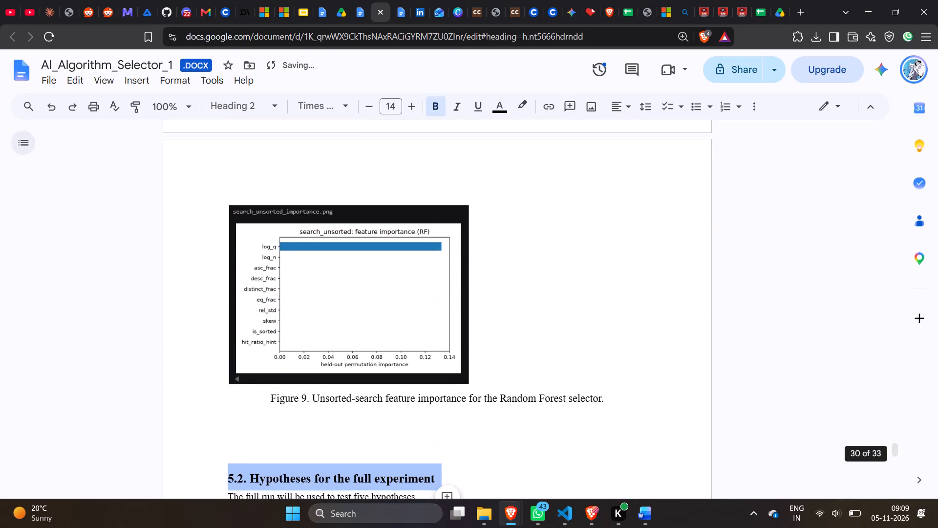
pyautogui.hotkey('ctrl', 'z')
pyautogui.hotkey('ctrl', 'z')
pyautogui.hotkey('ctrl', 'z')
pyautogui.hotkey('ctrl', 'z')
pyautogui.hotkey('ctrl', 'z')
pyautogui.hotkey('ctrl', 'z')
pyautogui.hotkey('ctrl', 'z')
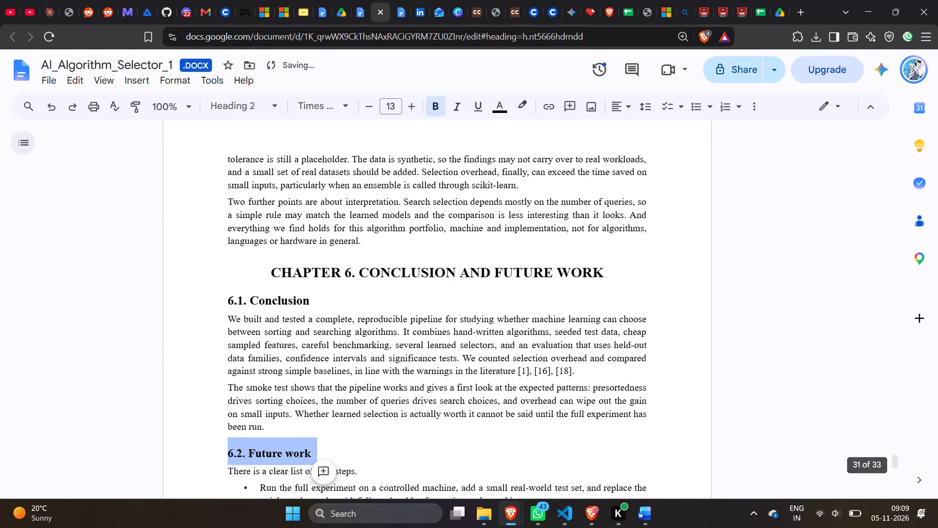
# Undo the remaining size changes in the closing chapters and appendices, back to the Figure 9 caption in italic Arial size 10.
pyautogui.hotkey('ctrl', 'z')
pyautogui.hotkey('ctrl', 'z')
pyautogui.hotkey('ctrl', 'z')
pyautogui.hotkey('ctrl', 'z')
pyautogui.hotkey('ctrl', 'z')
pyautogui.hotkey('ctrl', 'z')
pyautogui.hotkey('ctrl', 'z')
pyautogui.hotkey('ctrl', 'z')
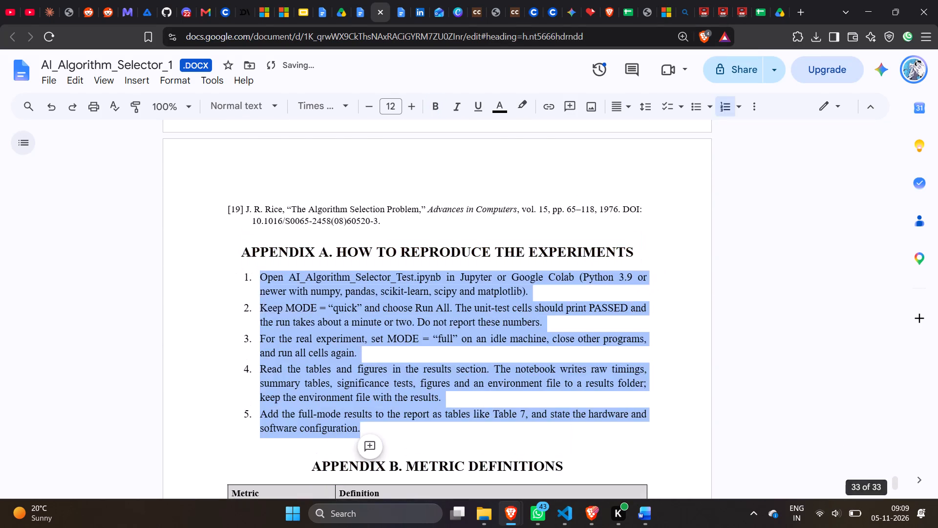
pyautogui.hotkey('ctrl', 'z')
pyautogui.hotkey('ctrl', 'z')
pyautogui.hotkey('ctrl', 'z')
pyautogui.hotkey('ctrl', 'z')
pyautogui.hotkey('ctrl', 'z')
pyautogui.hotkey('ctrl', 'z')
pyautogui.hotkey('ctrl', 'z')
pyautogui.hotkey('ctrl', 'z')
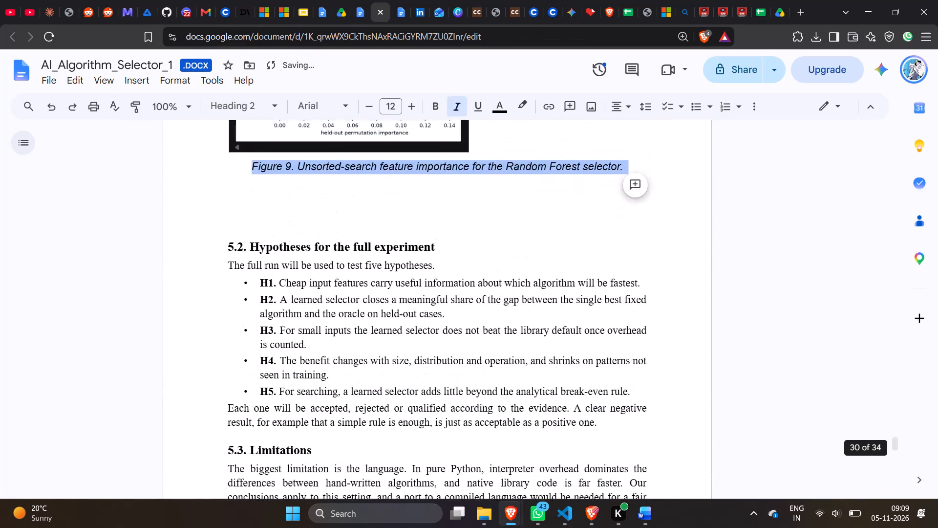
pyautogui.hotkey('ctrl', 'z')
pyautogui.hotkey('ctrl', 'z')
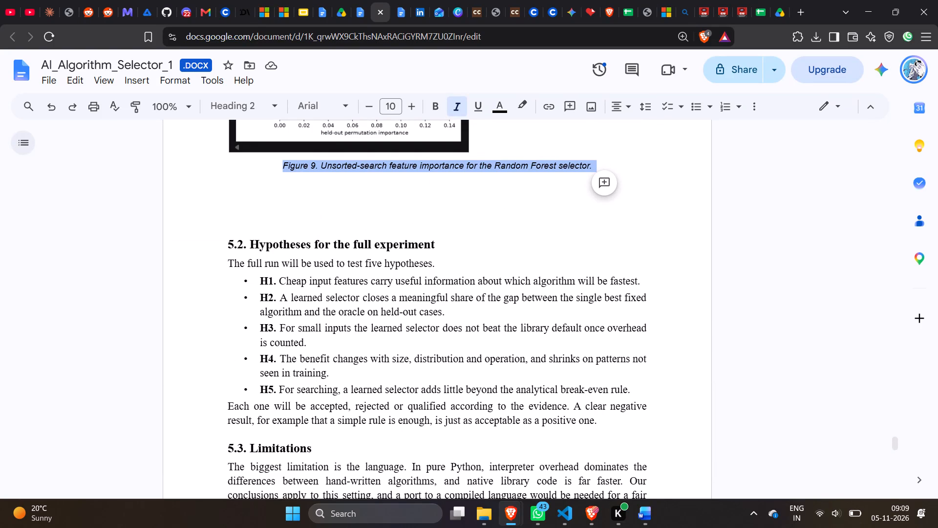
# Format the Figure 9 caption as non-italic Times New Roman at size 12.
pyautogui.click(456, 105)
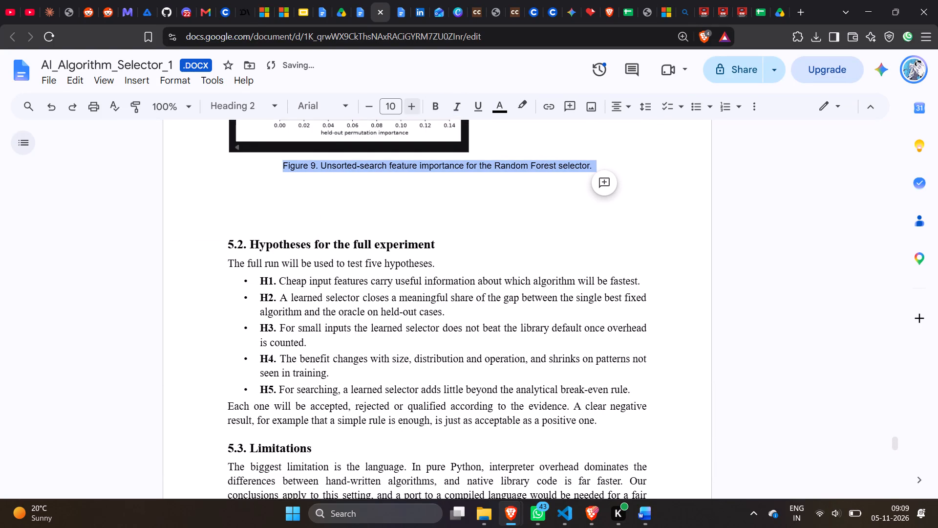
pyautogui.click(342, 100)
pyautogui.click(348, 184)
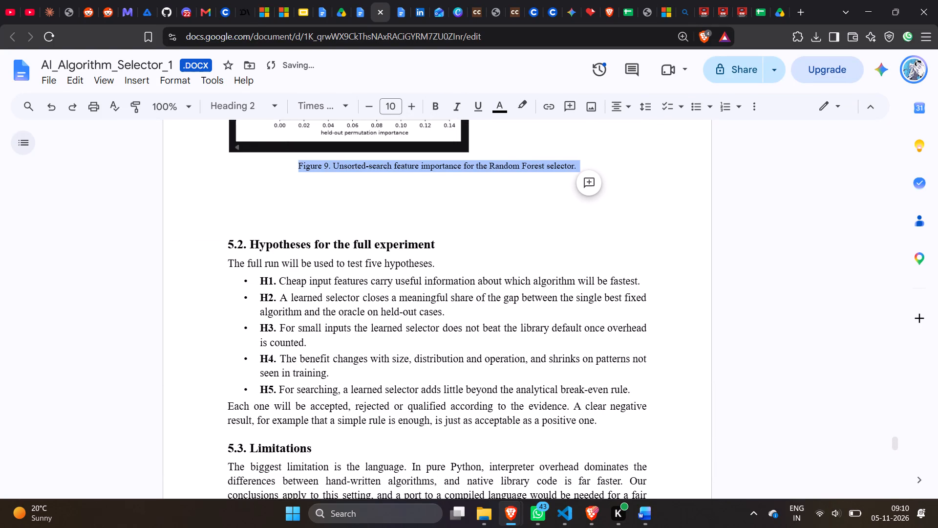
pyautogui.doubleClick(413, 108)
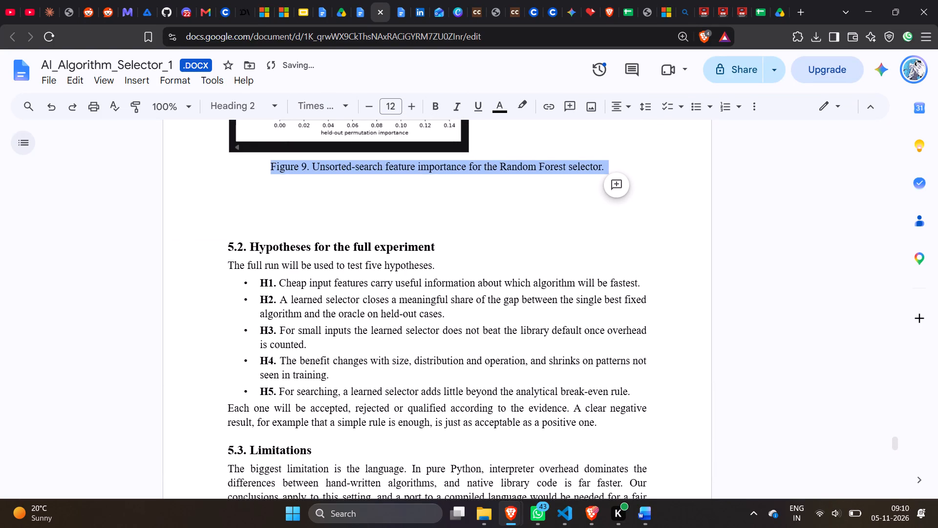
# Increase the two body paragraphs below Table 7 to font size 12.
pyautogui.scroll(17, 414, 192)
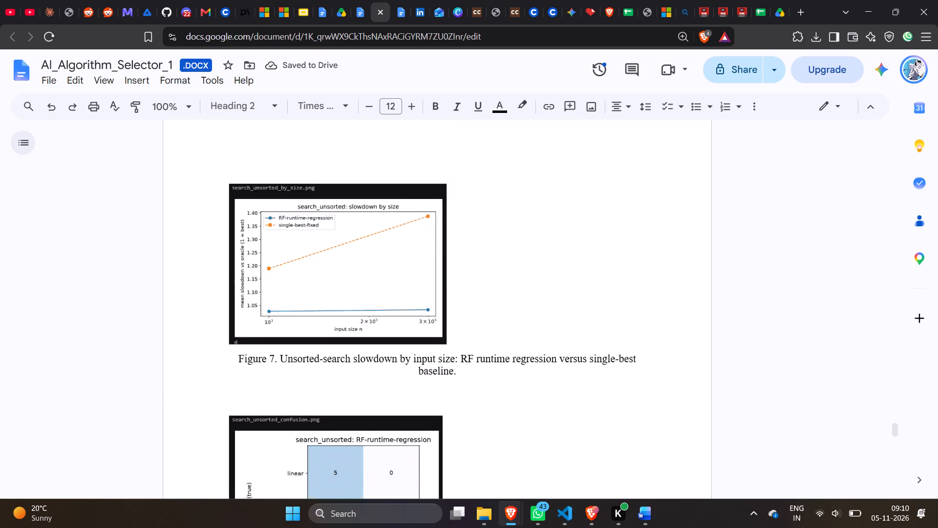
pyautogui.scroll(9, 412, 206)
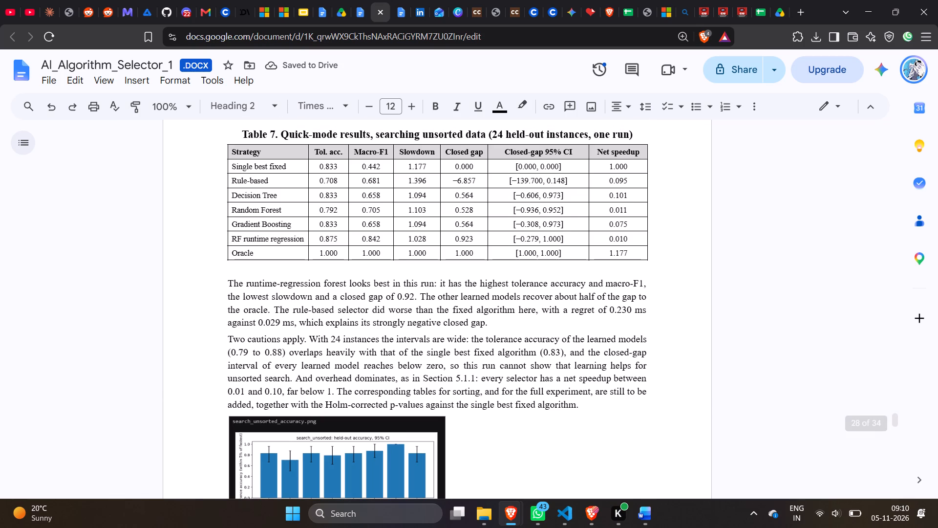
pyautogui.moveTo(583, 405); pyautogui.dragTo(225, 287)
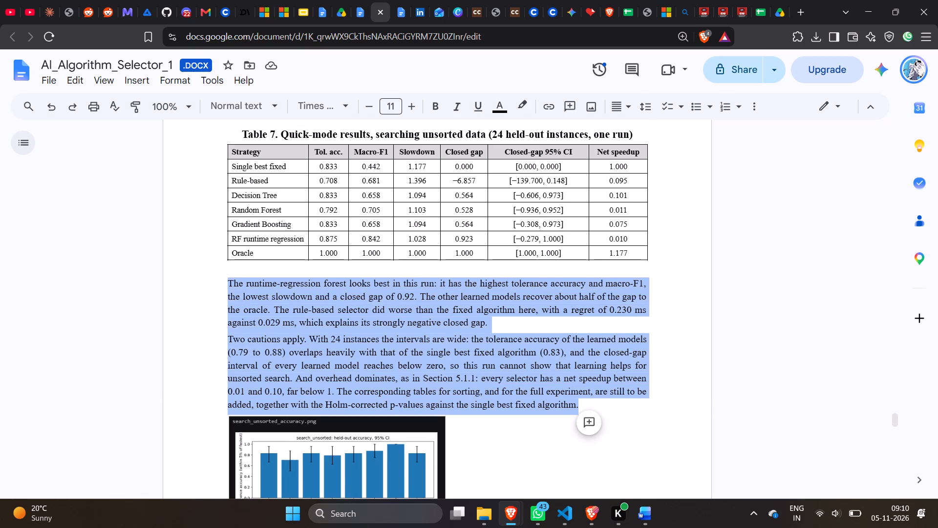
pyautogui.click(414, 106)
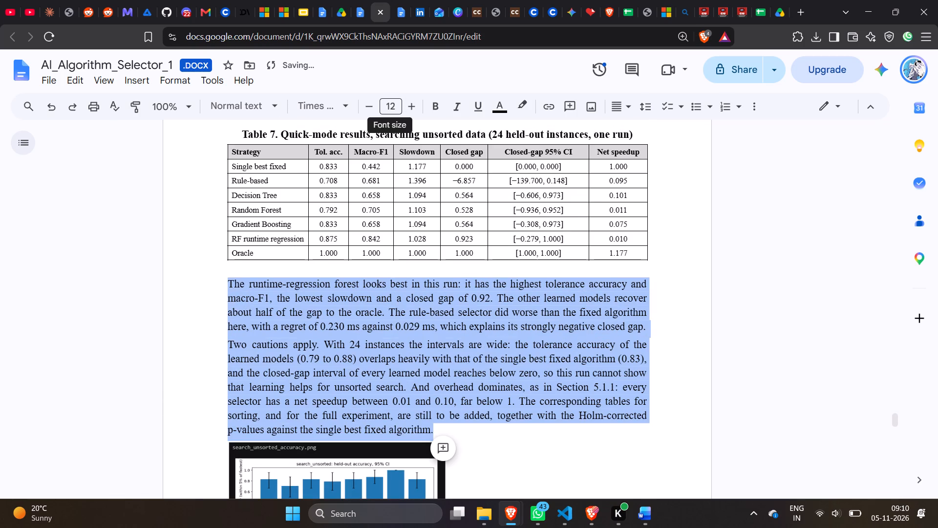
# Increase the body paragraph of section 5.1.2, Quick-mode results for unsorted search, to font size 12.
pyautogui.scroll(4, 378, 301)
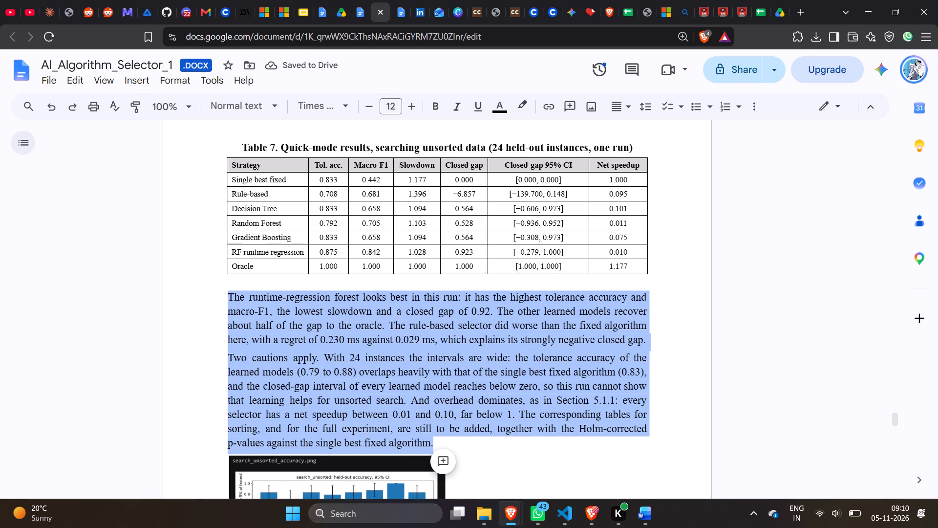
pyautogui.scroll(1, 378, 301)
pyautogui.moveTo(561, 252); pyautogui.dragTo(256, 202)
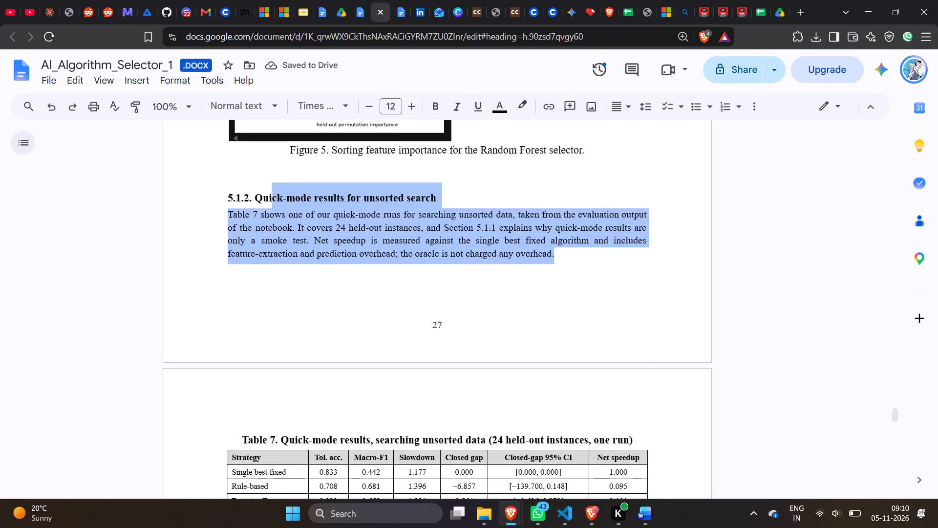
pyautogui.moveTo(256, 202); pyautogui.dragTo(223, 214)
pyautogui.click(412, 103)
# Increase the three body paragraphs between Table 6 and the Figure 2 chart to font size 12.
pyautogui.scroll(3, 409, 170)
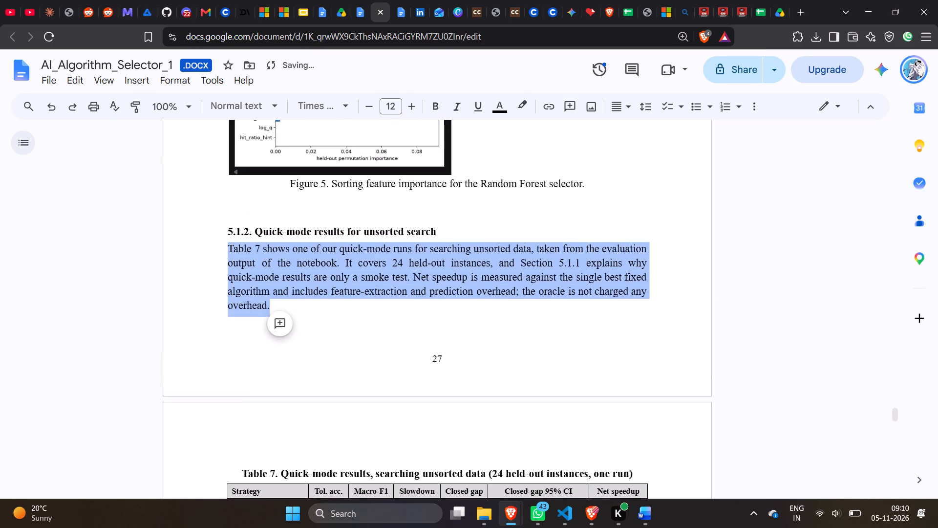
pyautogui.scroll(13, 427, 196)
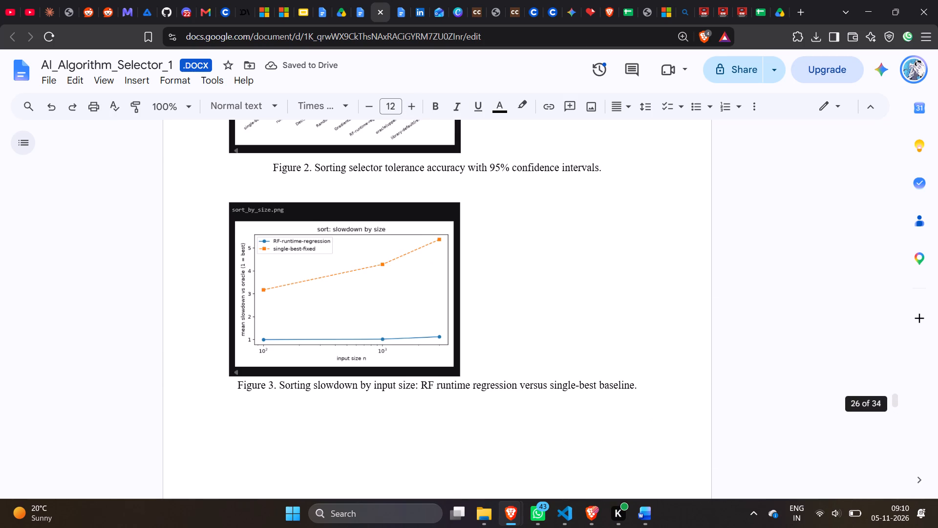
pyautogui.scroll(9, 463, 284)
pyautogui.scroll(-2, 557, 427)
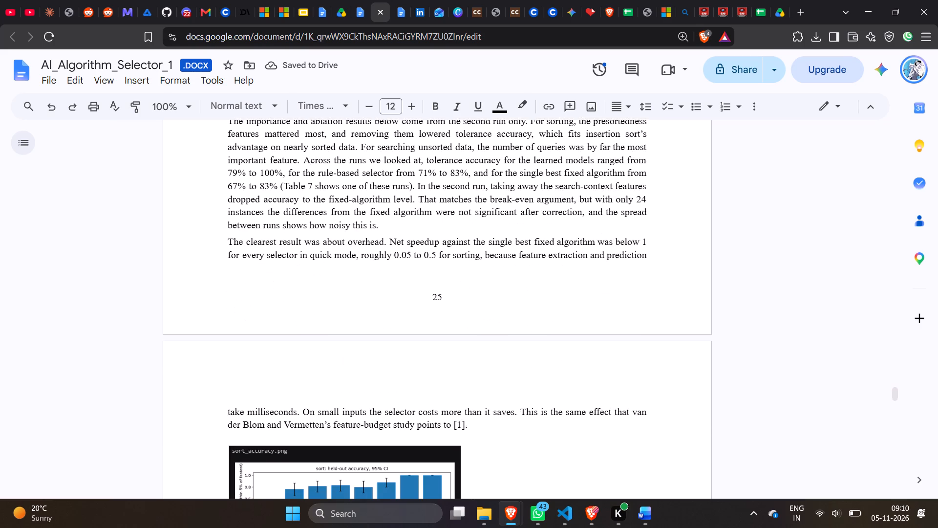
pyautogui.moveTo(486, 427); pyautogui.dragTo(211, 254)
pyautogui.scroll(2, 209, 254)
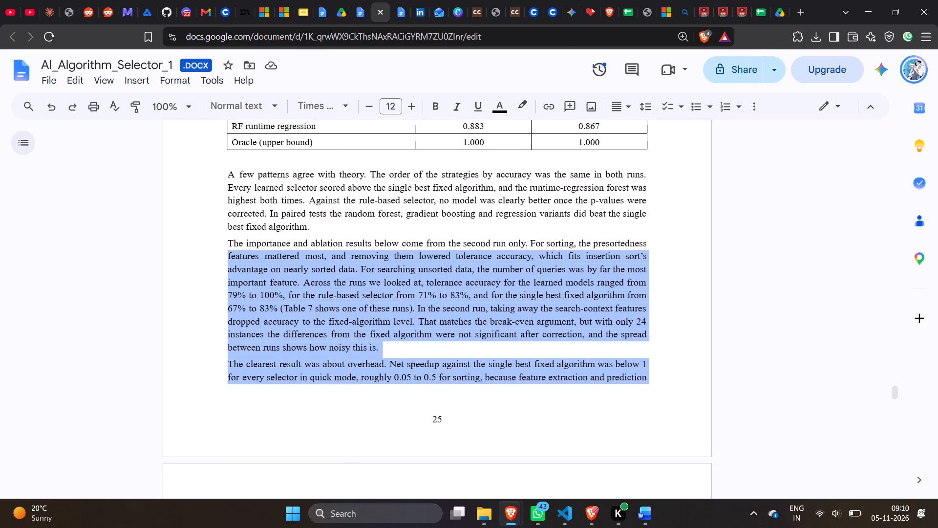
pyautogui.moveTo(211, 254); pyautogui.dragTo(222, 176)
pyautogui.click(412, 103)
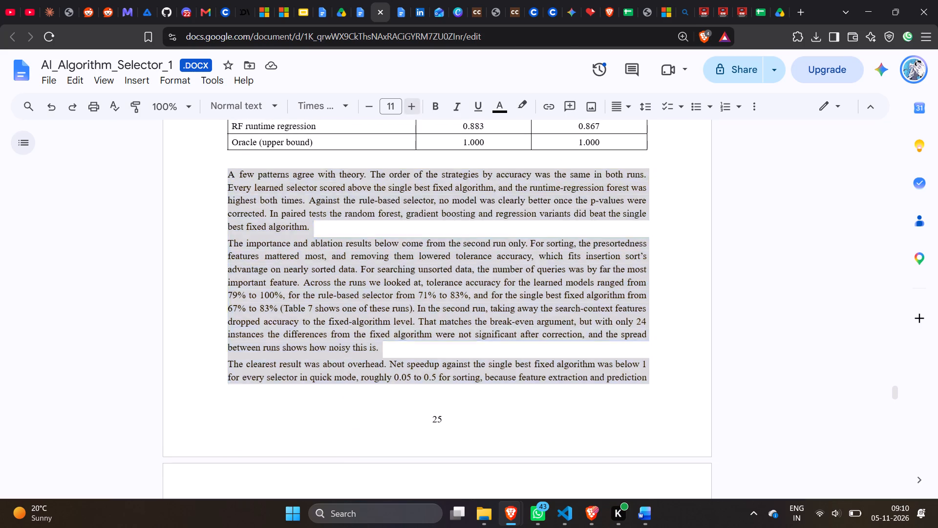
# Increase the body paragraph of section 5.1.1, Smoke-test observations, to font size 12.
pyautogui.scroll(4, 392, 273)
pyautogui.moveTo(355, 231); pyautogui.dragTo(239, 189)
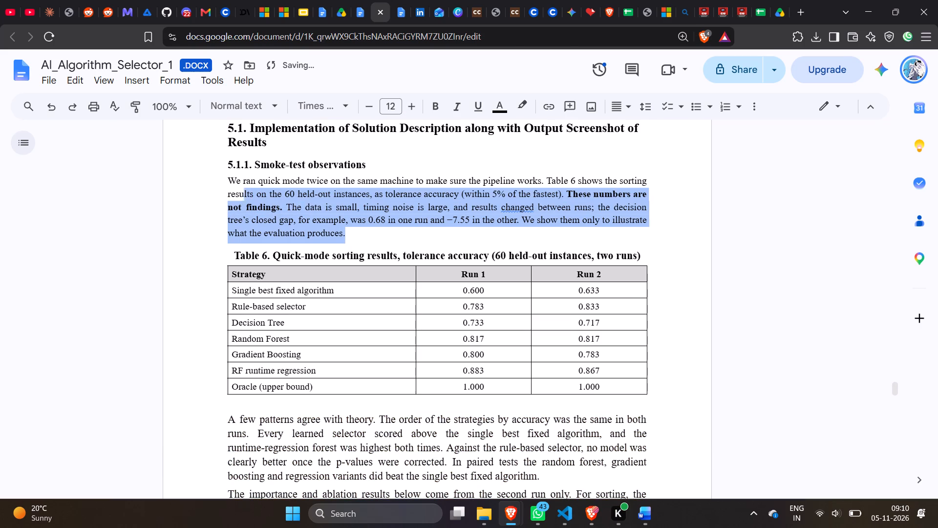
pyautogui.moveTo(239, 189); pyautogui.dragTo(226, 185)
pyautogui.click(412, 107)
# Increase the body paragraph of section 4.4, Source code listing, to font size 12.
pyautogui.scroll(4, 407, 180)
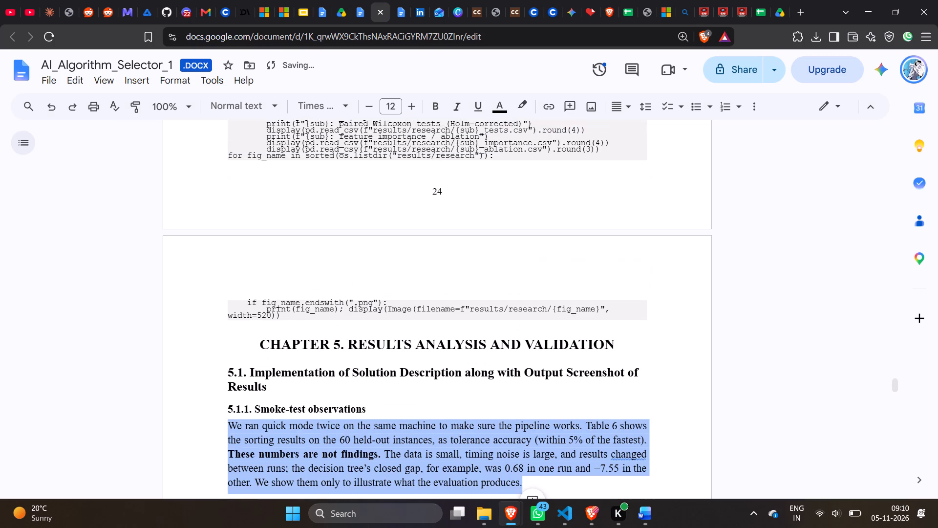
pyautogui.scroll(20, 419, 273)
pyautogui.scroll(8, 419, 273)
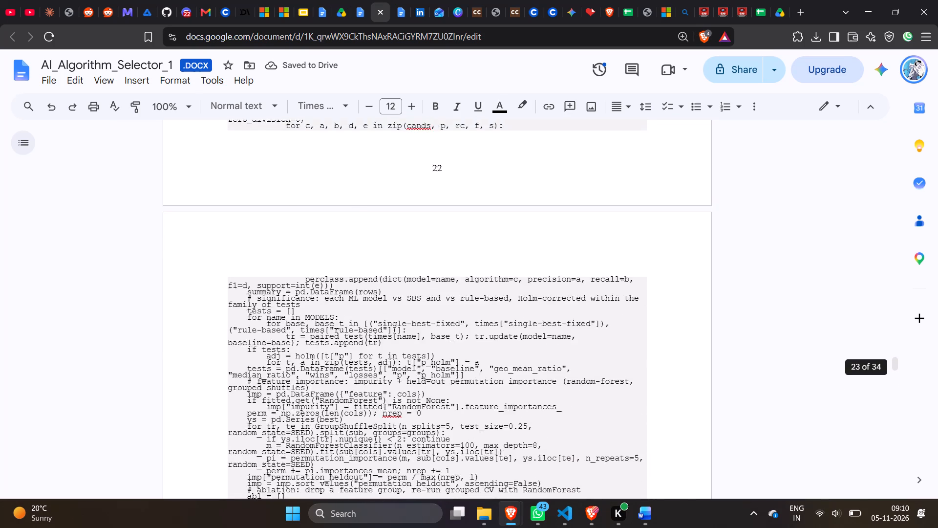
pyautogui.scroll(11, 401, 278)
pyautogui.scroll(18, 401, 278)
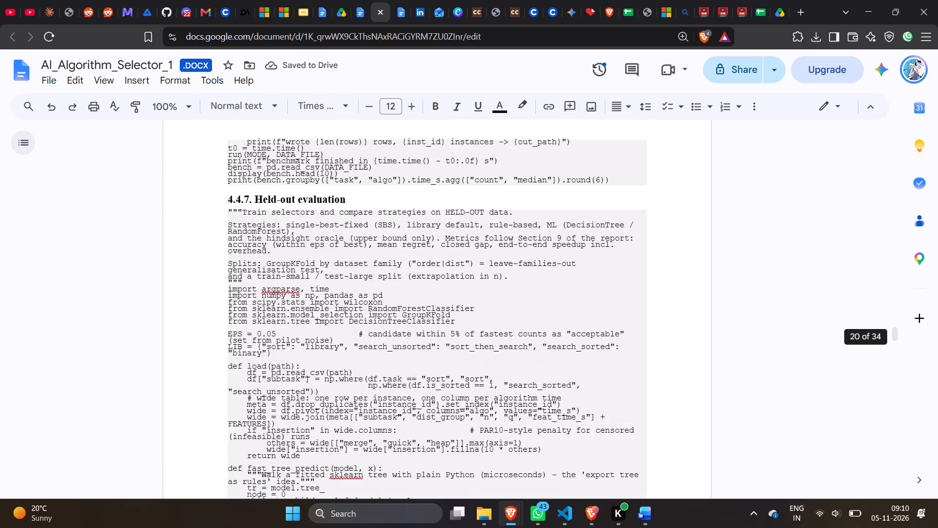
pyautogui.scroll(20, 399, 277)
pyautogui.scroll(8, 399, 277)
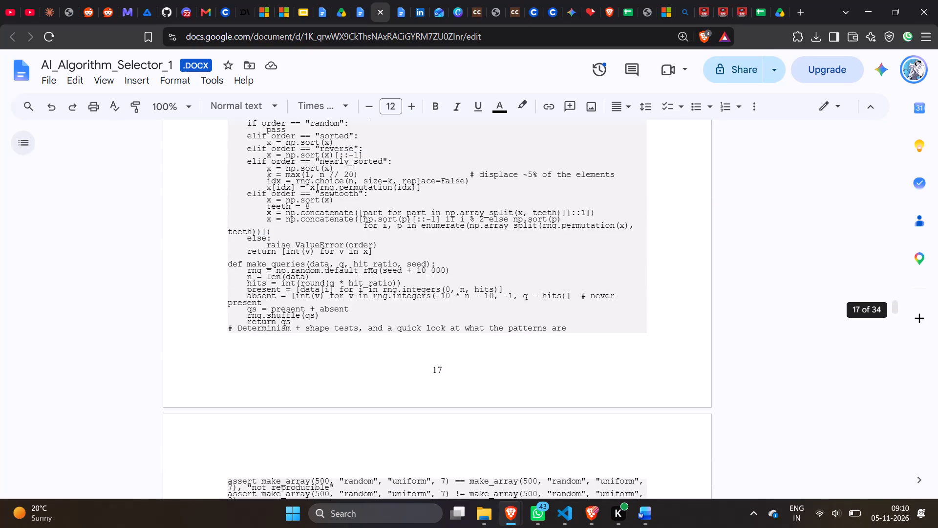
pyautogui.scroll(20, 399, 277)
pyautogui.scroll(12, 399, 277)
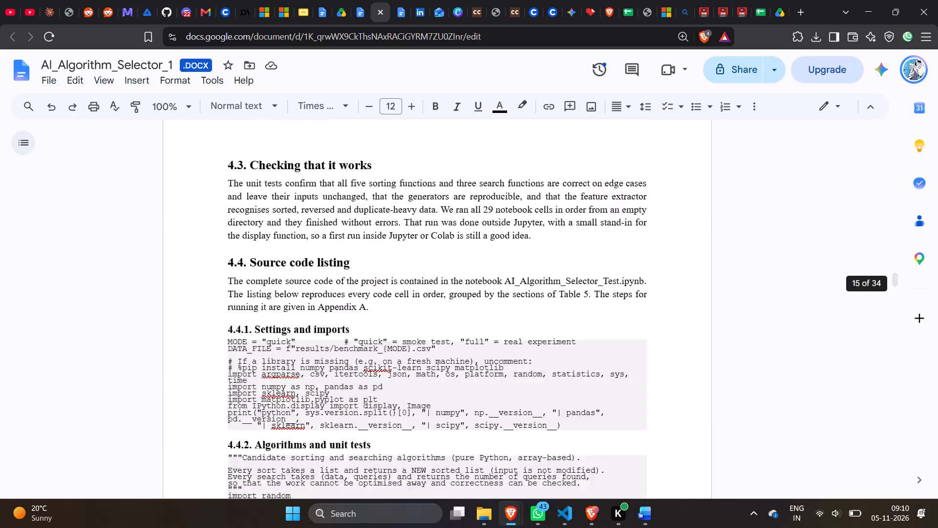
pyautogui.scroll(-3, 386, 372)
pyautogui.moveTo(375, 254); pyautogui.dragTo(292, 241)
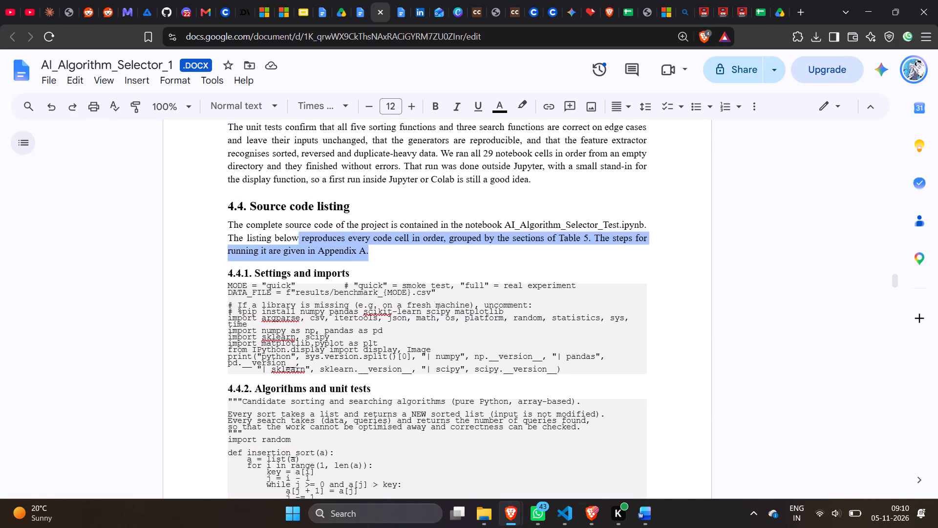
pyautogui.moveTo(292, 241); pyautogui.dragTo(213, 223)
pyautogui.click(416, 109)
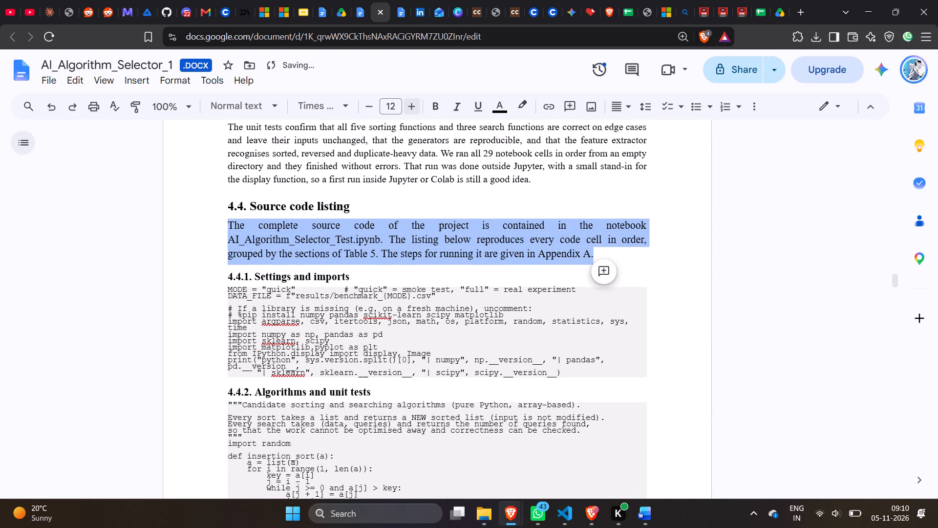
# Increase the body paragraph of section 4.3, Checking that it works, to font size 12.
pyautogui.moveTo(545, 187); pyautogui.dragTo(240, 262)
pyautogui.scroll(2, 299, 197)
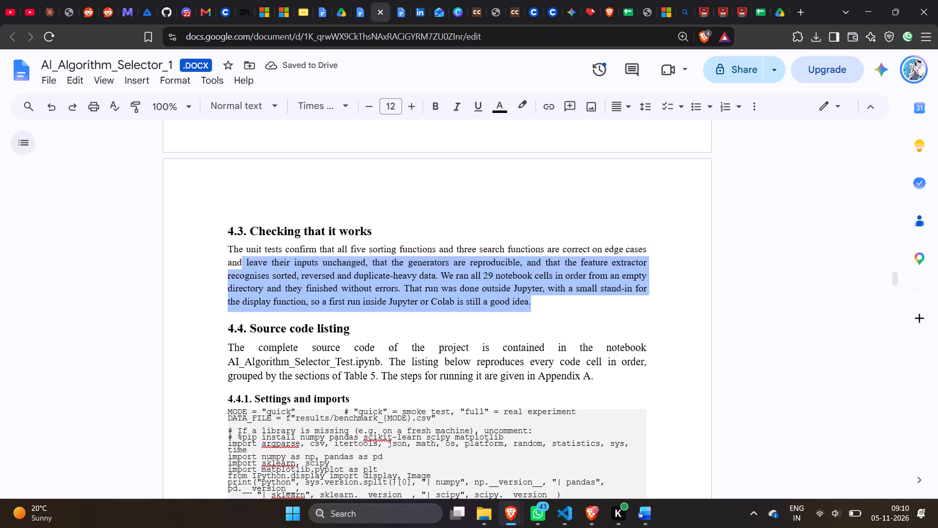
pyautogui.moveTo(240, 262); pyautogui.dragTo(226, 246)
pyautogui.click(406, 106)
# Increase the four body paragraphs of section 4.2, Problems we ran into, to font size 12.
pyautogui.scroll(3, 409, 162)
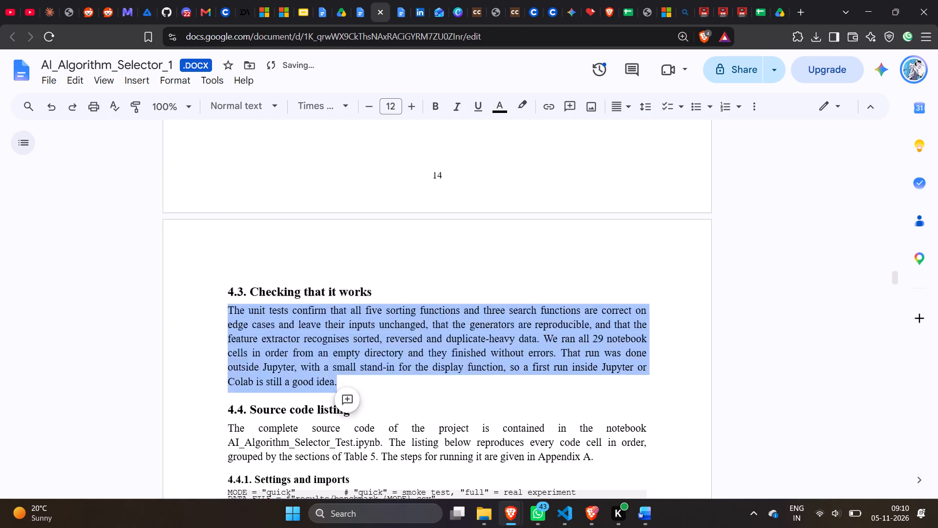
pyautogui.scroll(4, 409, 166)
pyautogui.moveTo(483, 461); pyautogui.dragTo(172, 338)
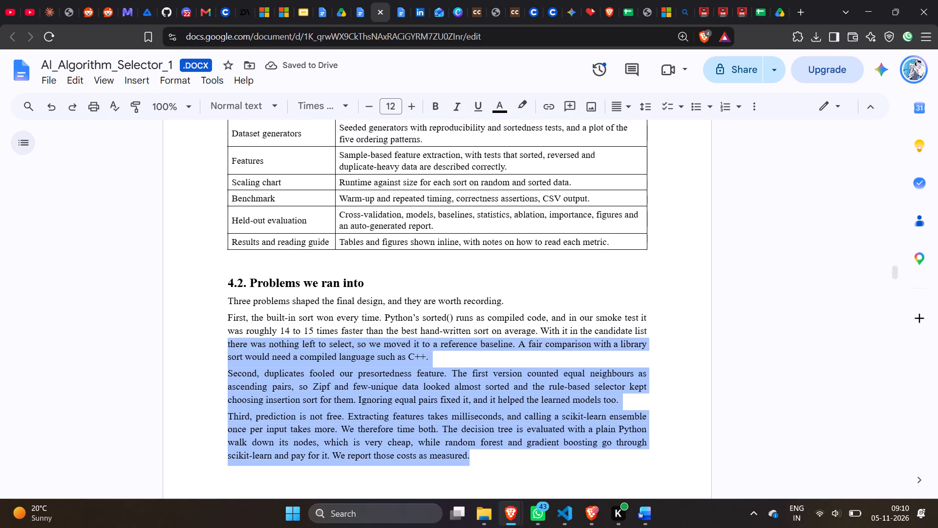
pyautogui.moveTo(172, 338); pyautogui.dragTo(181, 307)
pyautogui.click(417, 109)
# Increase the body paragraph above Table 5, Structure of the notebook, to font size 12.
pyautogui.scroll(4, 464, 197)
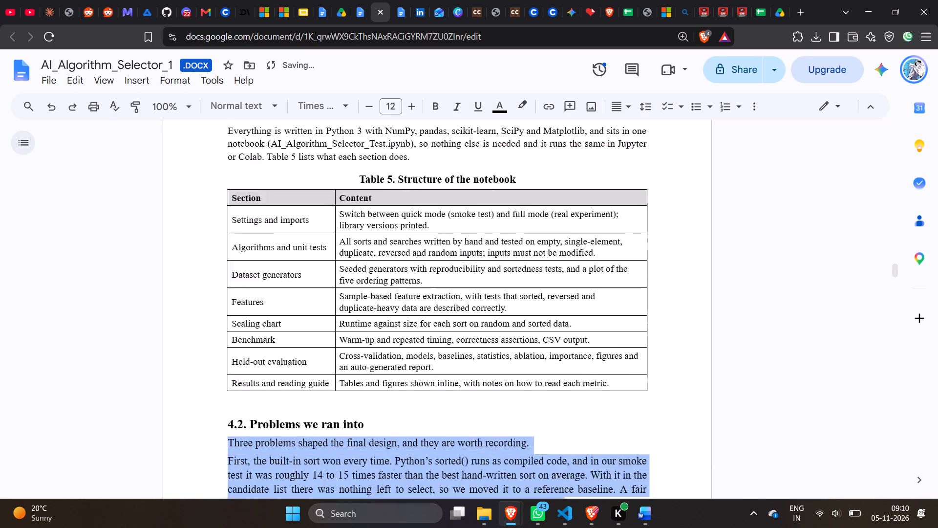
pyautogui.moveTo(418, 262); pyautogui.dragTo(231, 238)
pyautogui.click(416, 106)
# Increase the body paragraph below Table 4, about full mode not having been run, to font size 12.
pyautogui.scroll(5, 426, 157)
pyautogui.scroll(2, 465, 225)
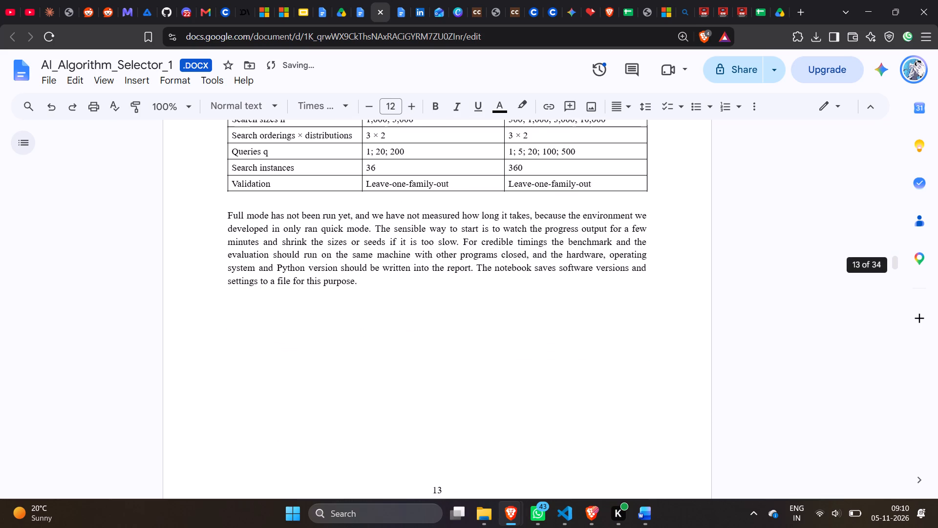
pyautogui.moveTo(378, 299); pyautogui.dragTo(199, 229)
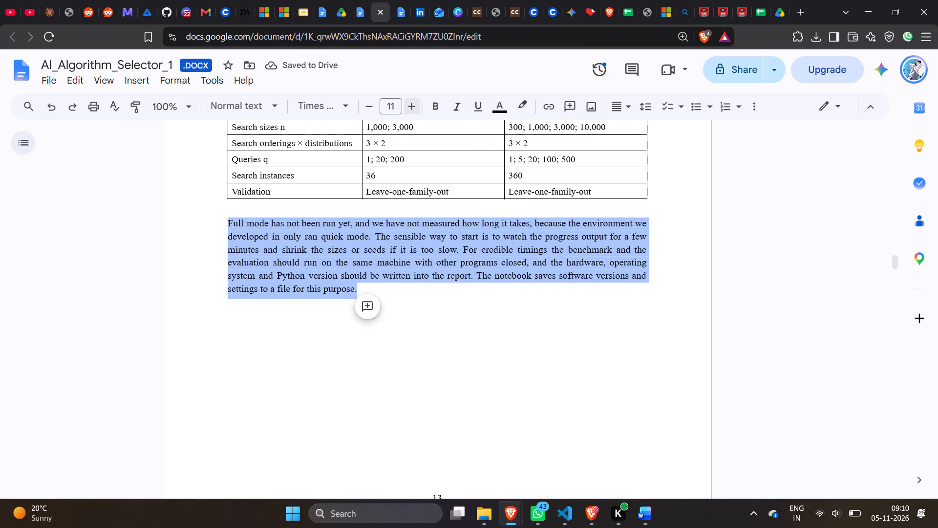
pyautogui.click(419, 100)
# Increase the introductory line of section 3.6.3, Experimental setup, to font size 12.
pyautogui.scroll(4, 437, 135)
pyautogui.scroll(2, 434, 177)
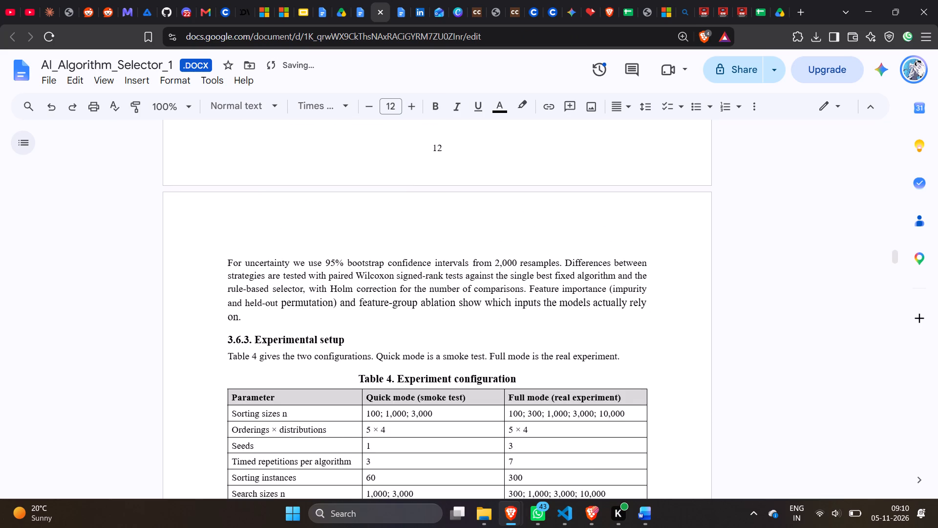
pyautogui.tripleClick(555, 352)
pyautogui.click(412, 103)
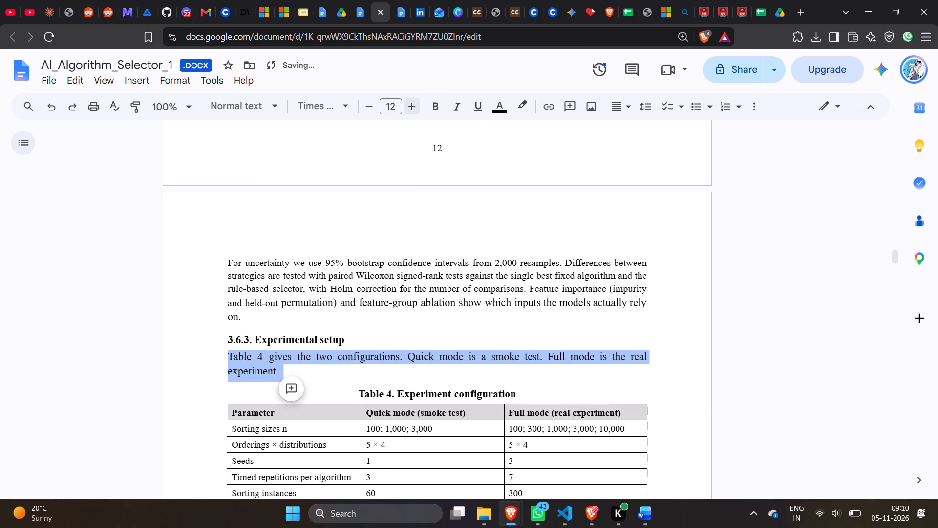
# Increase the font size of the three body paragraphs in section 3.6.2, Validation and metrics, by one point.
pyautogui.moveTo(270, 315); pyautogui.dragTo(228, 257)
pyautogui.scroll(4, 228, 257)
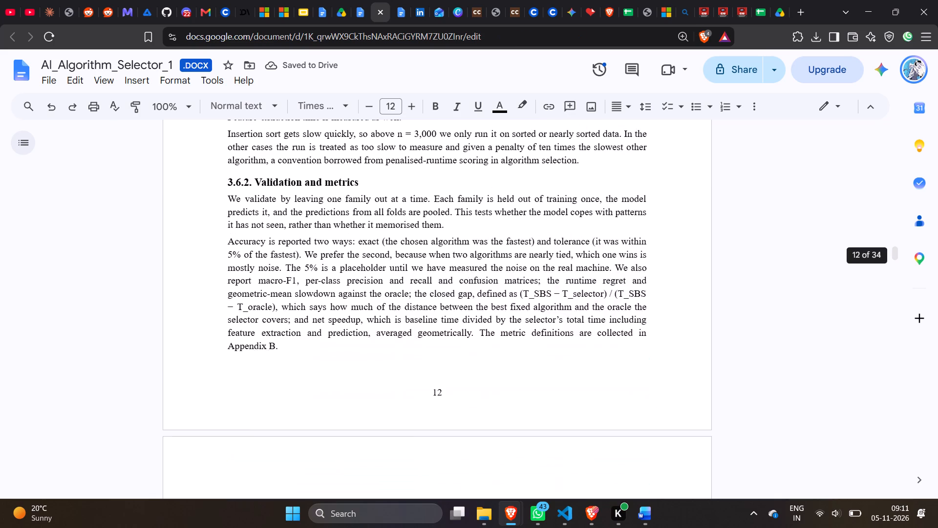
pyautogui.moveTo(228, 257); pyautogui.dragTo(222, 201)
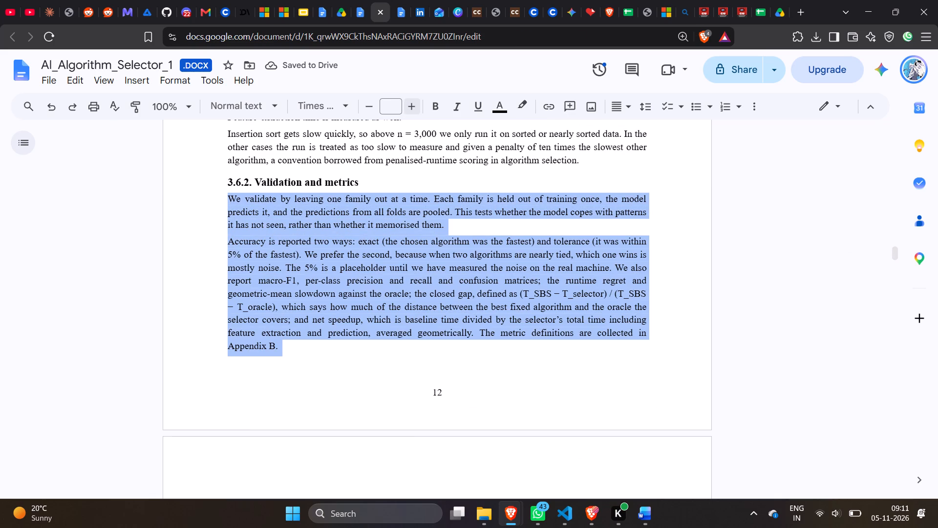
pyautogui.click(414, 107)
pyautogui.scroll(-3, 506, 267)
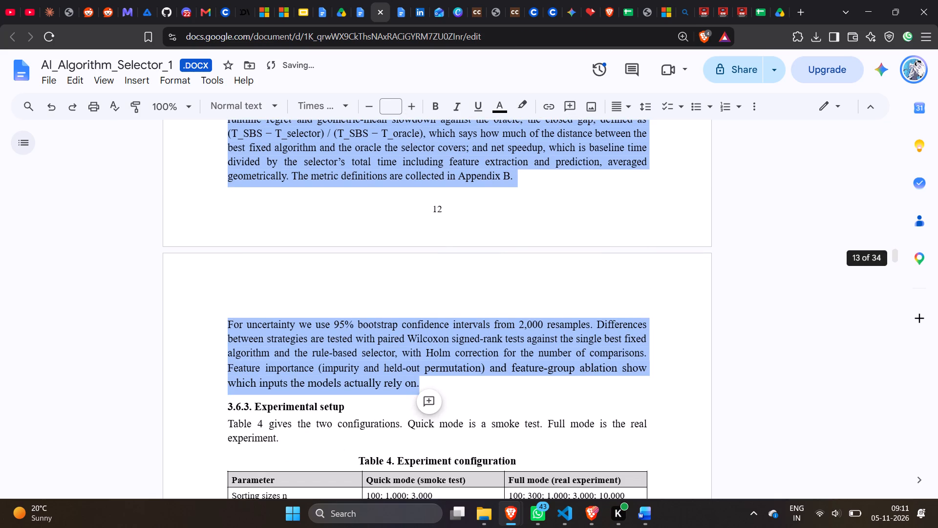
pyautogui.scroll(3, 506, 270)
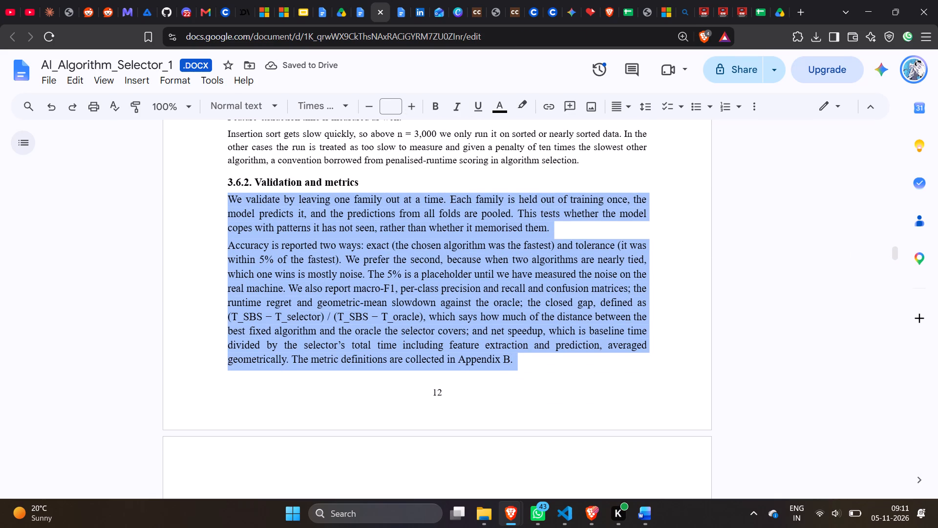
pyautogui.click(405, 164)
pyautogui.click(416, 229)
# Increase the two body paragraphs of section 3.6.1, Benchmark protocol, to font size 12.
pyautogui.scroll(3, 456, 207)
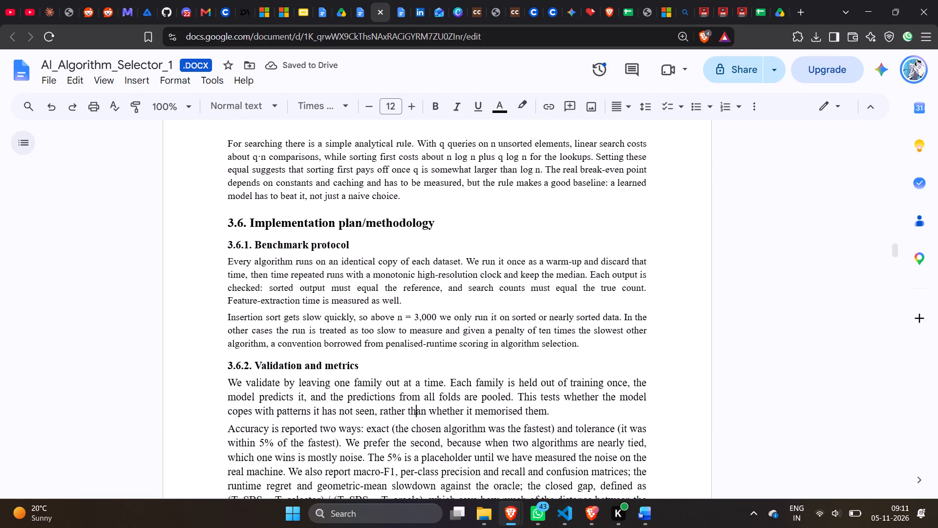
pyautogui.moveTo(581, 349); pyautogui.dragTo(208, 256)
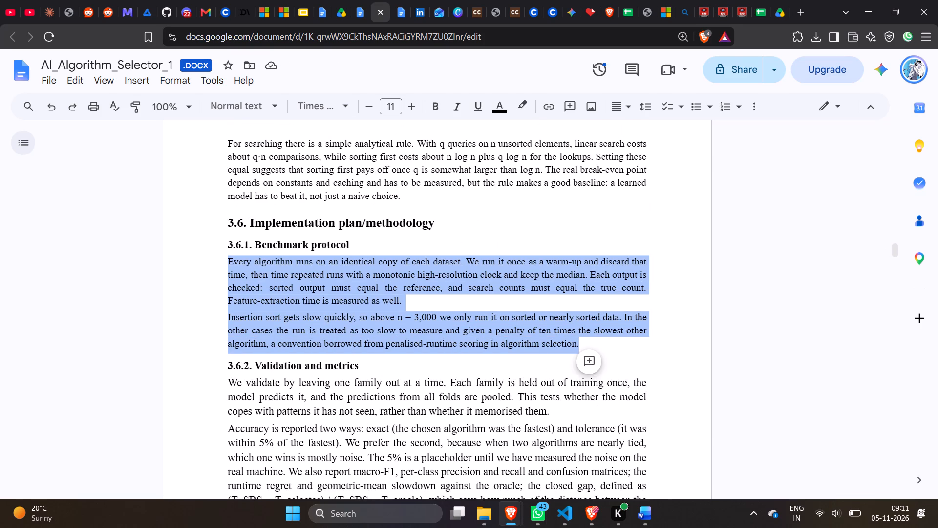
pyautogui.click(407, 110)
# Increase the paragraph on the analytical search rule, just above section 3.6, to font size 12.
pyautogui.moveTo(405, 198); pyautogui.dragTo(224, 160)
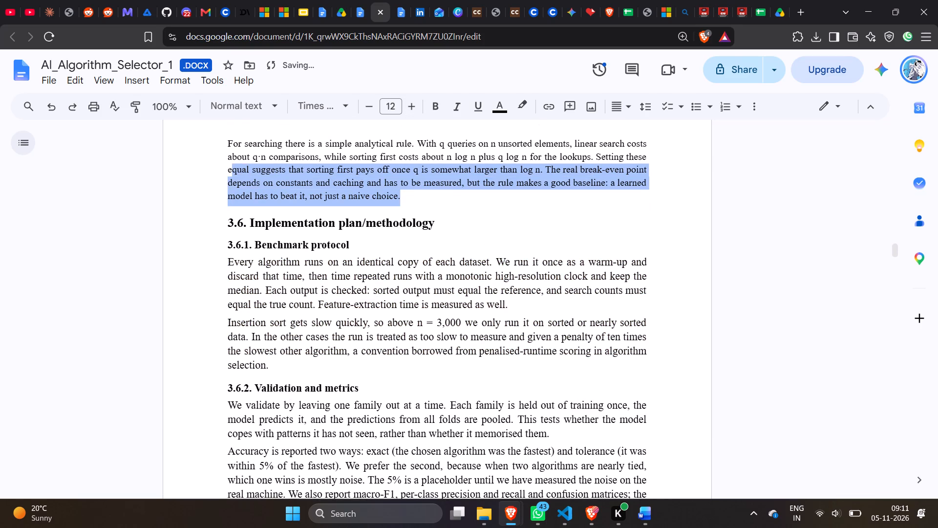
pyautogui.moveTo(224, 160); pyautogui.dragTo(223, 148)
pyautogui.click(414, 112)
# Increase the introductory sentence of section 3.5, Design selection, to font size 12.
pyautogui.scroll(4, 430, 167)
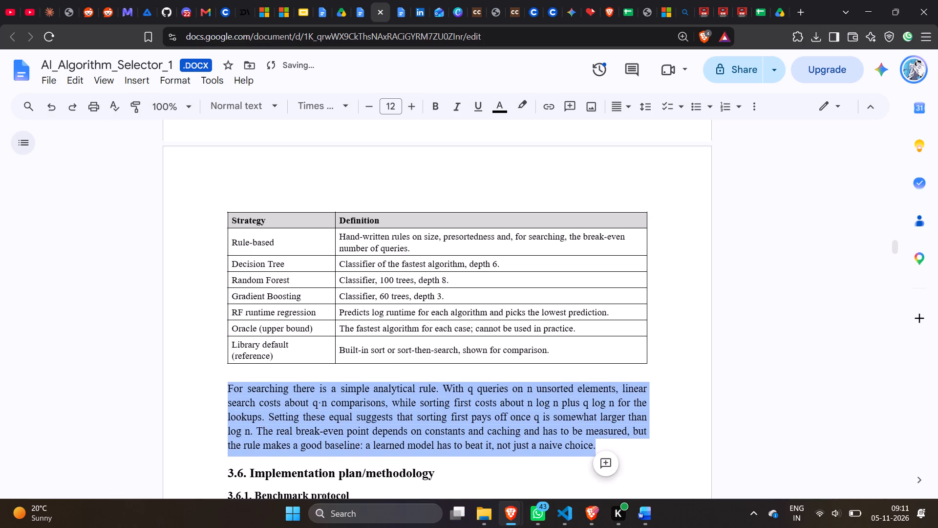
pyautogui.scroll(6, 434, 201)
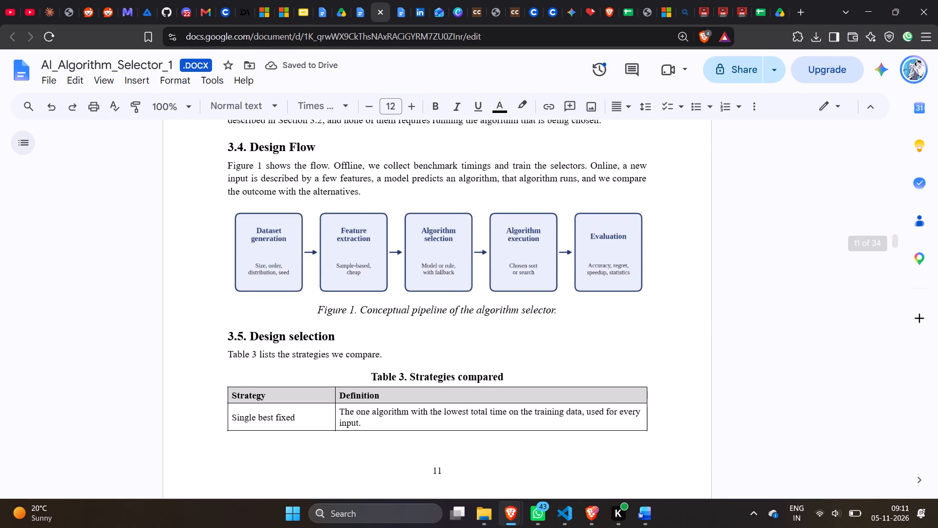
pyautogui.tripleClick(335, 350)
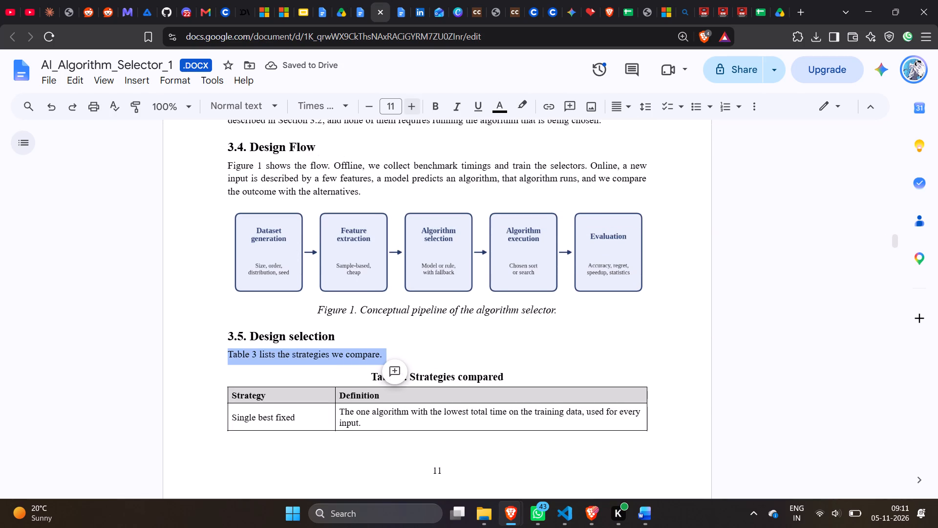
pyautogui.click(410, 107)
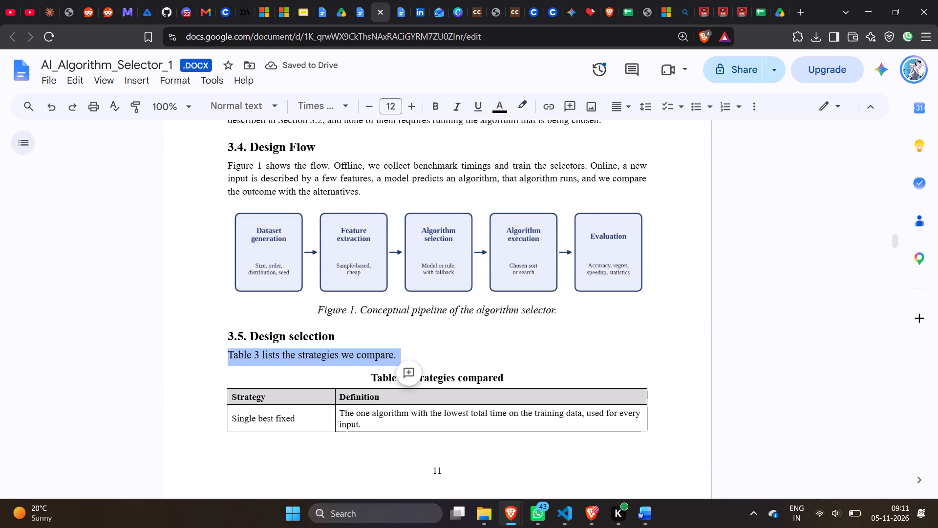
# Increase the body paragraph of section 3.4, Design Flow, to font size 12.
pyautogui.moveTo(381, 197); pyautogui.dragTo(220, 166)
pyautogui.click(416, 106)
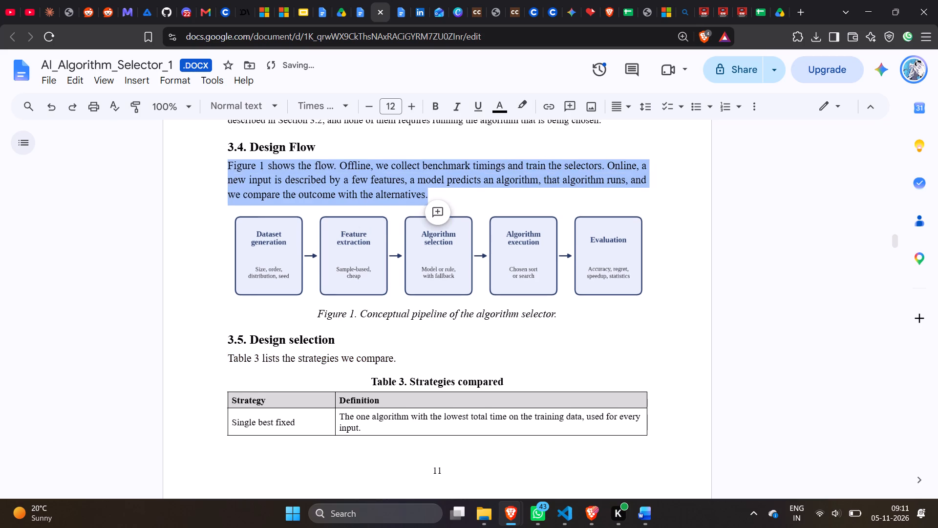
# Increase the two body paragraphs of section 3.3, Analysis of Features and finalization subject to constraints, to font size 12.
pyautogui.scroll(3, 425, 190)
pyautogui.moveTo(614, 309); pyautogui.dragTo(344, 273)
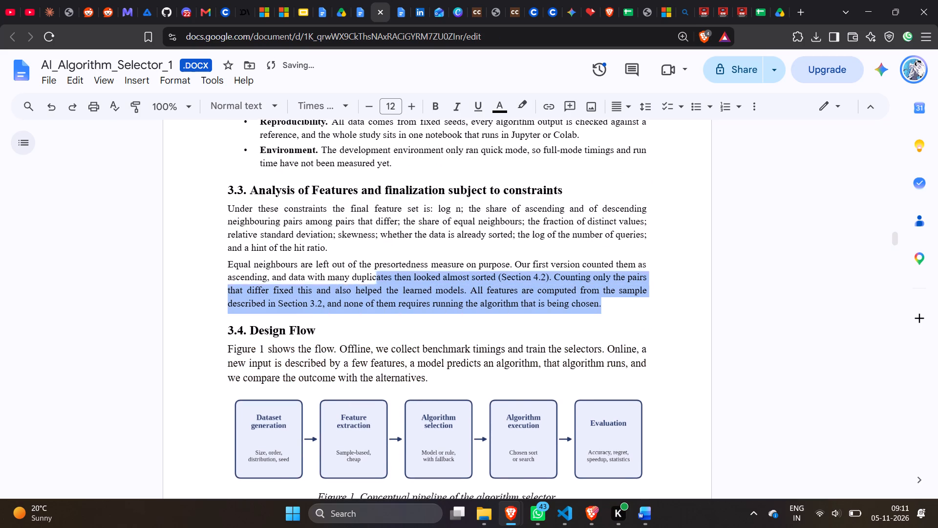
pyautogui.moveTo(344, 273); pyautogui.dragTo(227, 209)
pyautogui.click(405, 108)
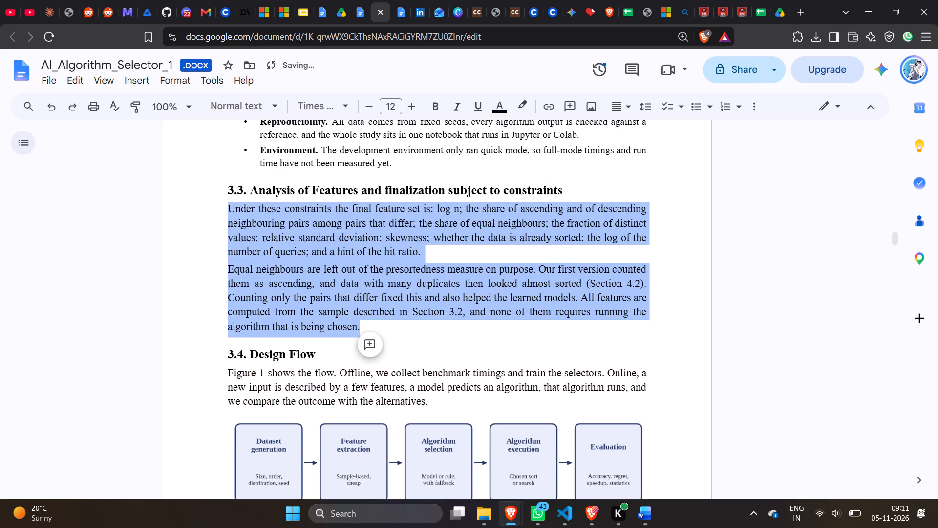
# Increase the introductory sentence and all bullet points of section 3.2, Design Constraints, to font size 12.
pyautogui.scroll(2, 402, 179)
pyautogui.moveTo(399, 286); pyautogui.dragTo(261, 175)
pyautogui.click(413, 104)
pyautogui.scroll(4, 395, 156)
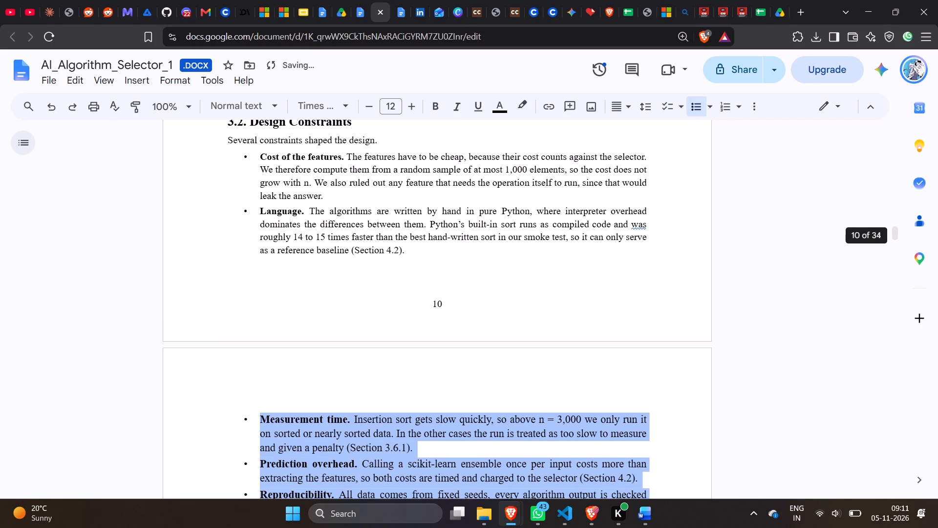
pyautogui.moveTo(411, 257); pyautogui.dragTo(213, 150)
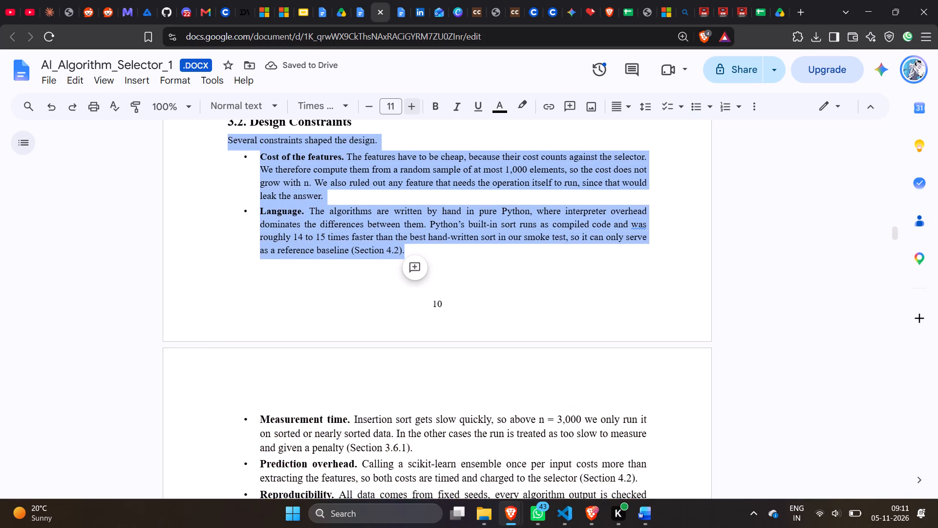
pyautogui.click(413, 105)
# Increase the body paragraph of section 3.1.2, Test data, to font size 12.
pyautogui.scroll(3, 432, 179)
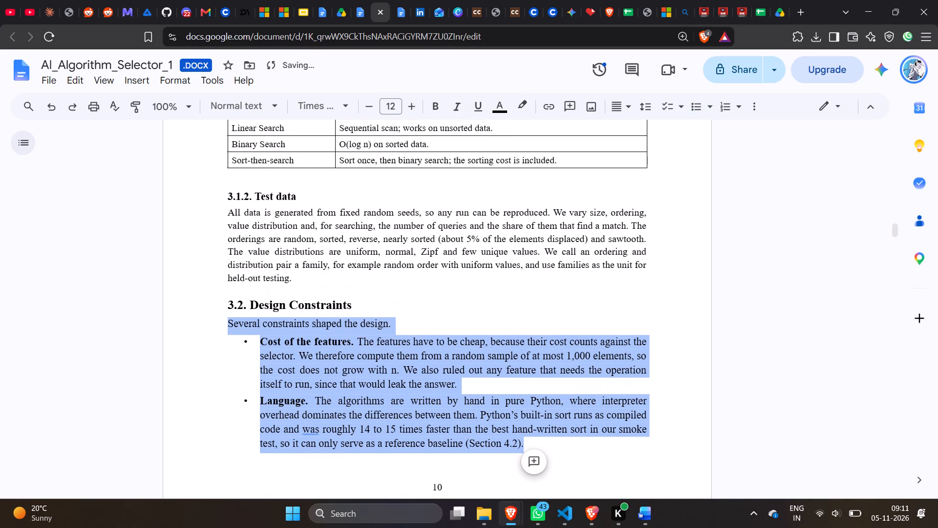
pyautogui.moveTo(306, 279); pyautogui.dragTo(225, 212)
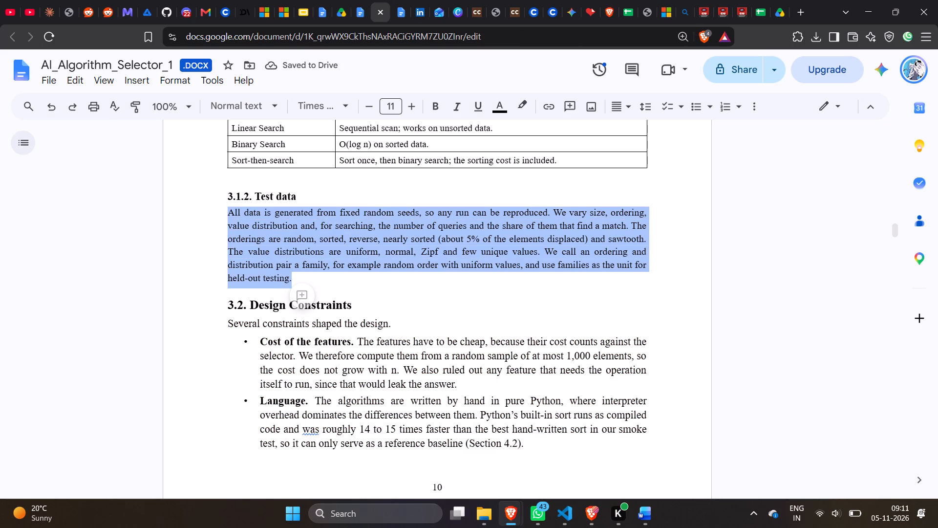
pyautogui.click(412, 107)
# Increase the body paragraph of section 3.1.1, Candidate algorithms, to font size 12.
pyautogui.scroll(4, 417, 155)
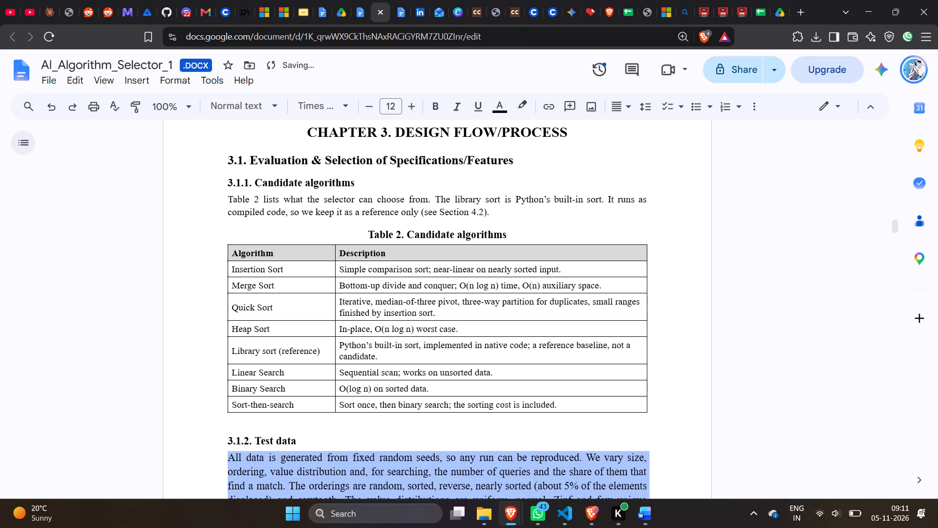
pyautogui.moveTo(504, 208); pyautogui.dragTo(208, 195)
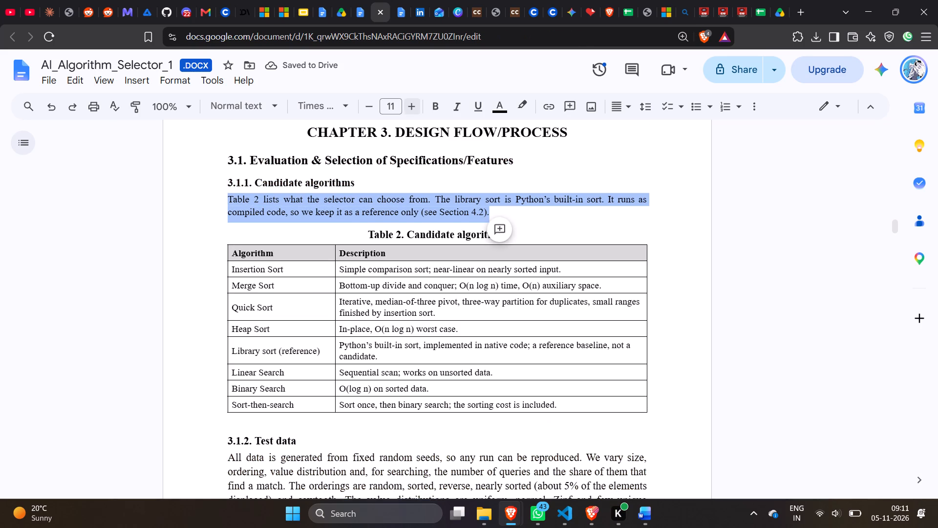
pyautogui.click(411, 109)
# Increase the introductory sentence and all bullet points of section 2.4, Goals/Objectives, to font size 12.
pyautogui.scroll(4, 405, 157)
pyautogui.scroll(3, 433, 213)
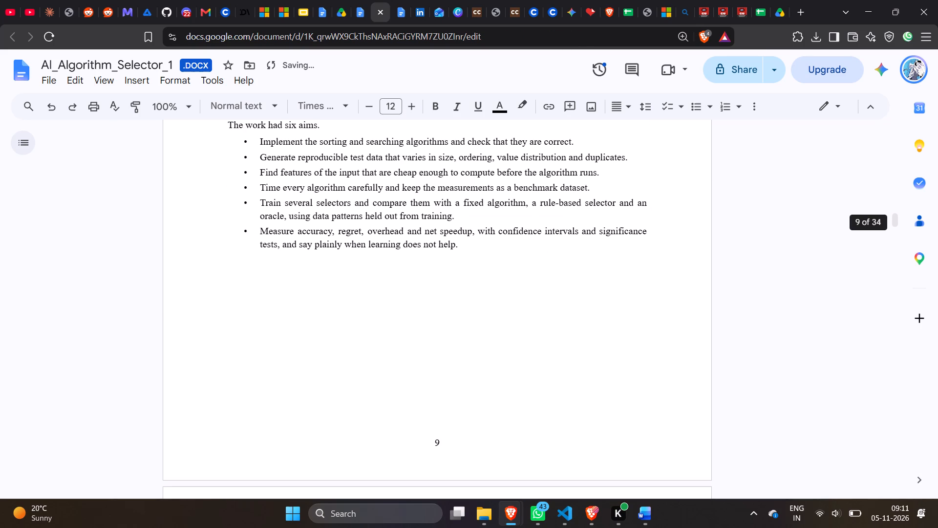
pyautogui.moveTo(478, 246); pyautogui.dragTo(218, 132)
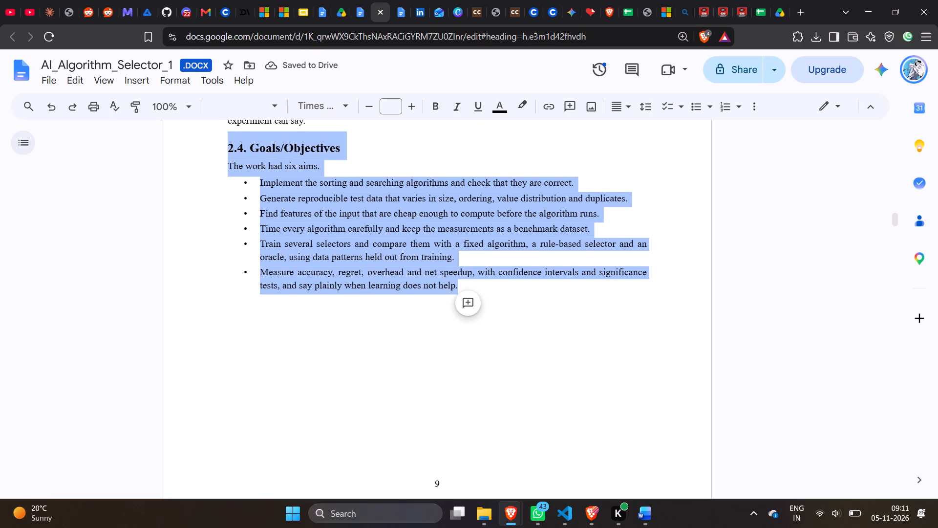
pyautogui.click(406, 164)
pyautogui.moveTo(226, 166); pyautogui.dragTo(475, 284)
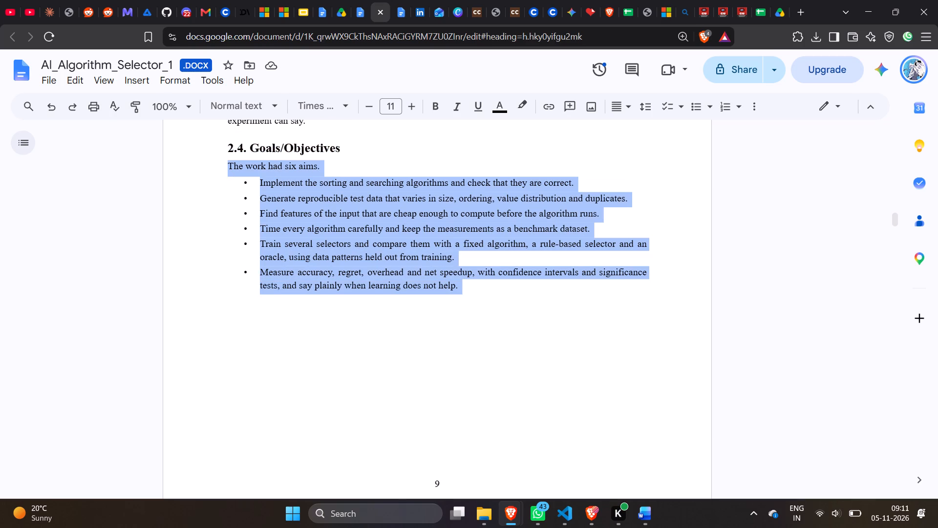
pyautogui.click(412, 102)
# Increase the two body paragraphs of section 2.3, Problem Definition, to font size 12.
pyautogui.scroll(2, 423, 171)
pyautogui.moveTo(326, 246); pyautogui.dragTo(232, 200)
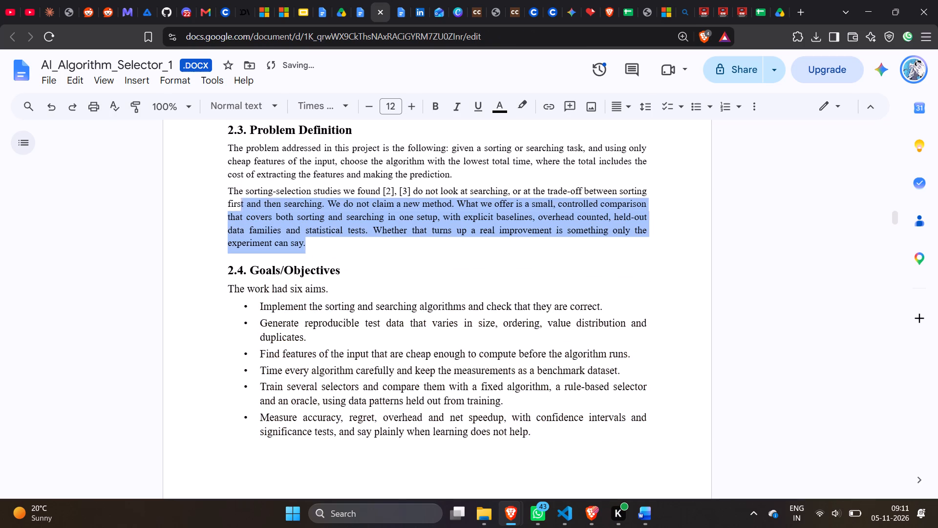
pyautogui.moveTo(232, 200); pyautogui.dragTo(213, 154)
pyautogui.click(412, 104)
# Increase the two body paragraphs of section 2.2.4, Predictions, fallbacks and evaluation, to font size 12.
pyautogui.scroll(4, 427, 186)
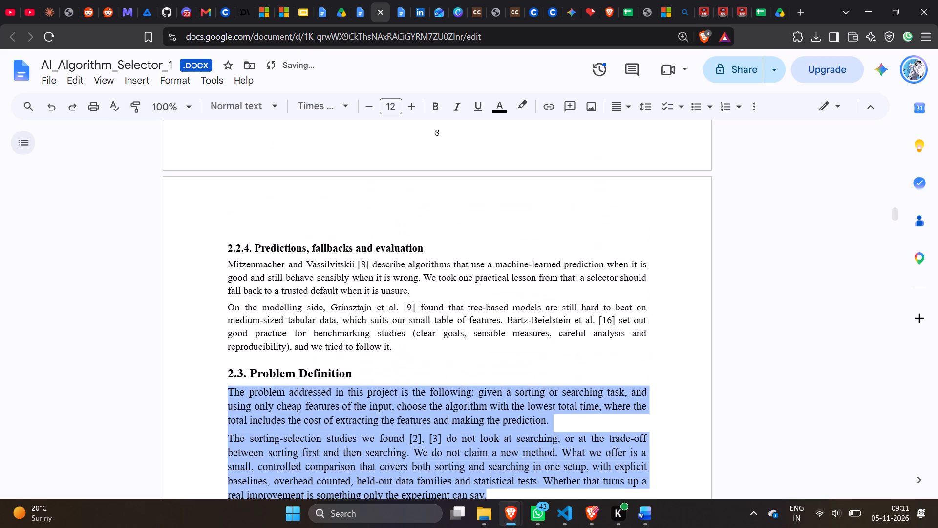
pyautogui.moveTo(402, 348); pyautogui.dragTo(215, 270)
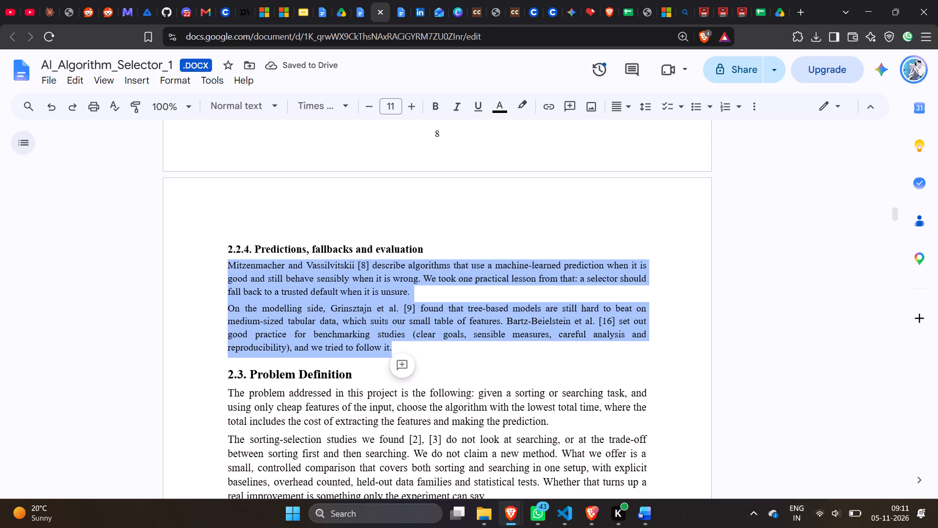
pyautogui.click(412, 102)
# Increase the body paragraph of section 2.2.3, Learned algorithms and indexes, to font size 12.
pyautogui.scroll(4, 406, 178)
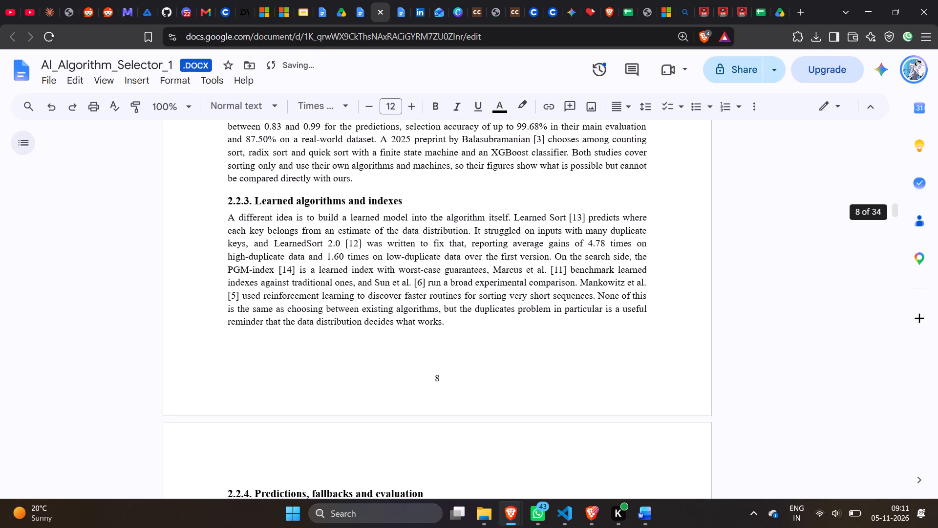
pyautogui.moveTo(454, 318); pyautogui.dragTo(207, 224)
pyautogui.click(410, 108)
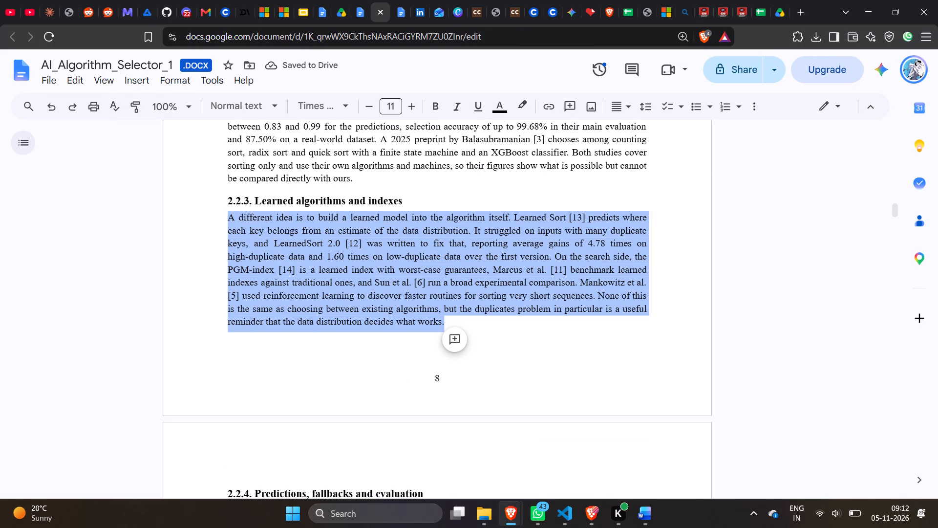
# Increase the body paragraph of section 2.2.2, Machine learning for sorting, to font size 12.
pyautogui.scroll(2, 400, 153)
pyautogui.moveTo(361, 298); pyautogui.dragTo(212, 214)
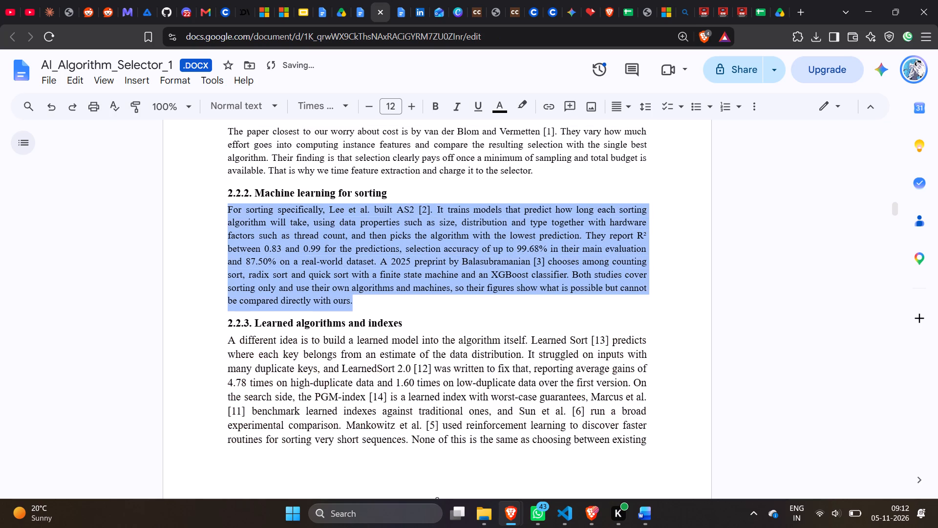
pyautogui.moveTo(212, 214); pyautogui.dragTo(213, 212)
pyautogui.click(414, 106)
# Increase the two body paragraphs of section 2.2.1, Recent work on selection, to font size 12.
pyautogui.scroll(2, 398, 185)
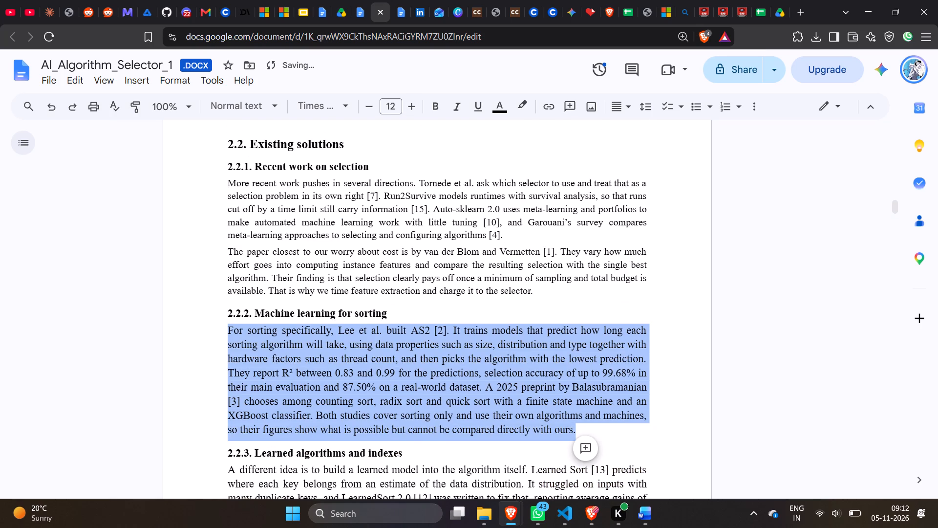
pyautogui.moveTo(546, 291); pyautogui.dragTo(230, 187)
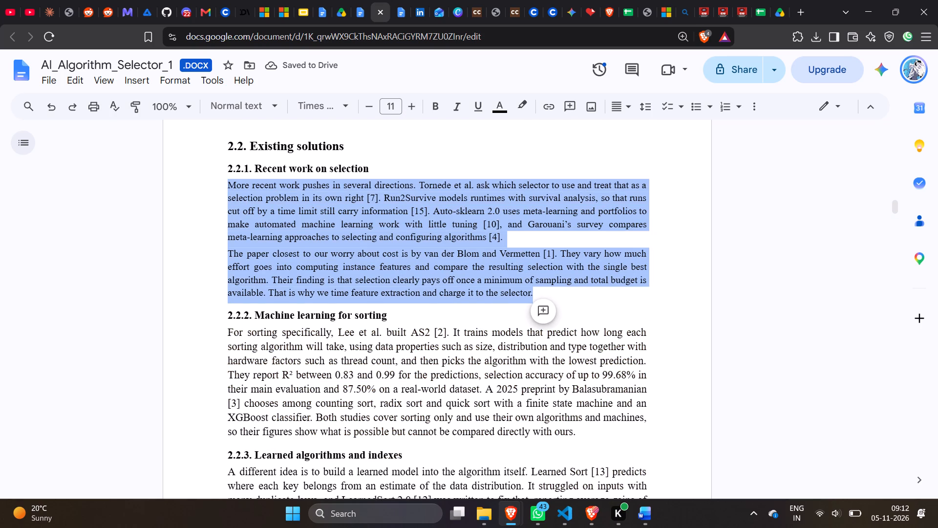
pyautogui.click(417, 103)
# Increase the two body paragraphs of section 2.1, Timeline of the reported problem, to font size 12.
pyautogui.scroll(3, 472, 183)
pyautogui.scroll(6, 474, 253)
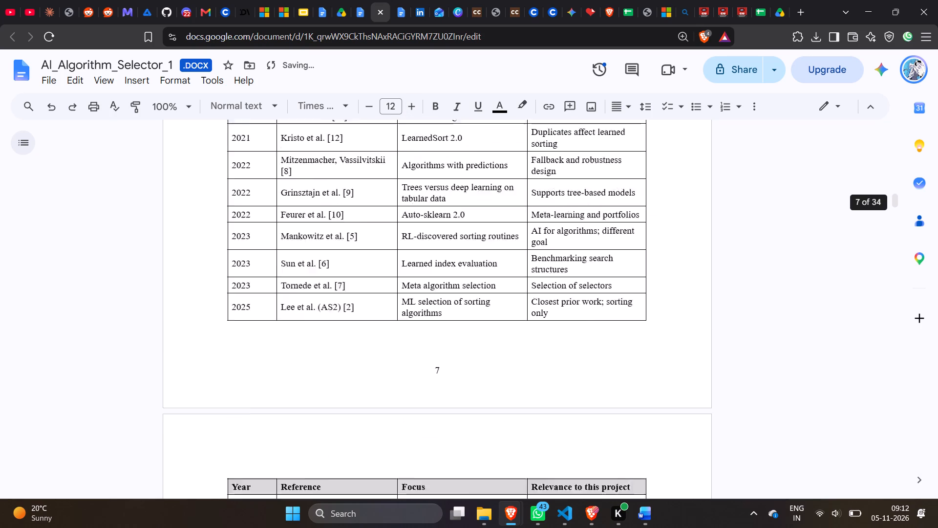
pyautogui.scroll(7, 474, 253)
pyautogui.moveTo(364, 427); pyautogui.dragTo(256, 385)
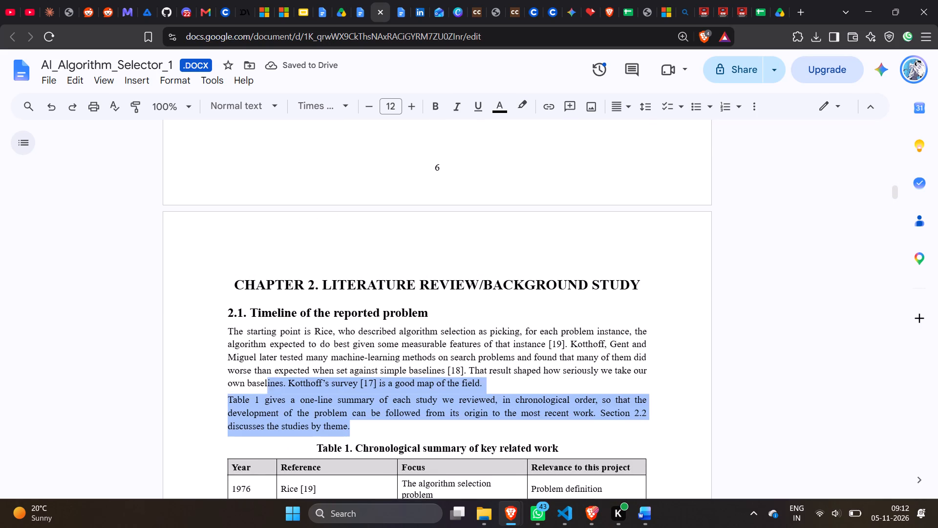
pyautogui.moveTo(256, 385); pyautogui.dragTo(210, 331)
pyautogui.click(409, 106)
# Increase the introductory paragraph and the RQ1 to RQ6 bullets of section 1.2, Identification of Problem, to font size 12.
pyautogui.scroll(2, 402, 191)
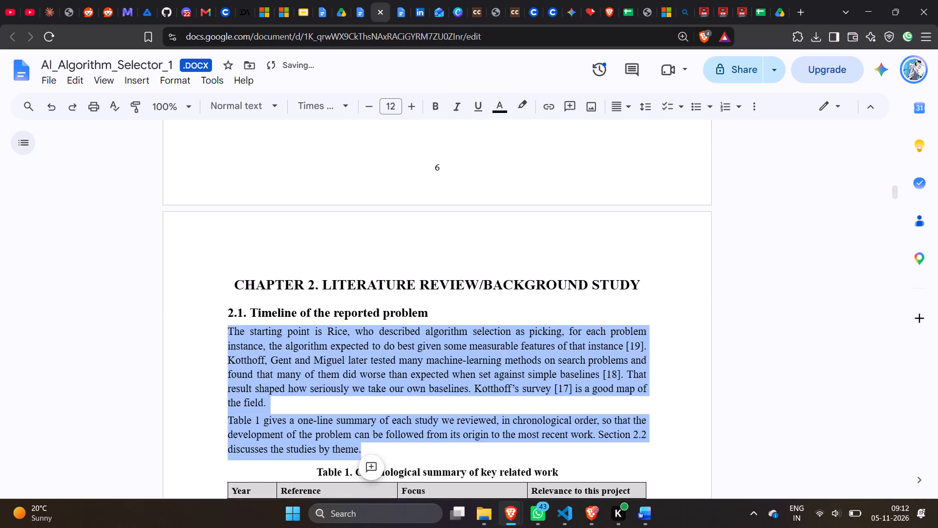
pyautogui.scroll(4, 402, 193)
pyautogui.moveTo(656, 366); pyautogui.dragTo(262, 254)
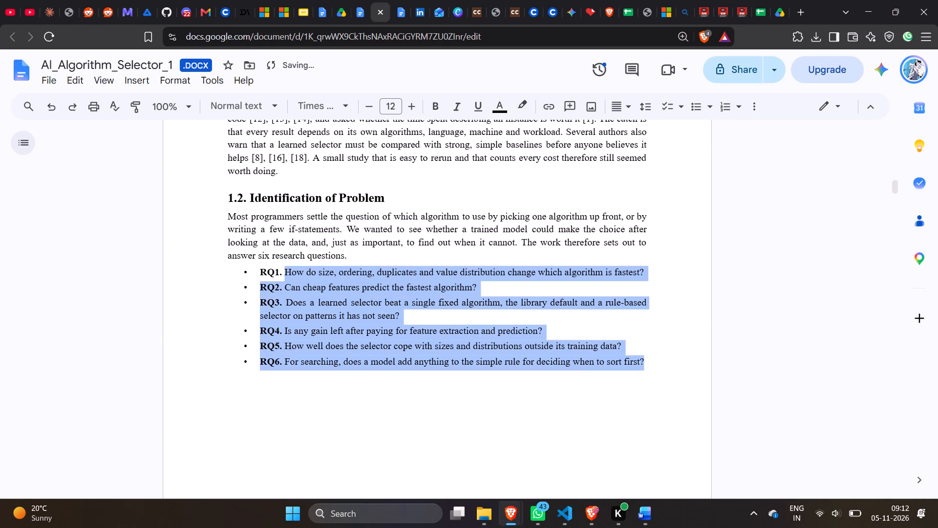
pyautogui.moveTo(262, 254); pyautogui.dragTo(212, 220)
pyautogui.click(412, 111)
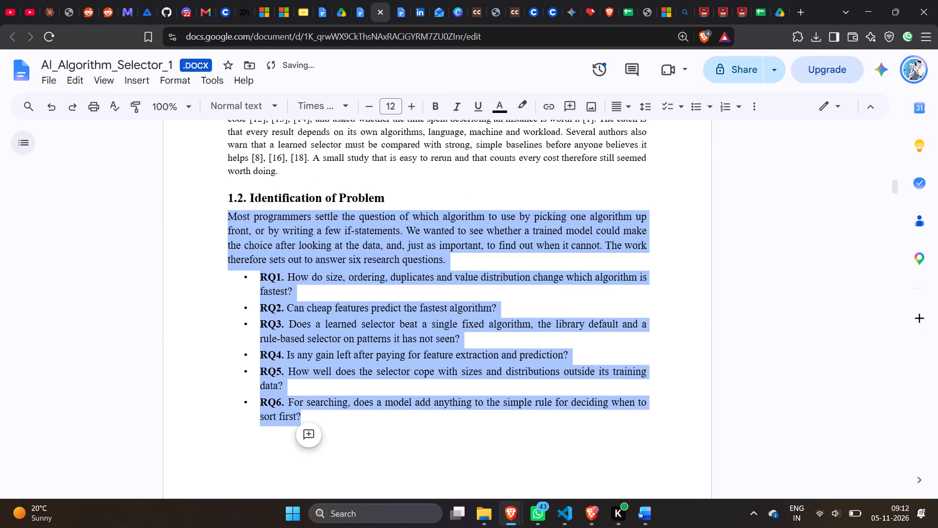
# Increase the Chapter 1 body paragraphs that precede section 1.2 to font size 12.
pyautogui.scroll(2, 412, 171)
pyautogui.moveTo(303, 295); pyautogui.dragTo(238, 174)
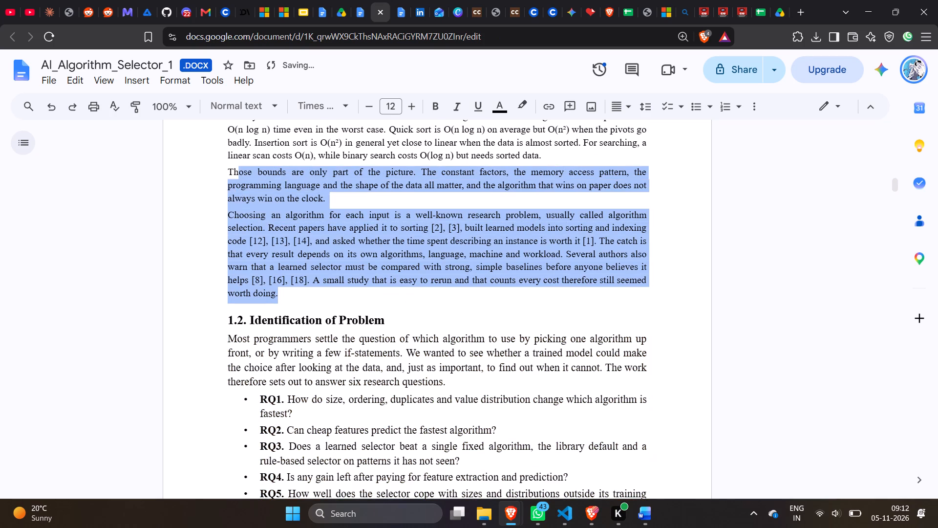
pyautogui.moveTo(238, 174); pyautogui.dragTo(217, 227)
pyautogui.scroll(2, 240, 173)
pyautogui.click(412, 102)
# Update the table of contents page numbers to 34 for Appendix B, 34 for Appendix A and 33 for References.
pyautogui.scroll(8, 399, 163)
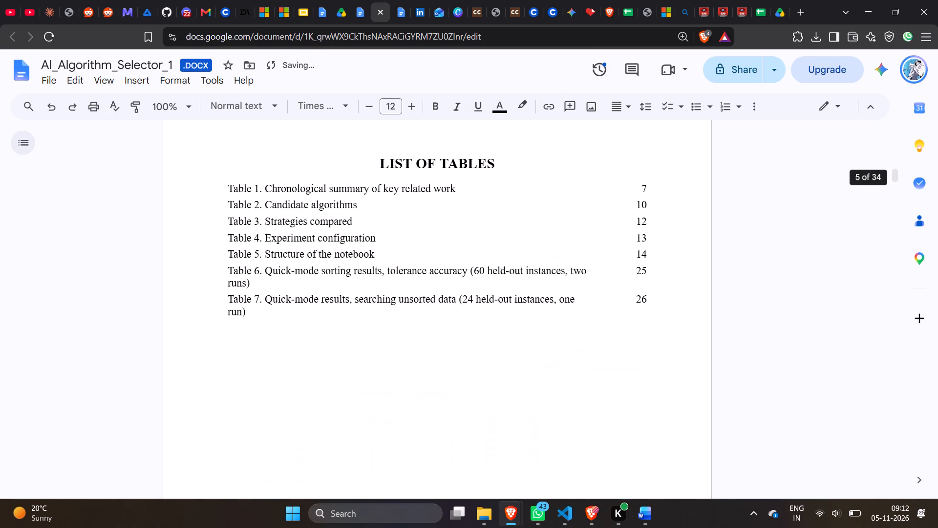
pyautogui.scroll(4, 452, 260)
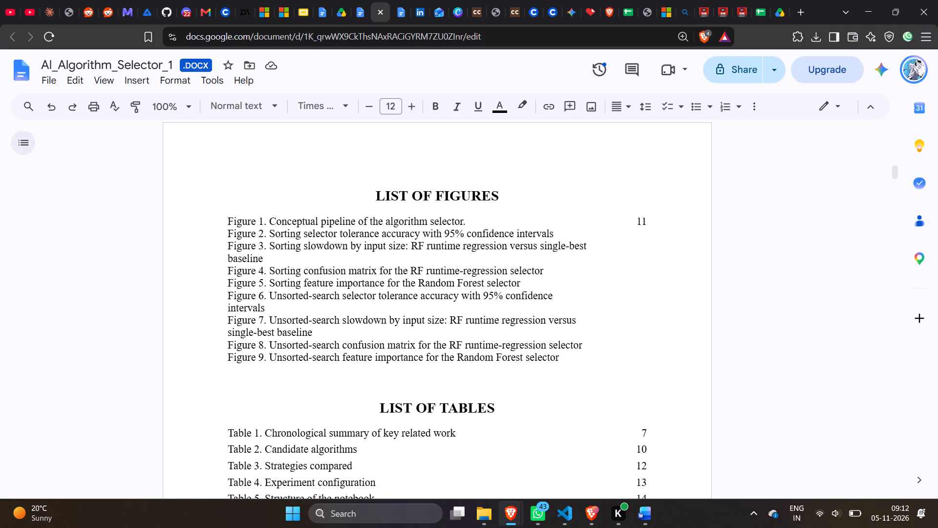
pyautogui.scroll(7, 921, 374)
pyautogui.scroll(6, 800, 364)
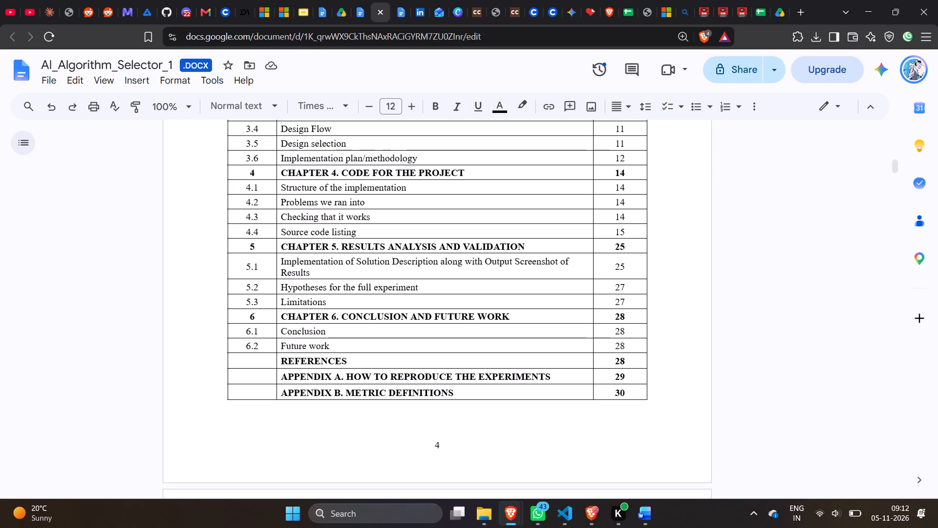
pyautogui.click(627, 397)
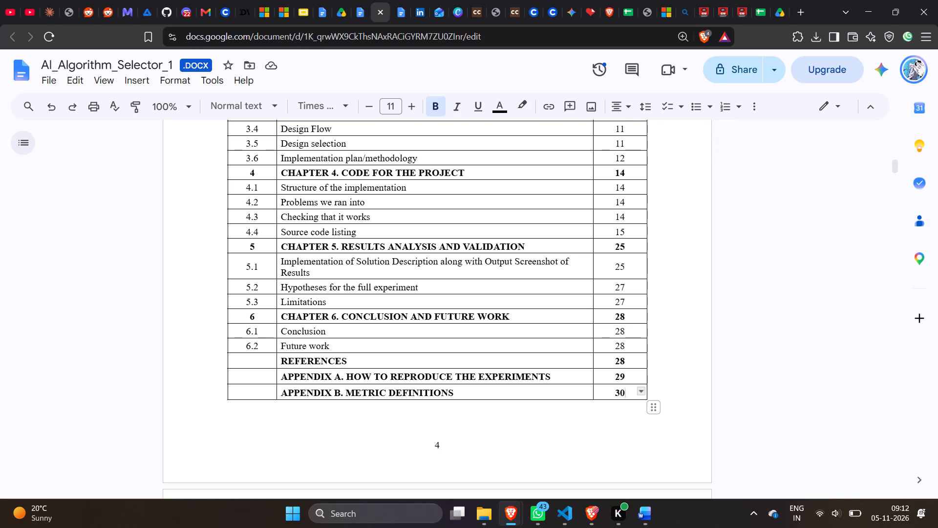
pyautogui.press('BackSpace')
pyautogui.press('4')
pyautogui.press('Up')
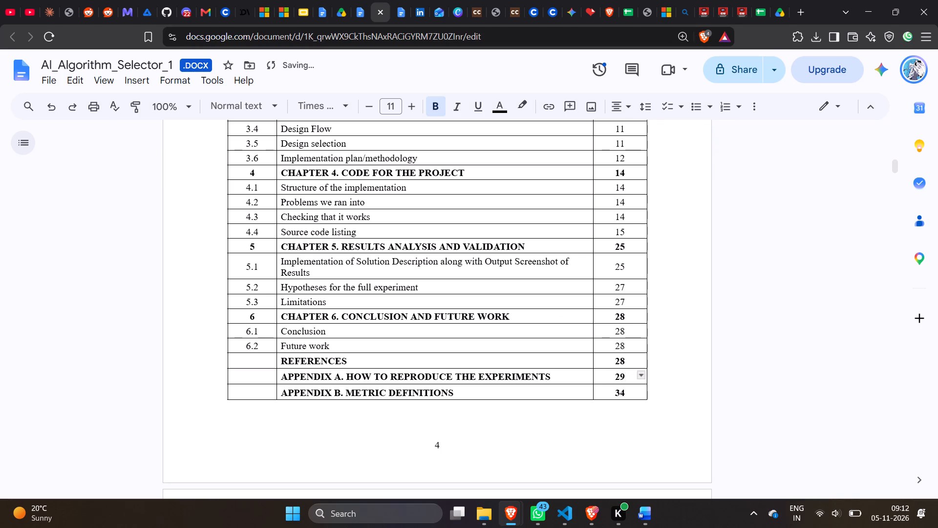
pyautogui.press('BackSpace')
pyautogui.press('BackSpace')
pyautogui.write('34')
pyautogui.press('Up')
pyautogui.press('BackSpace')
pyautogui.press('BackSpace')
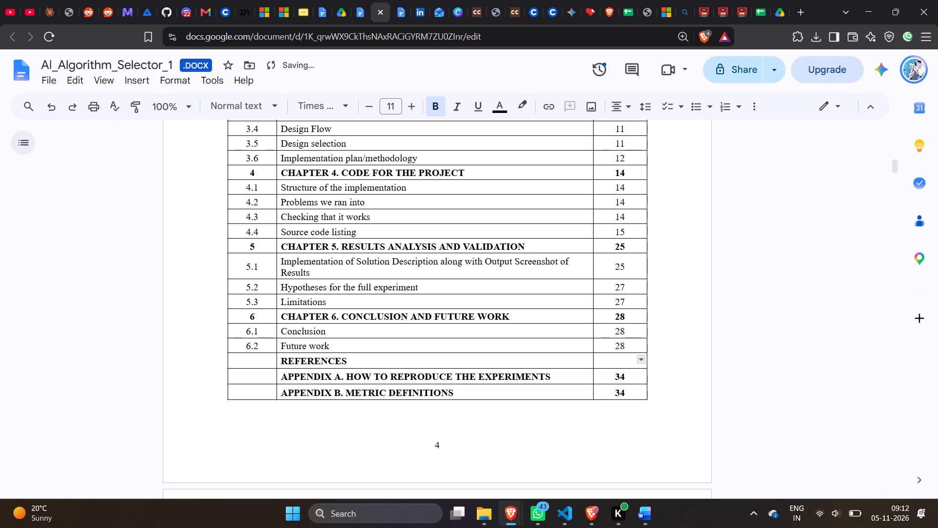
pyautogui.write('33')
# Remove the blank page 32 between the Future work bullets and the References heading.
pyautogui.moveTo(897, 172); pyautogui.dragTo(937, 527)
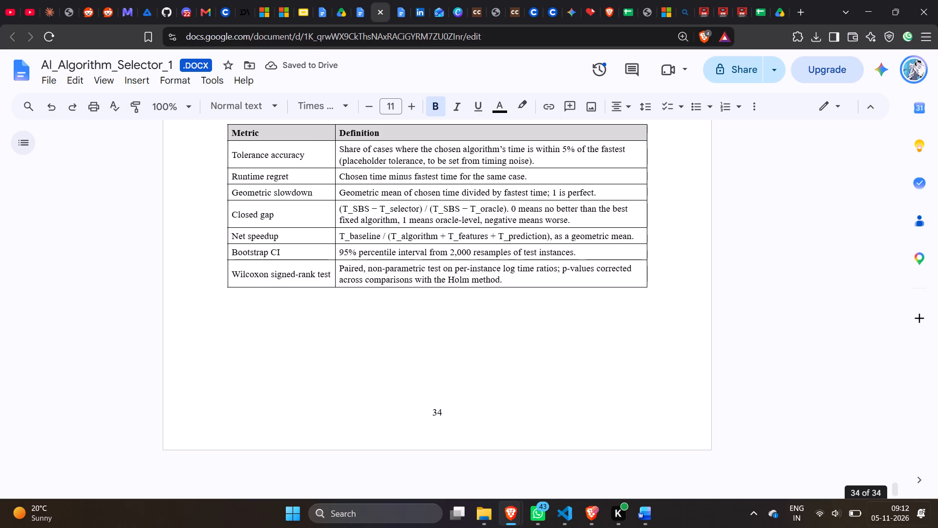
pyautogui.scroll(12, 511, 335)
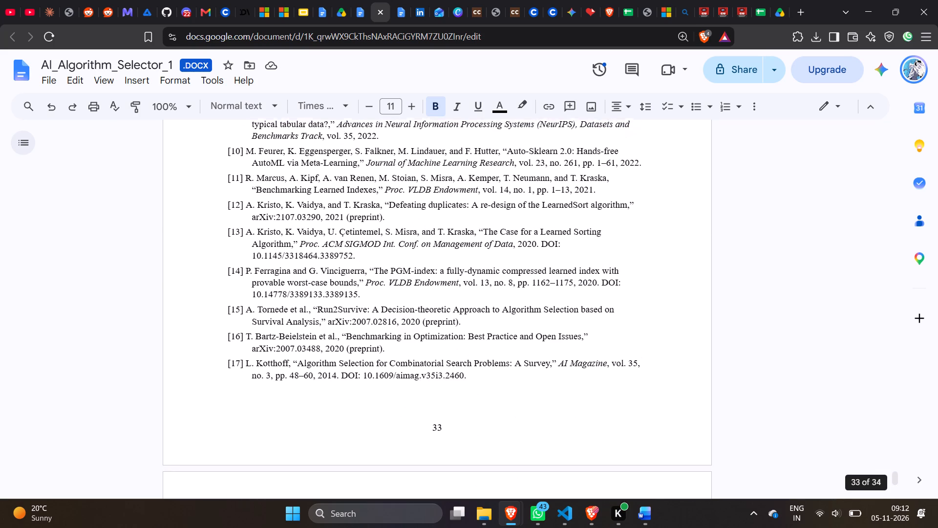
pyautogui.scroll(20, 511, 335)
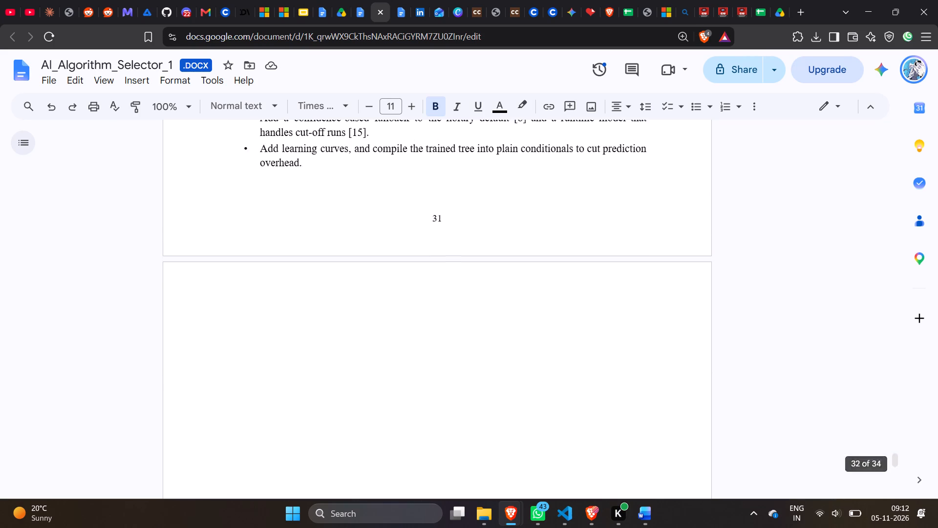
pyautogui.scroll(2, 511, 335)
pyautogui.scroll(-6, 511, 335)
pyautogui.scroll(-5, 348, 324)
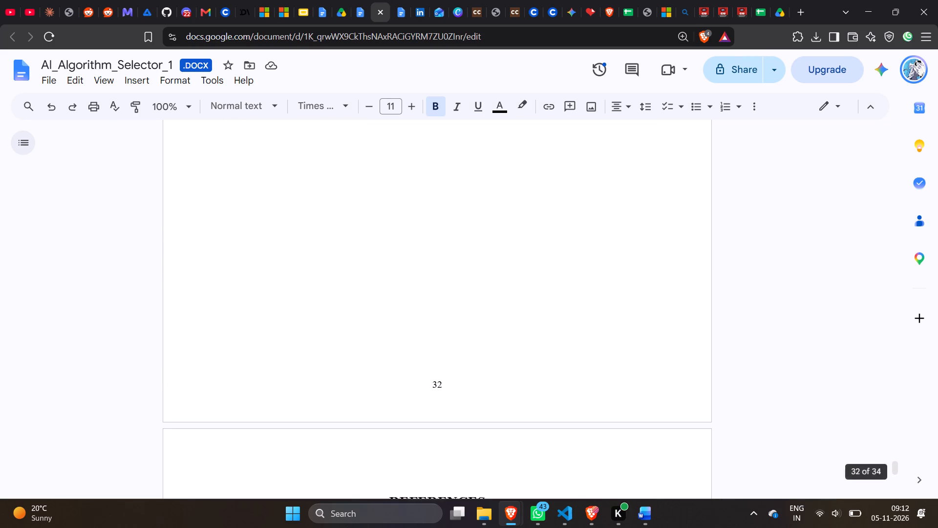
pyautogui.scroll(5, 348, 325)
pyautogui.scroll(-5, 348, 325)
pyautogui.scroll(10, 348, 325)
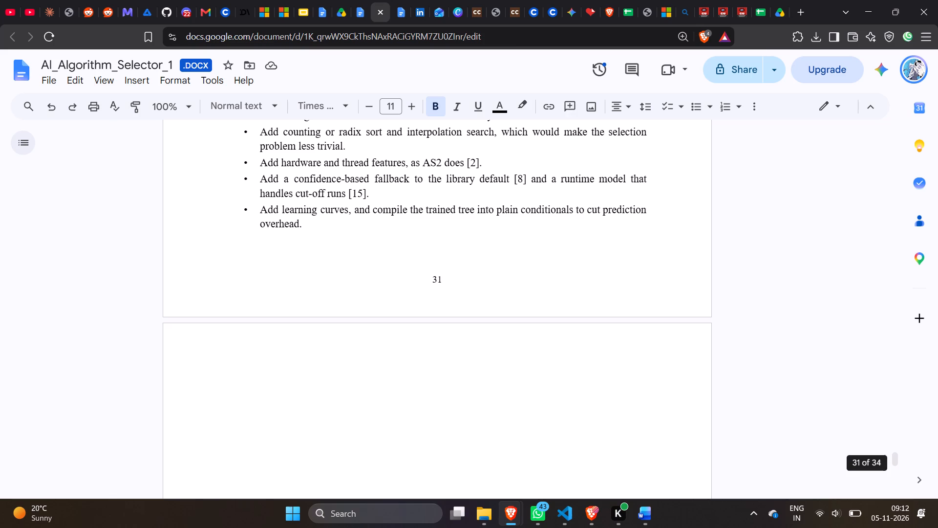
pyautogui.click(281, 414)
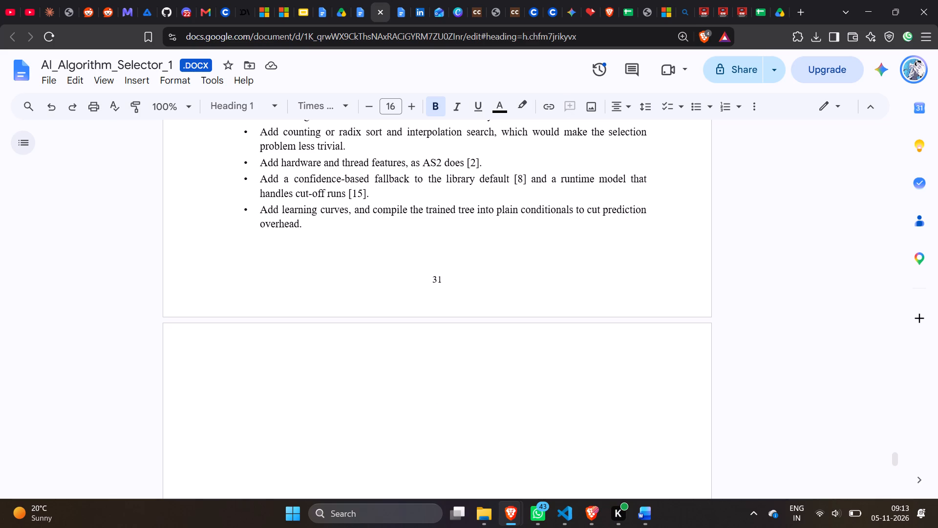
pyautogui.hotkey('ctrl', 'BackSpace')
pyautogui.hotkey('ctrl', 'BackSpace')
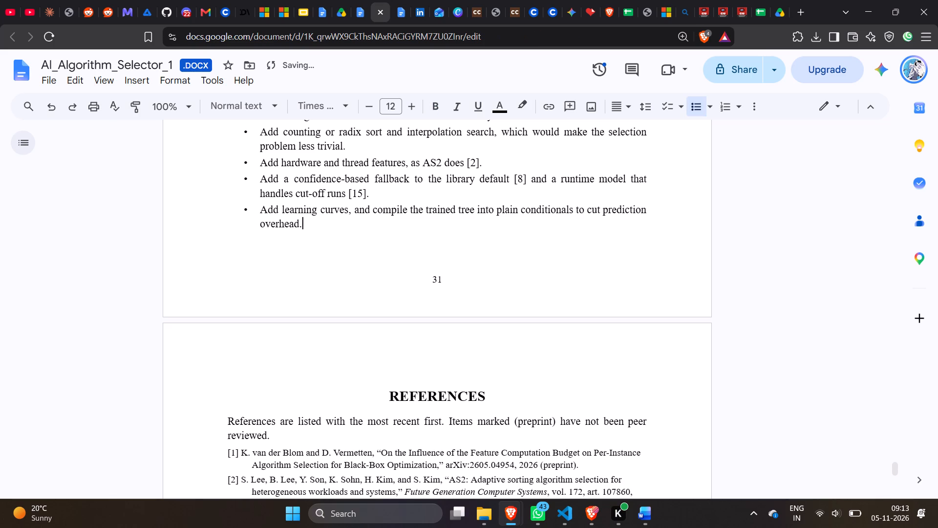
# Increase the Abstract's body paragraphs and keywords line to font size 12.
pyautogui.moveTo(893, 475); pyautogui.dragTo(793, 97)
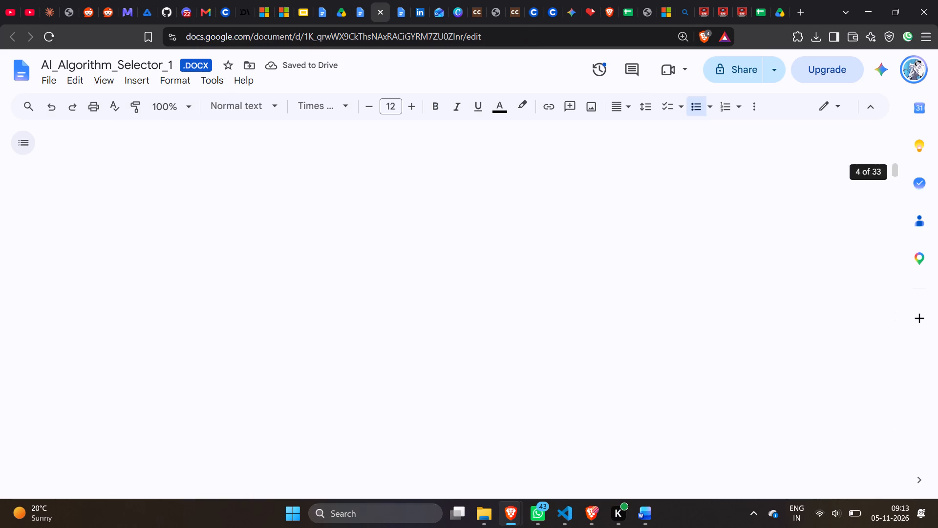
pyautogui.moveTo(793, 97); pyautogui.dragTo(779, 50)
pyautogui.scroll(14, 803, 311)
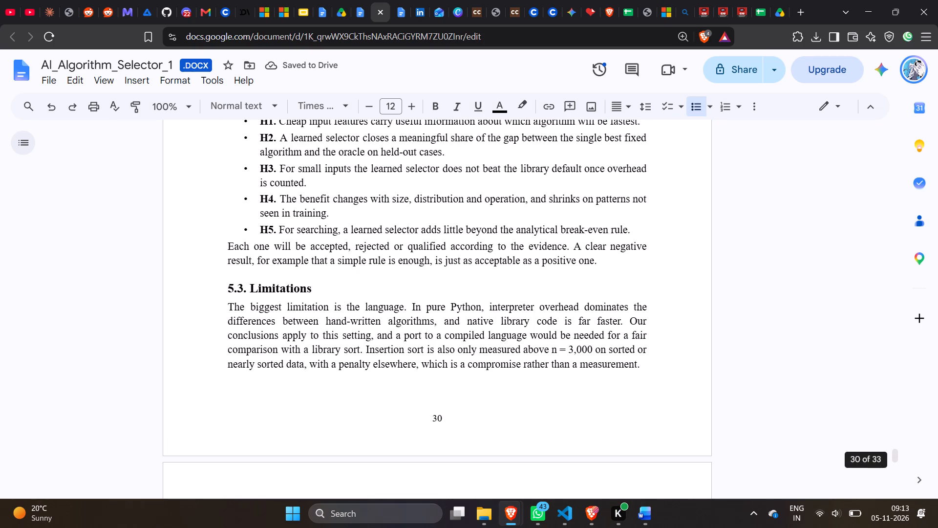
pyautogui.moveTo(895, 457); pyautogui.dragTo(856, 120)
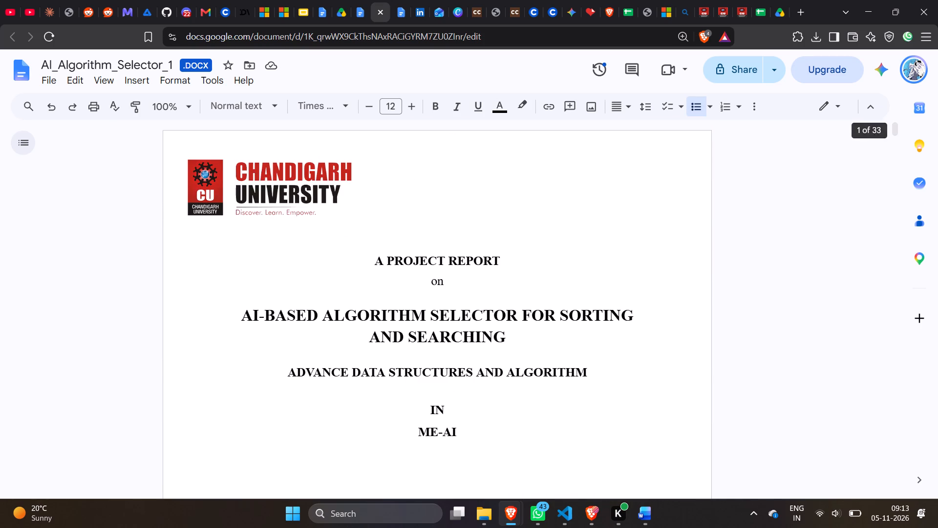
pyautogui.scroll(-6, 692, 279)
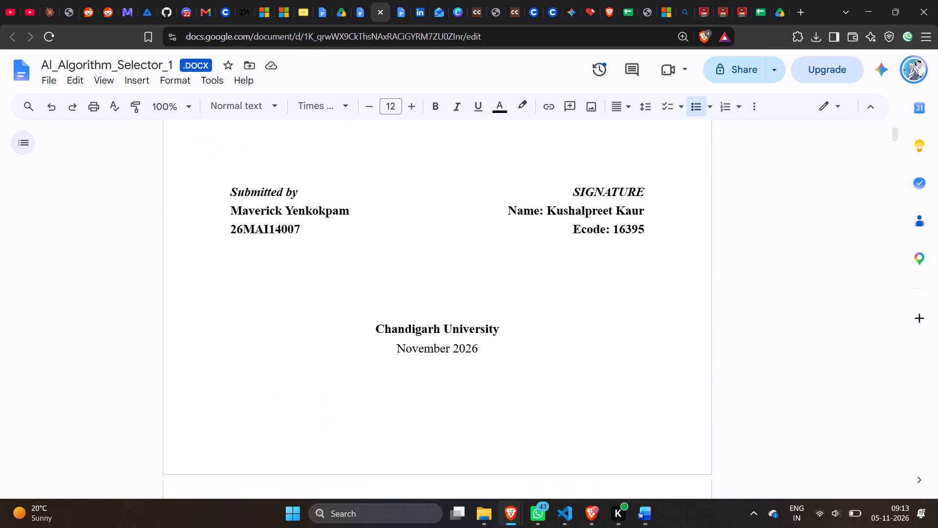
pyautogui.scroll(-6, 682, 286)
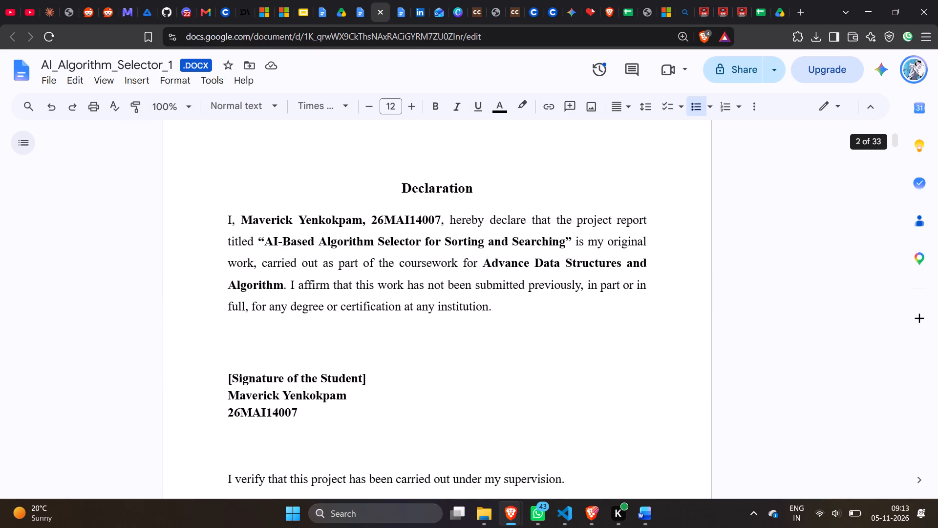
pyautogui.scroll(-2, 682, 286)
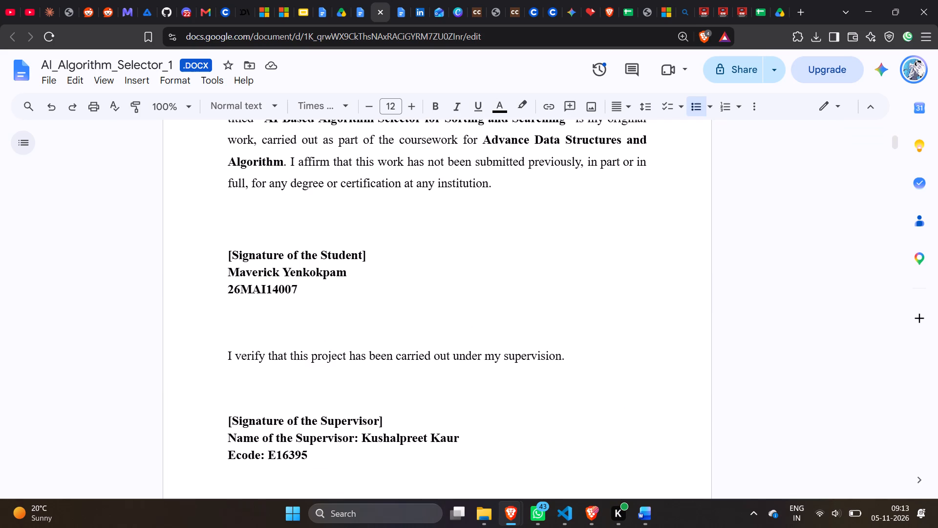
pyautogui.scroll(-3, 682, 286)
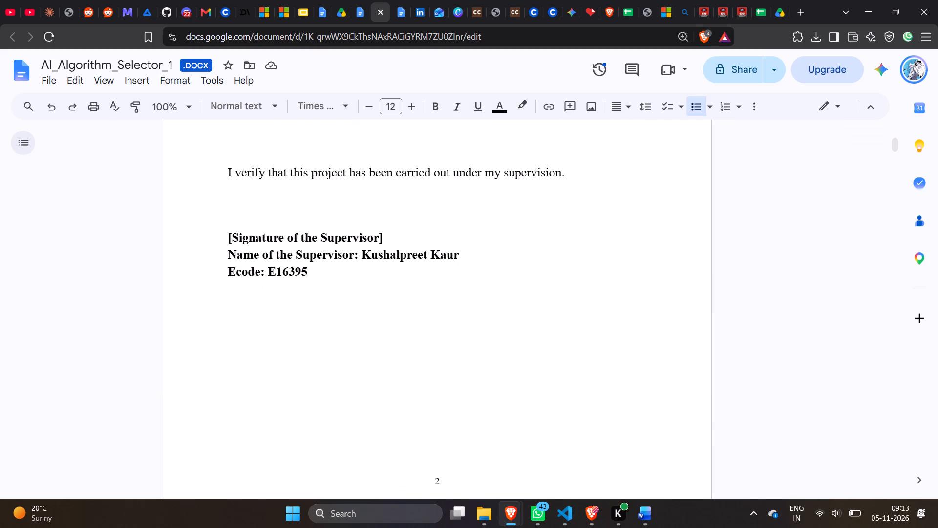
pyautogui.scroll(-7, 682, 286)
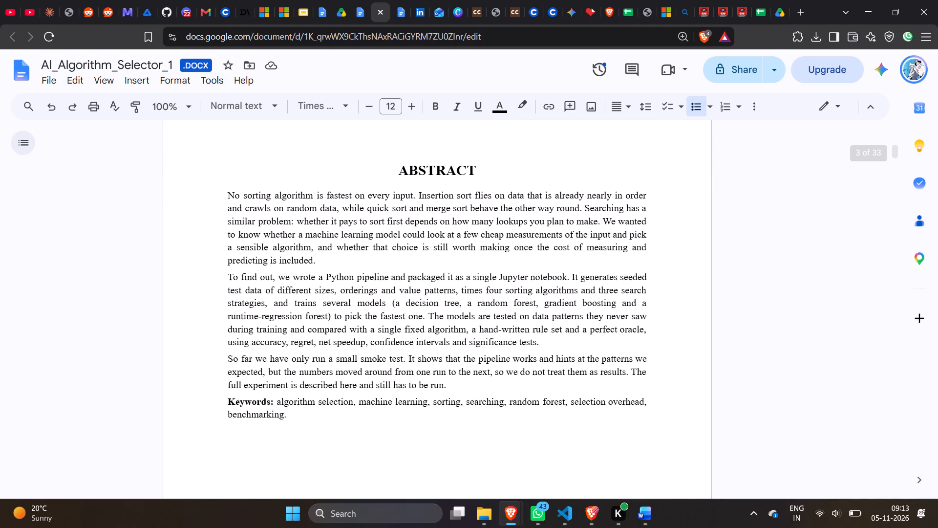
pyautogui.moveTo(226, 196); pyautogui.dragTo(326, 409)
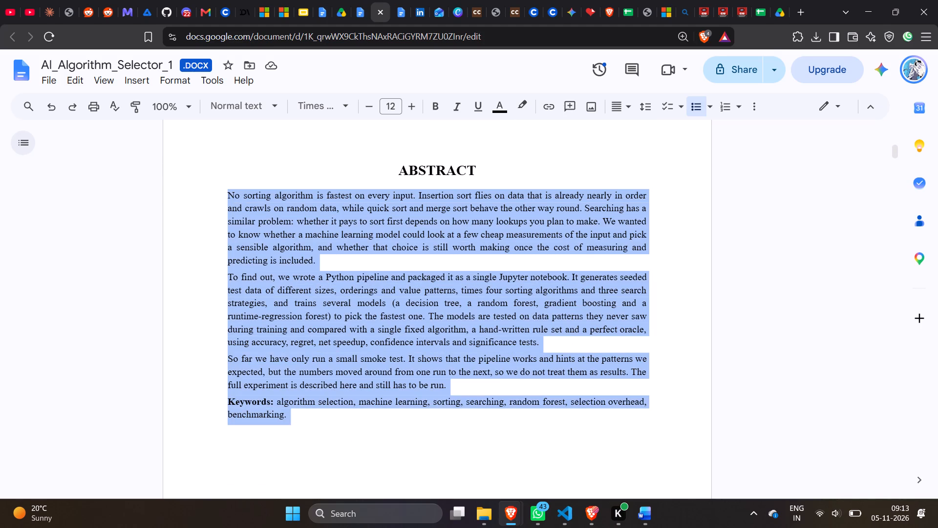
pyautogui.moveTo(326, 409); pyautogui.dragTo(327, 417)
pyautogui.click(410, 116)
pyautogui.click(411, 111)
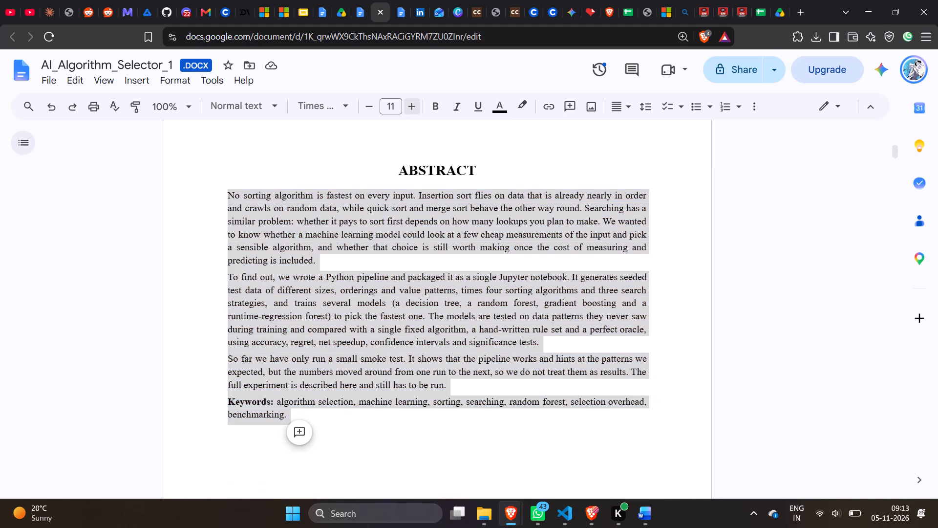
pyautogui.click(677, 302)
# Update the table of contents page numbers to 33 for Appendix B, 33 for Appendix A and 32 for References.
pyautogui.scroll(-10, 676, 308)
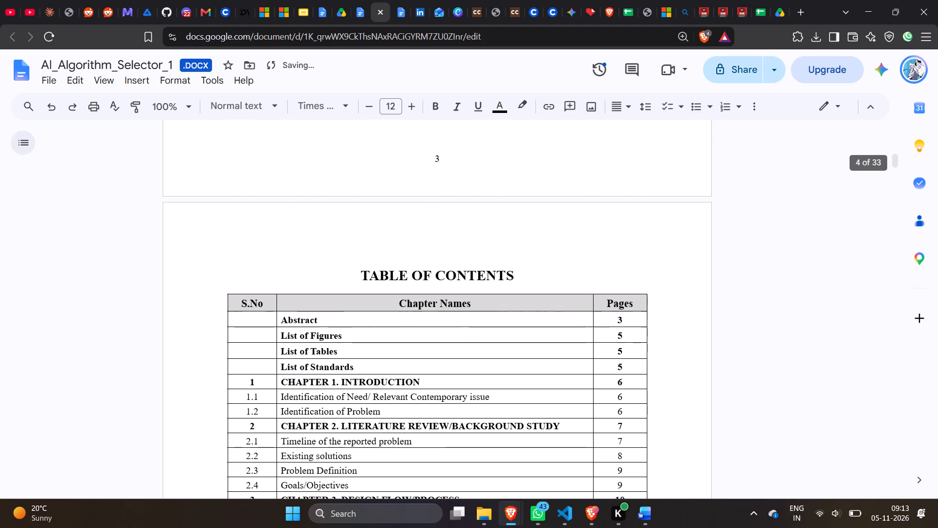
pyautogui.scroll(-5, 672, 320)
pyautogui.scroll(-4, 651, 355)
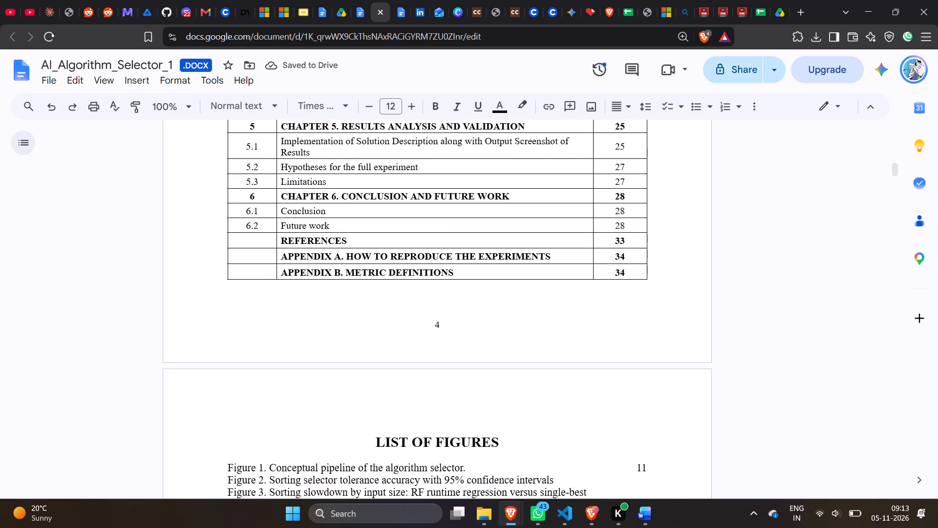
pyautogui.click(627, 274)
pyautogui.press('BackSpace')
pyautogui.press('3')
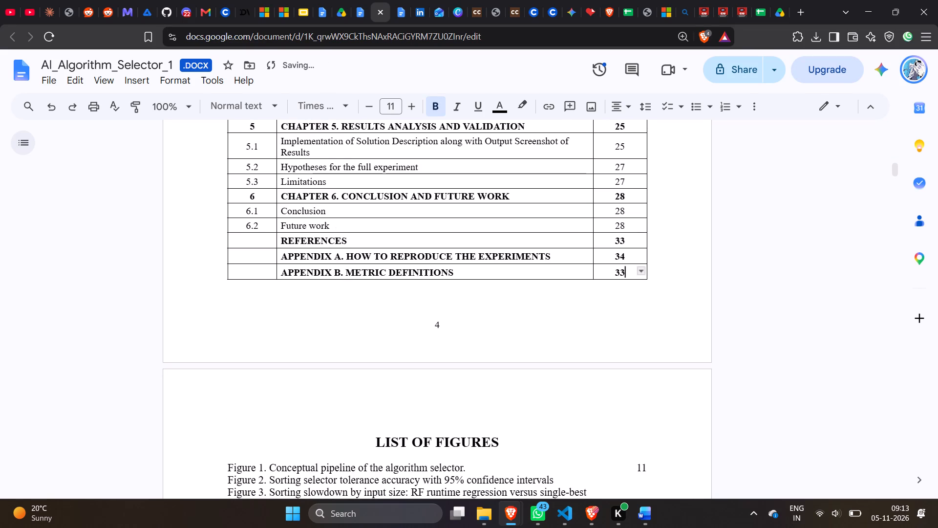
pyautogui.press('Up')
pyautogui.press('BackSpace')
pyautogui.press('3')
pyautogui.press('Up')
pyautogui.press('BackSpace')
pyautogui.press('2')
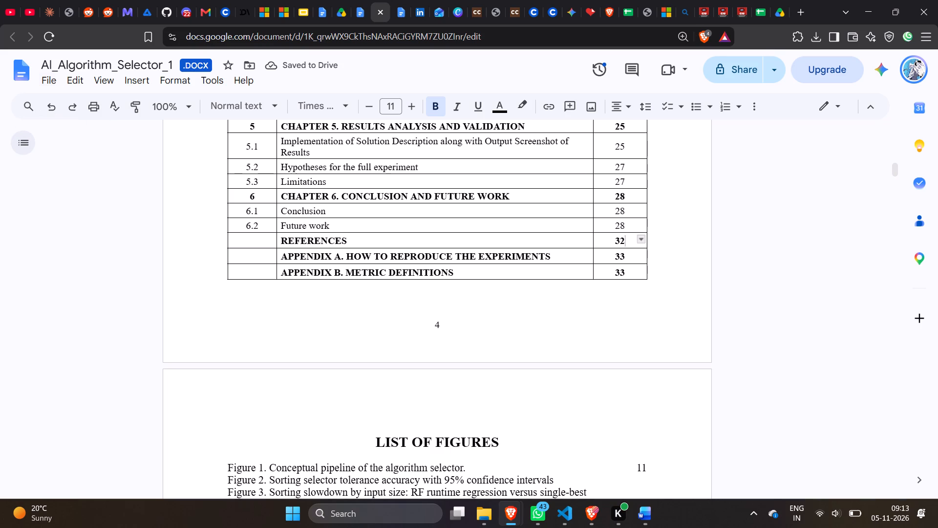
# Open a second view of the AI_Algorithm_Selector_1 report in place of the Self-Calibrating Soil Sensor Network document.
pyautogui.click(398, 14)
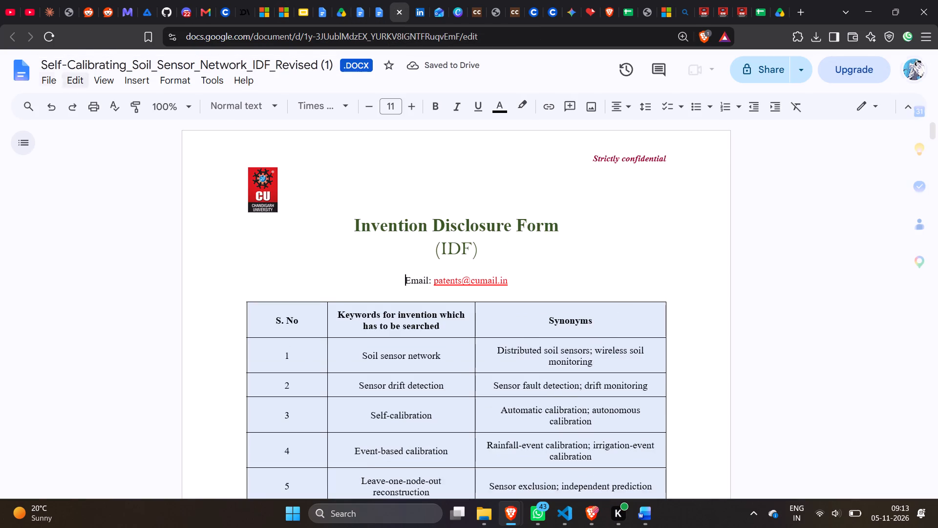
pyautogui.click(25, 81)
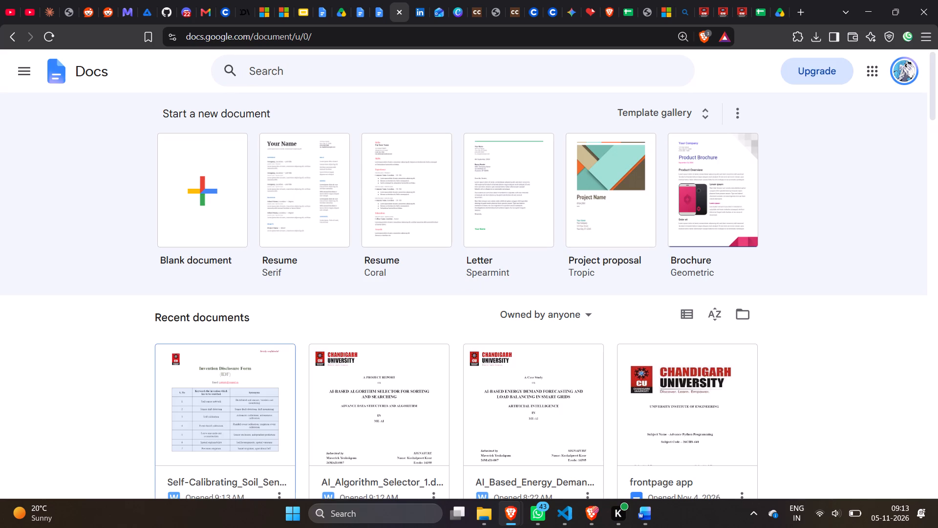
pyautogui.click(378, 406)
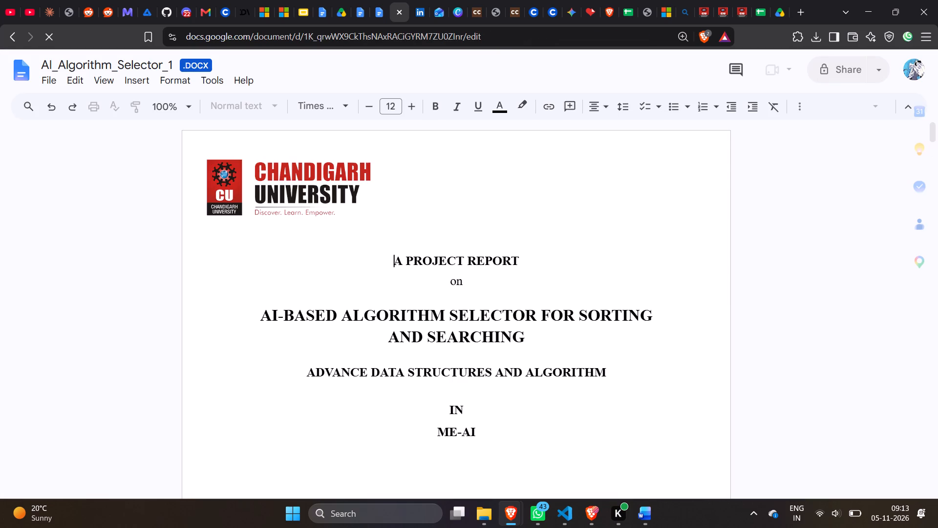
# Check the pages of the Chapter 1 and Chapter 2 headings up to section 2.2 against the table of contents.
pyautogui.scroll(-15, 472, 379)
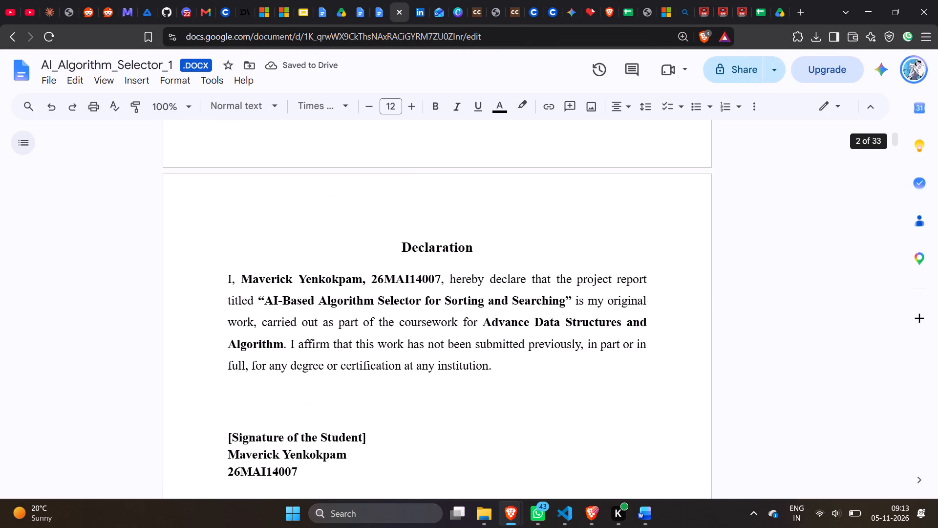
pyautogui.scroll(-2, 472, 379)
pyautogui.scroll(-20, 472, 379)
pyautogui.scroll(-11, 472, 379)
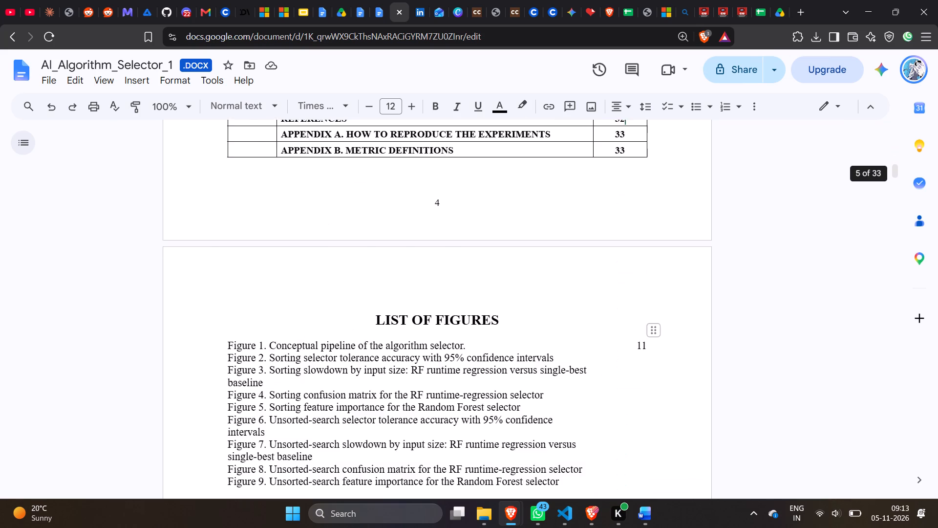
pyautogui.scroll(-14, 476, 376)
pyautogui.scroll(5, 555, 334)
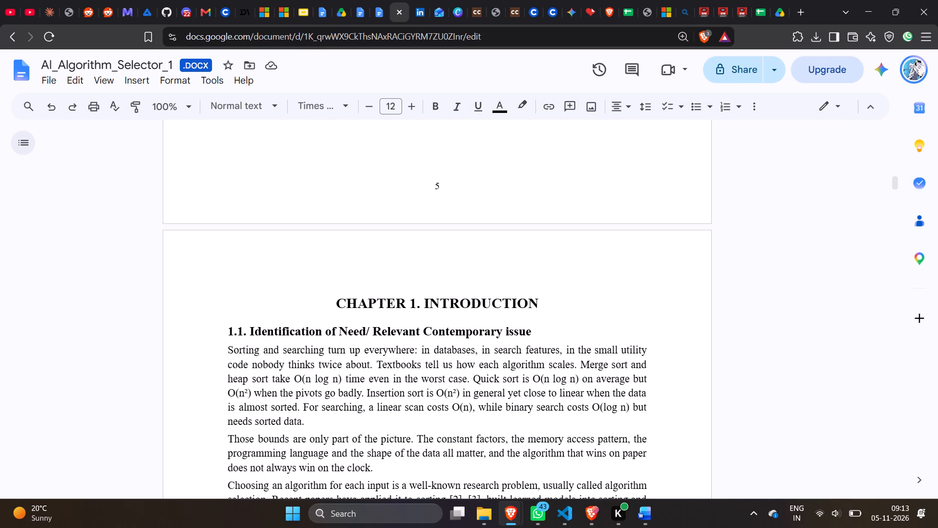
pyautogui.scroll(-10, 554, 334)
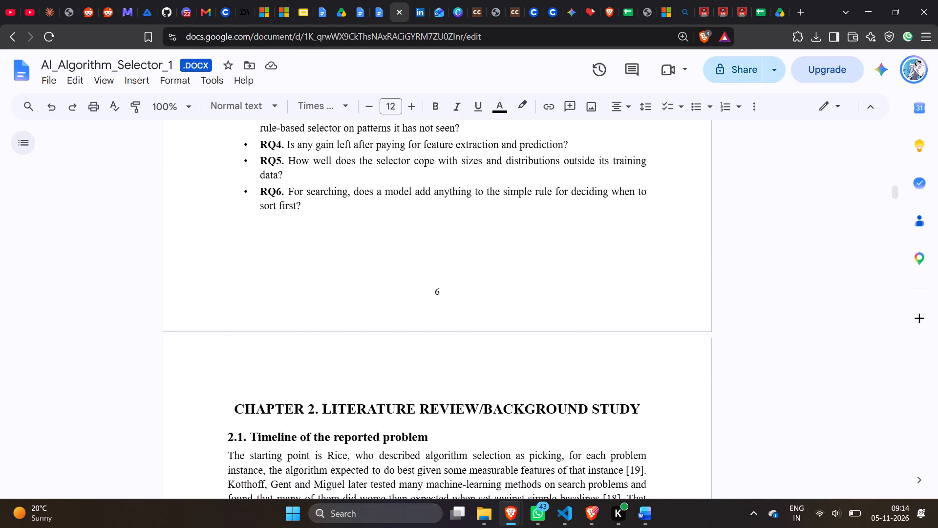
pyautogui.scroll(10, 554, 334)
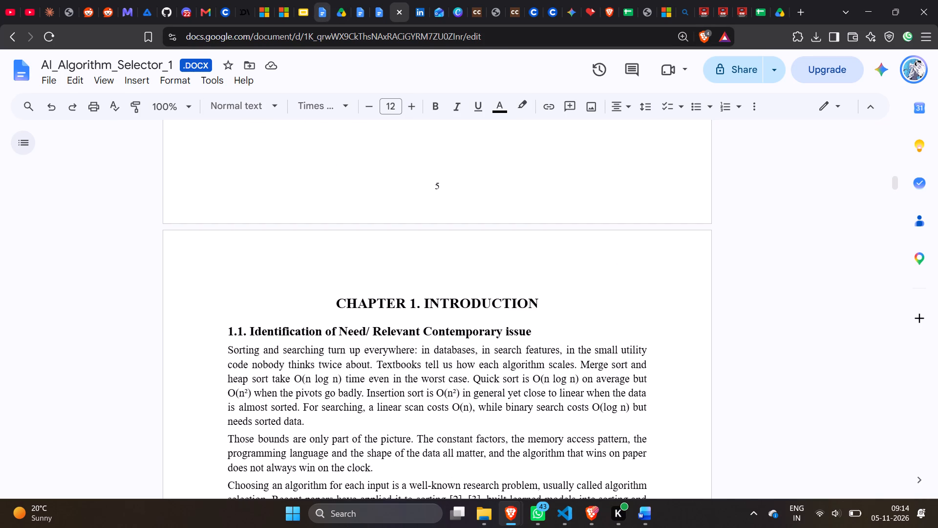
pyautogui.click(373, 17)
pyautogui.scroll(6, 392, 145)
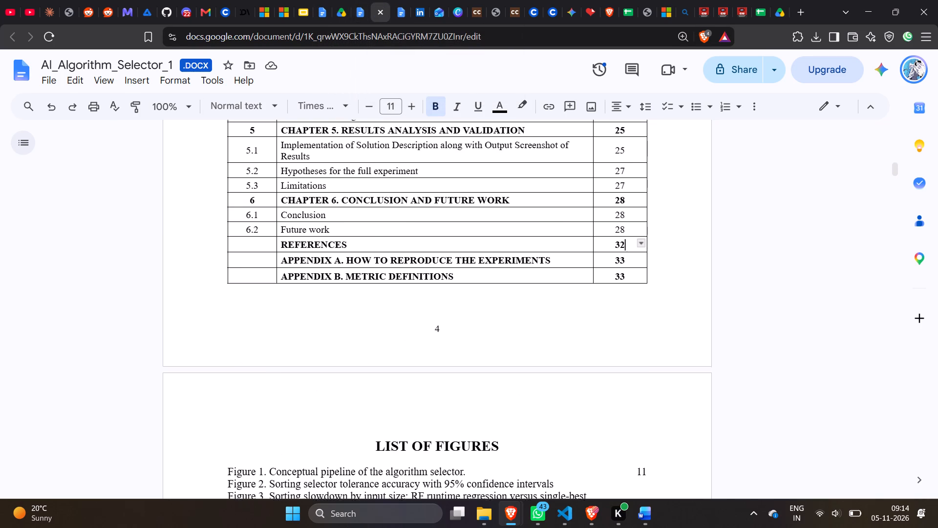
pyautogui.scroll(3, 424, 230)
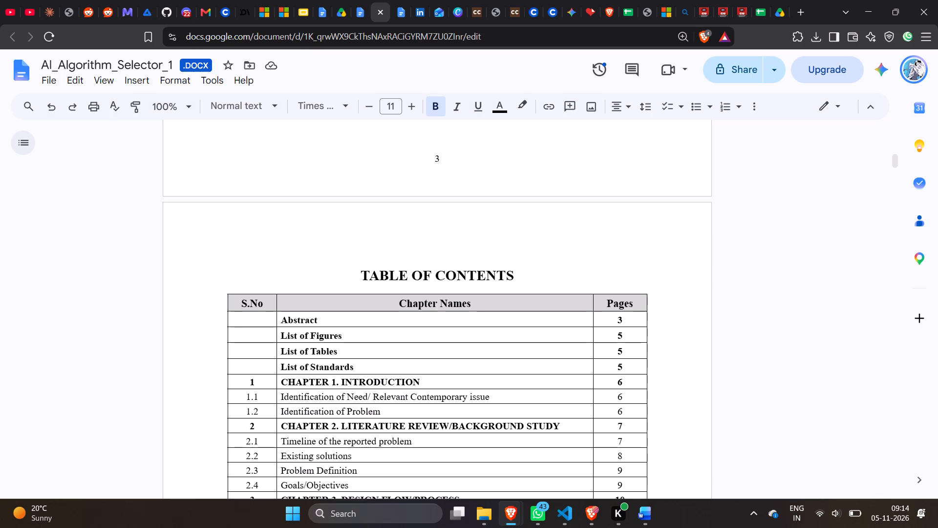
pyautogui.click(398, 18)
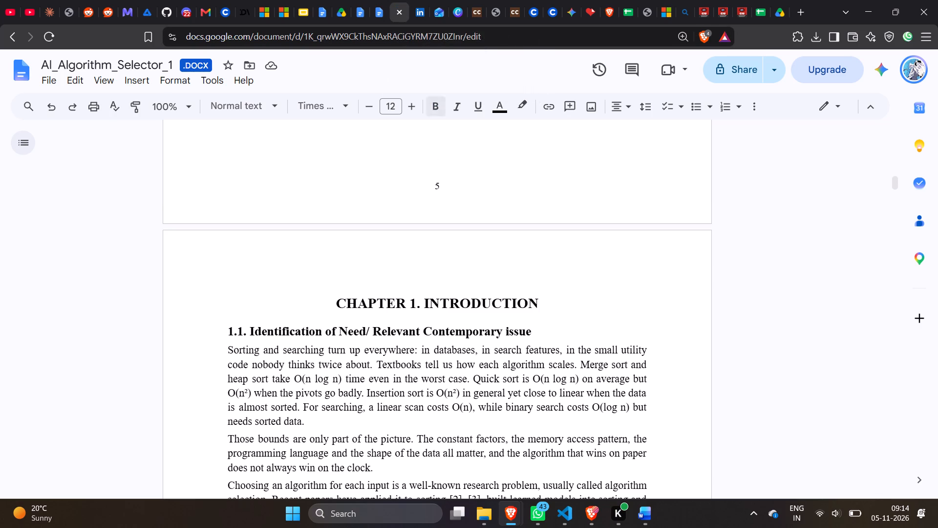
pyautogui.scroll(-14, 478, 316)
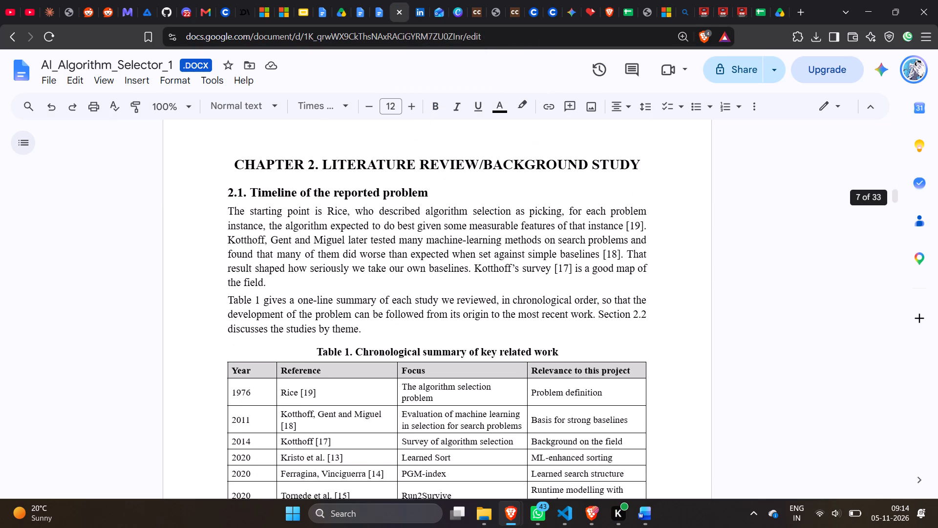
pyautogui.scroll(1, 478, 317)
pyautogui.scroll(-10, 478, 317)
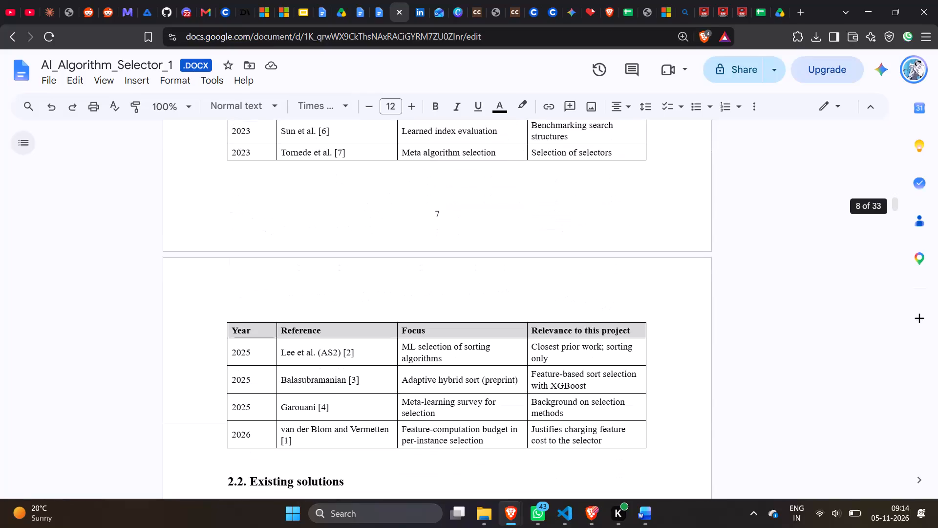
# Check the pages of sections 2.3 and 2.4 and the Chapter 3 heading against the table of contents.
pyautogui.click(373, 15)
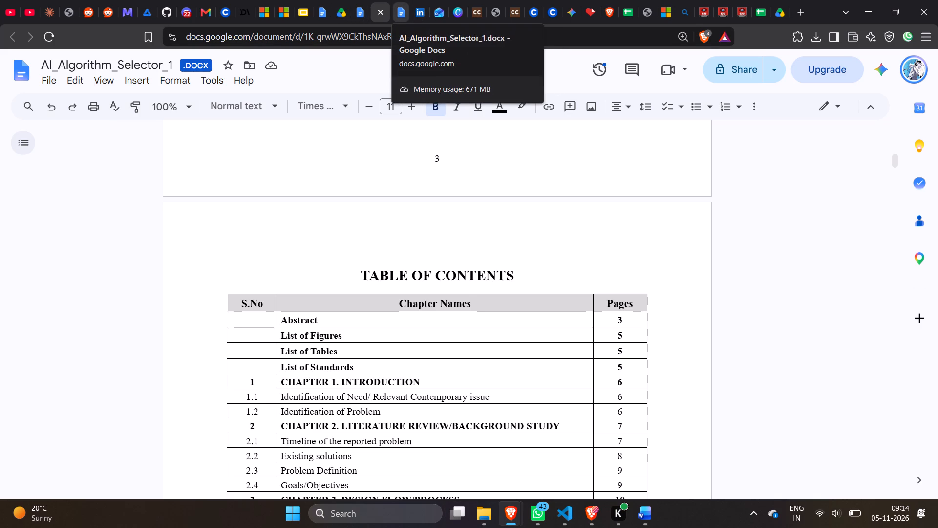
pyautogui.scroll(-3, 452, 270)
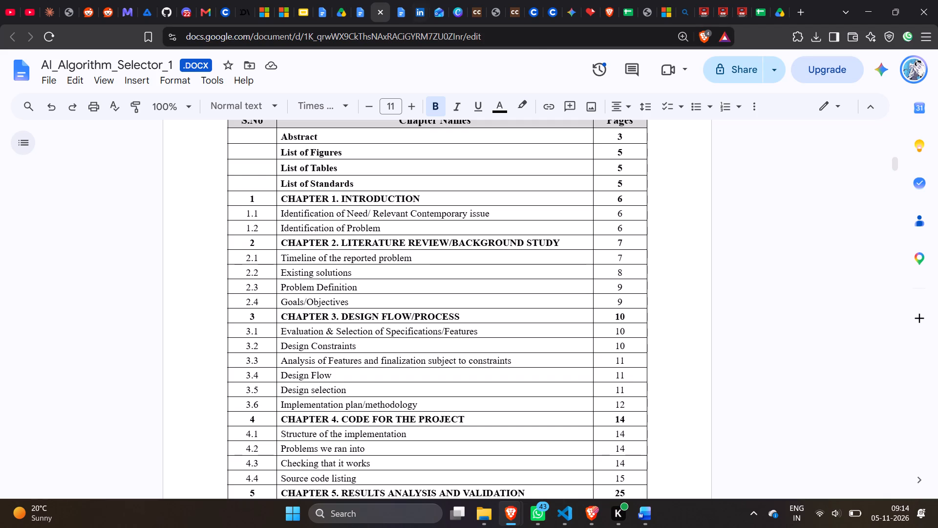
pyautogui.click(405, 11)
pyautogui.scroll(-12, 526, 287)
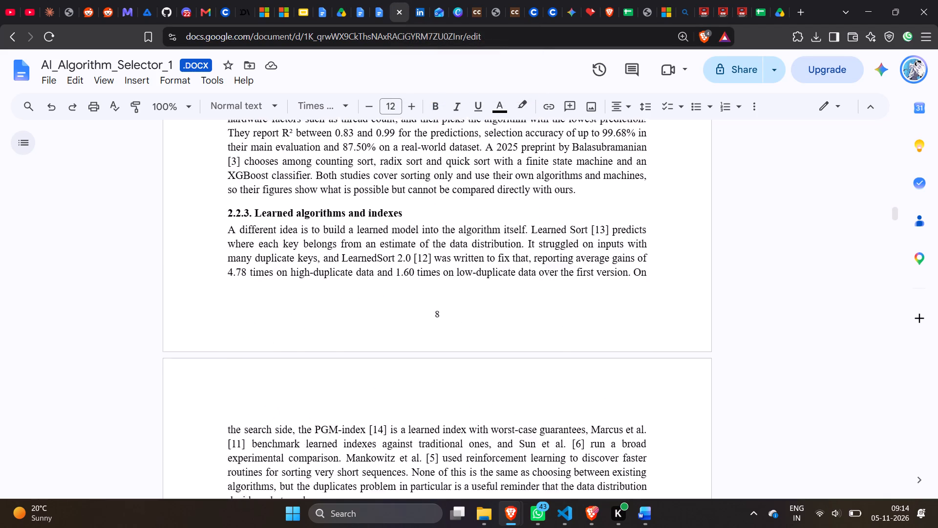
pyautogui.scroll(-17, 525, 289)
pyautogui.scroll(3, 525, 289)
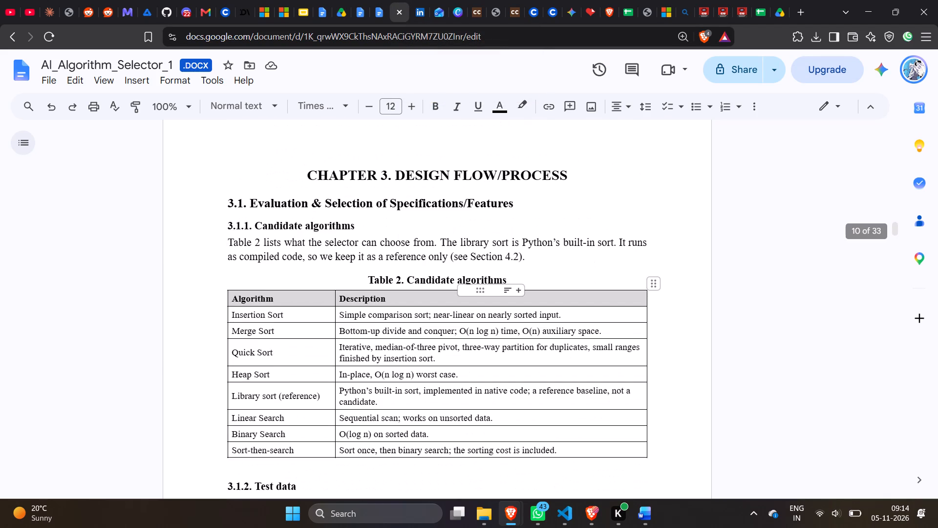
pyautogui.scroll(-3, 526, 264)
pyautogui.scroll(5, 526, 267)
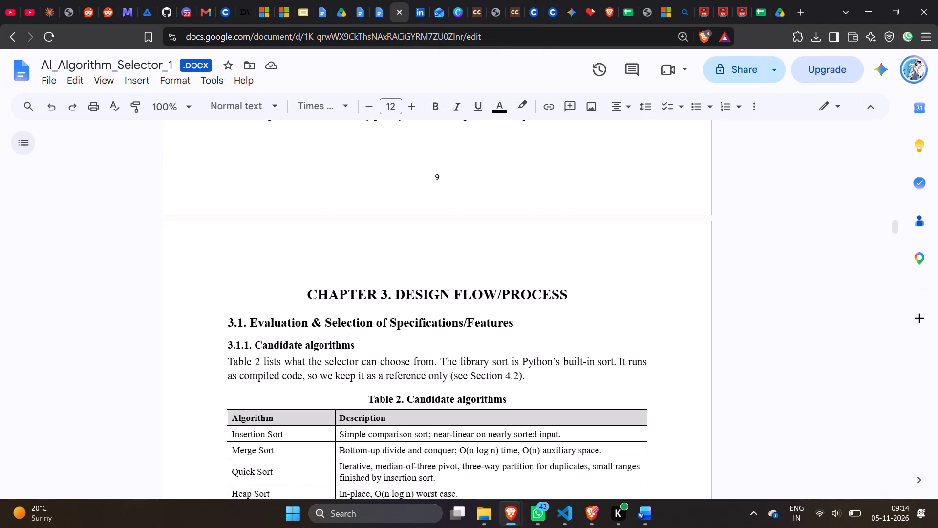
# Check the pages of sections 3.1 to 3.6 and the Chapter 4 heading in the report.
pyautogui.scroll(-8, 526, 267)
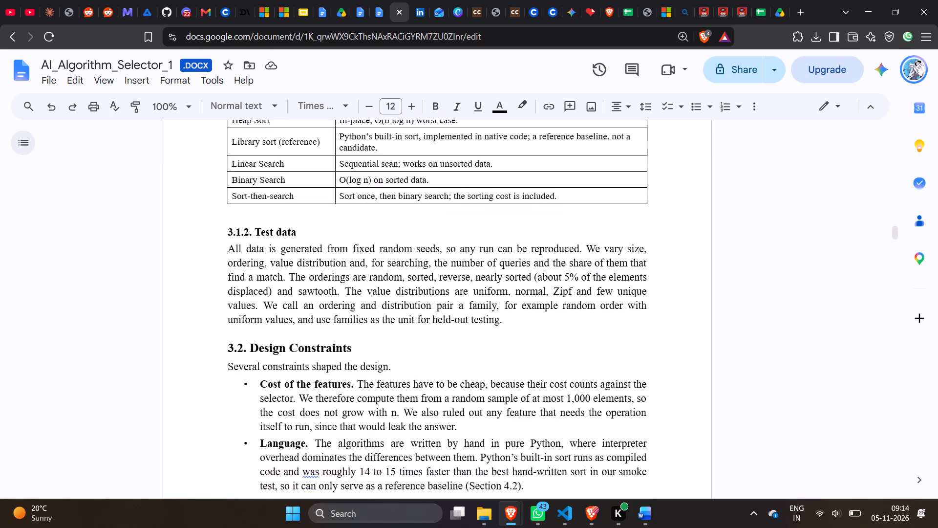
pyautogui.scroll(-14, 526, 267)
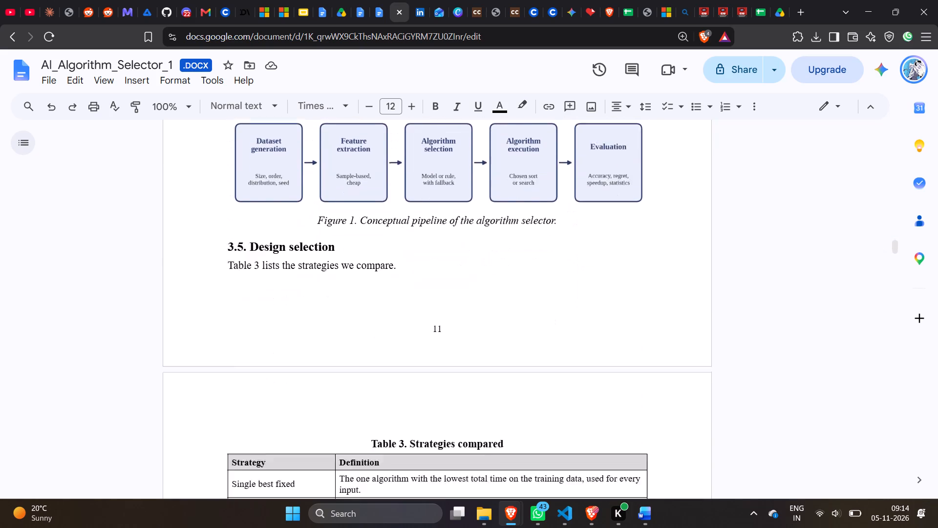
pyautogui.scroll(-9, 526, 267)
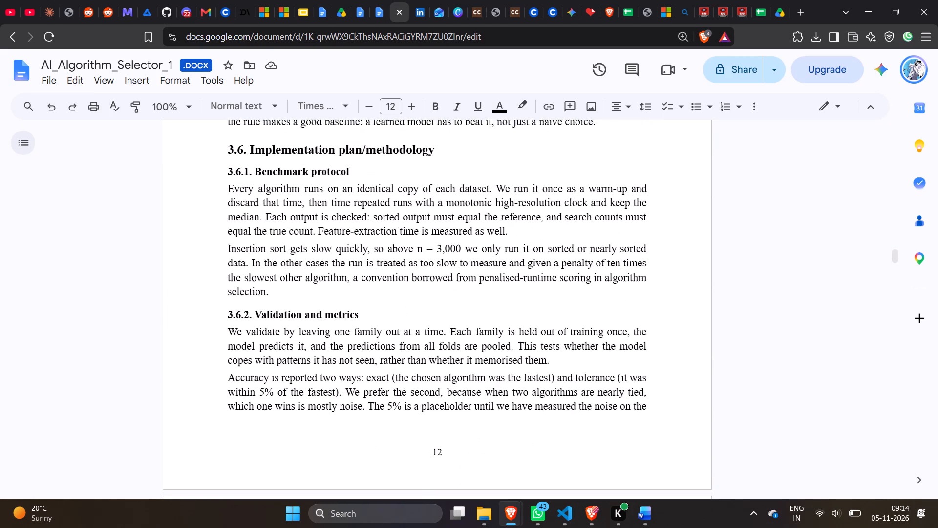
pyautogui.scroll(-15, 525, 267)
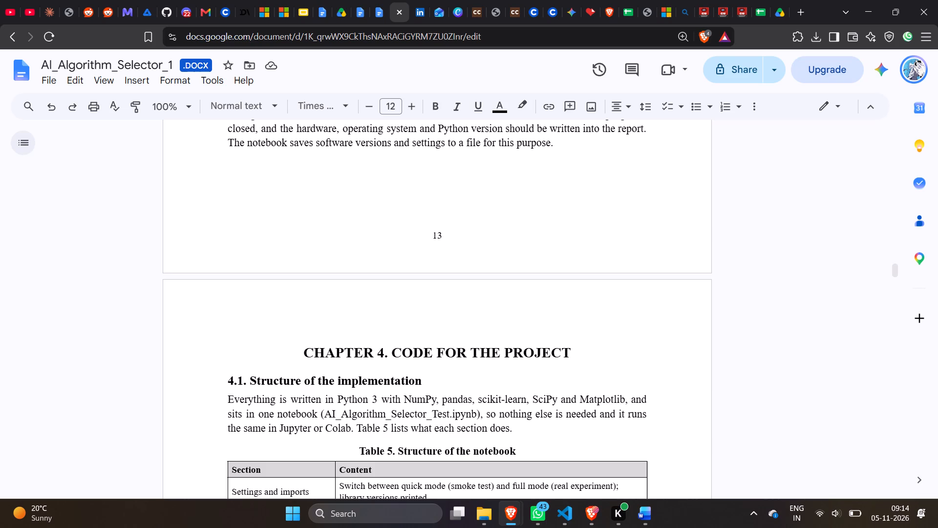
# Review the contents entries for Chapters 4 and 5, and examine the report's pages from Chapter 4 to the Chapter 5 heading.
pyautogui.click(371, 15)
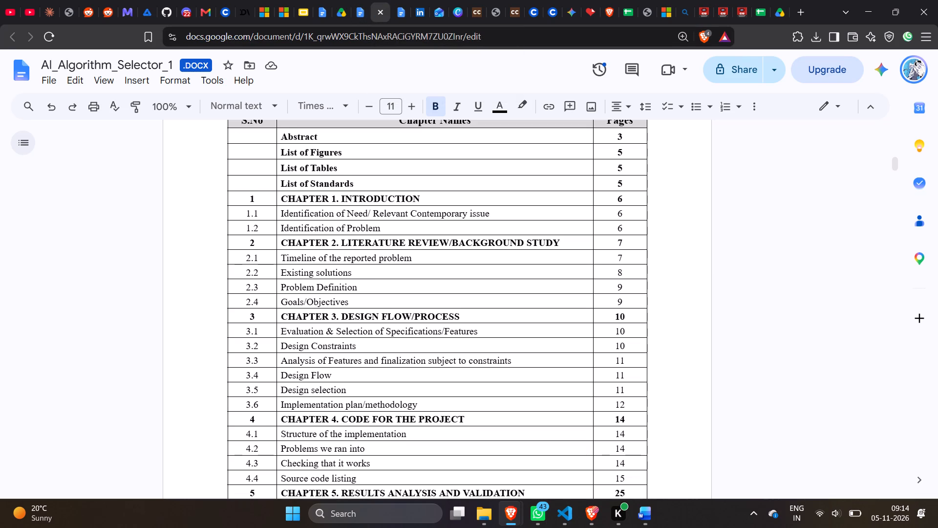
pyautogui.scroll(-2, 459, 385)
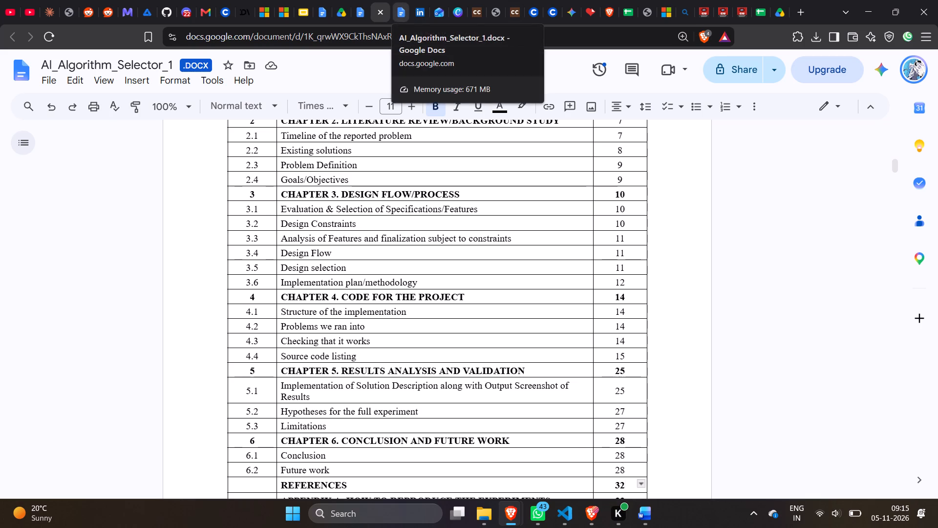
pyautogui.scroll(-3, 496, 363)
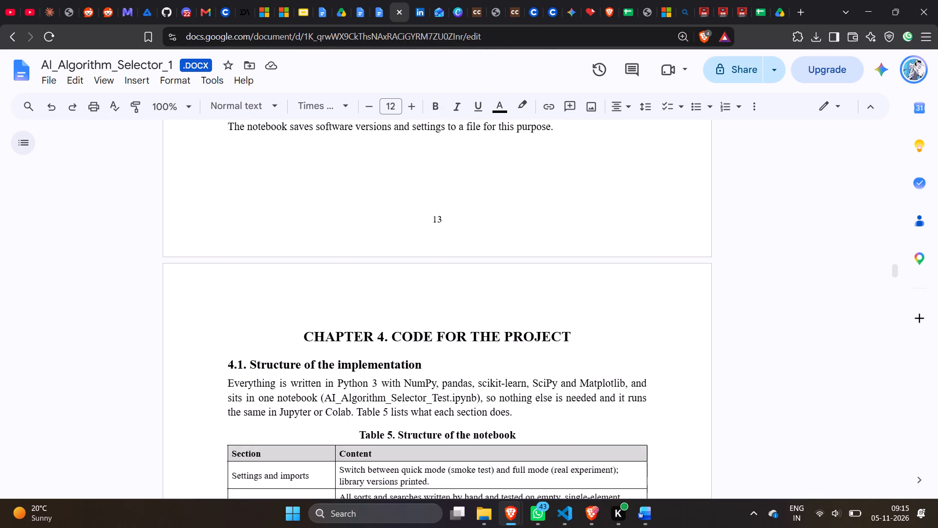
pyautogui.scroll(-20, 497, 364)
pyautogui.scroll(-17, 497, 364)
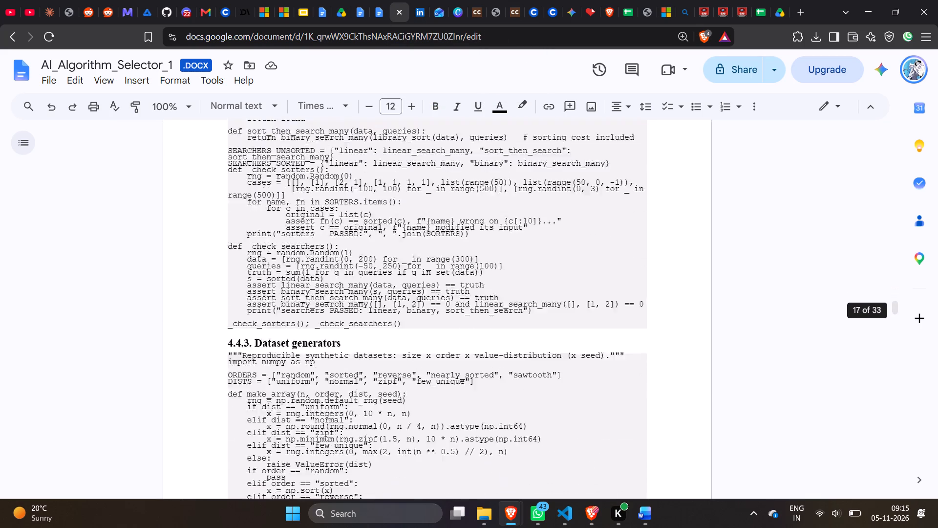
pyautogui.scroll(-20, 497, 364)
pyautogui.scroll(-9, 497, 364)
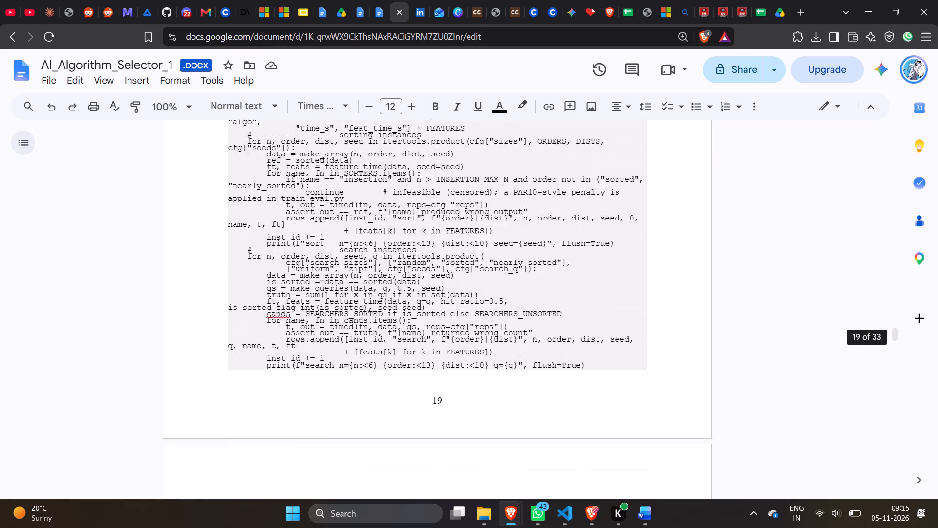
pyautogui.scroll(-5, 497, 364)
pyautogui.scroll(-20, 497, 364)
pyautogui.scroll(-1, 497, 364)
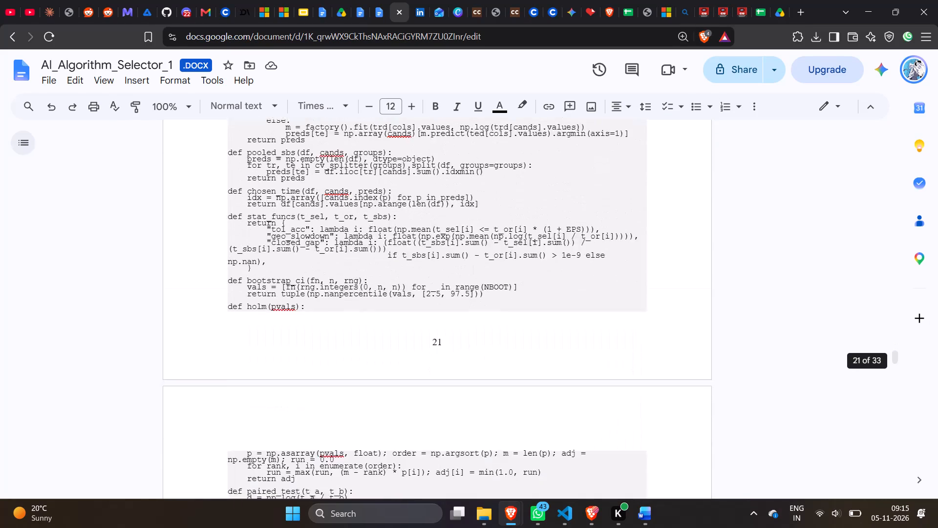
pyautogui.scroll(-14, 497, 364)
pyautogui.scroll(-14, 497, 364)
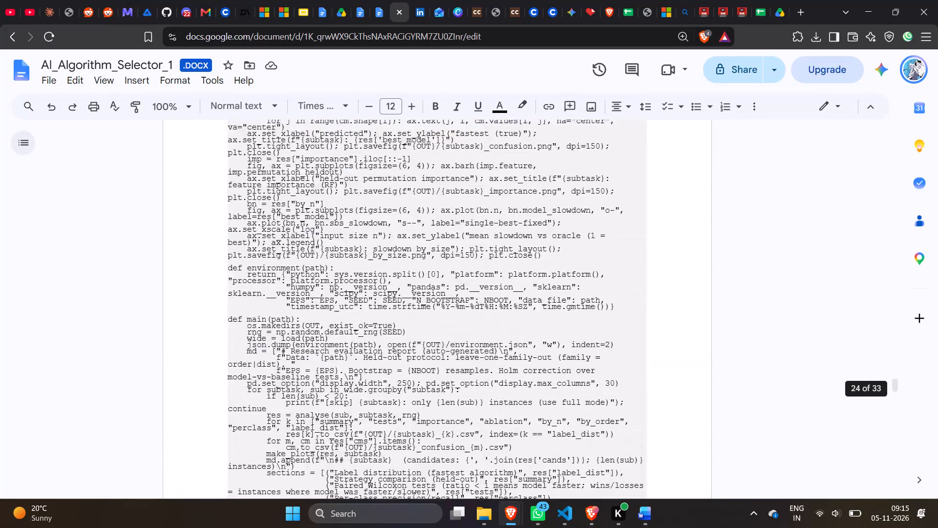
pyautogui.scroll(-13, 497, 364)
pyautogui.scroll(5, 497, 364)
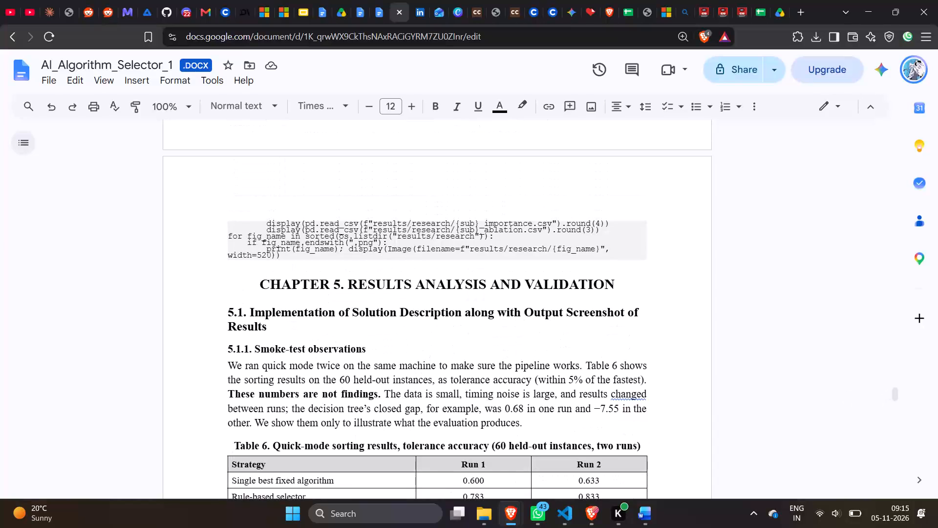
pyautogui.scroll(4, 497, 364)
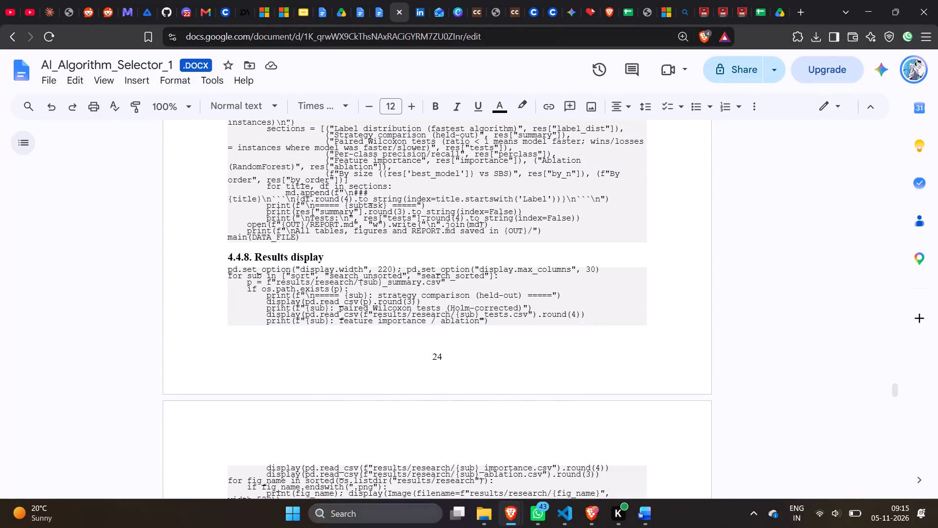
pyautogui.scroll(11, 373, 372)
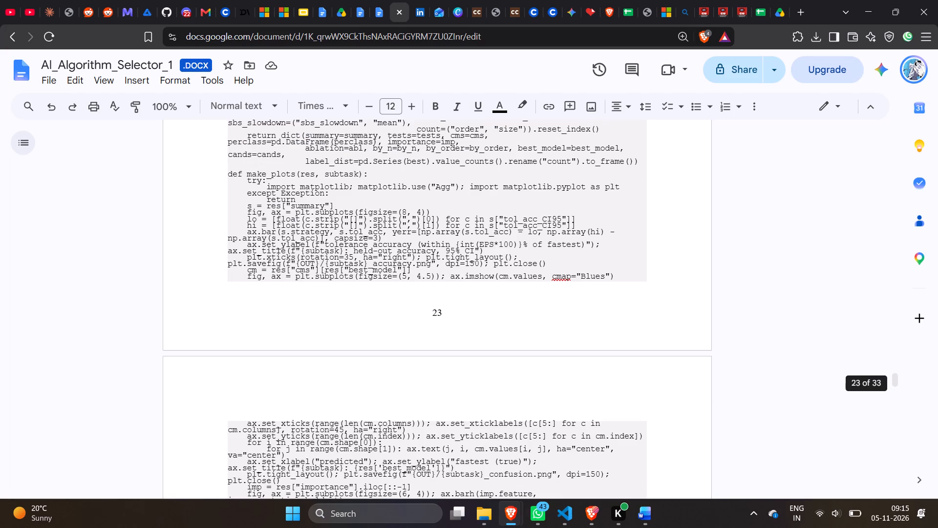
pyautogui.scroll(-10, 373, 372)
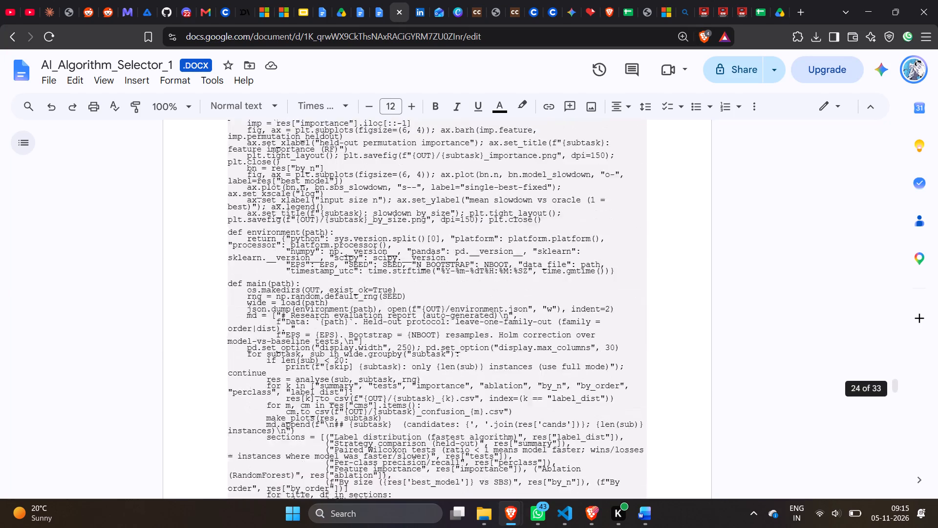
pyautogui.scroll(-4, 384, 383)
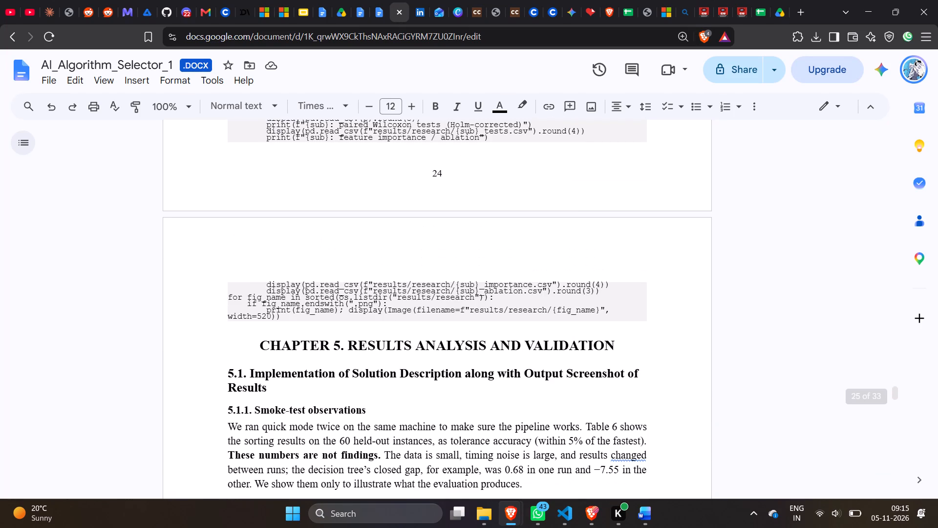
# Look back through the source code listing pages from the Chapter 5 heading to the start of section 4.4.
pyautogui.scroll(15, 385, 388)
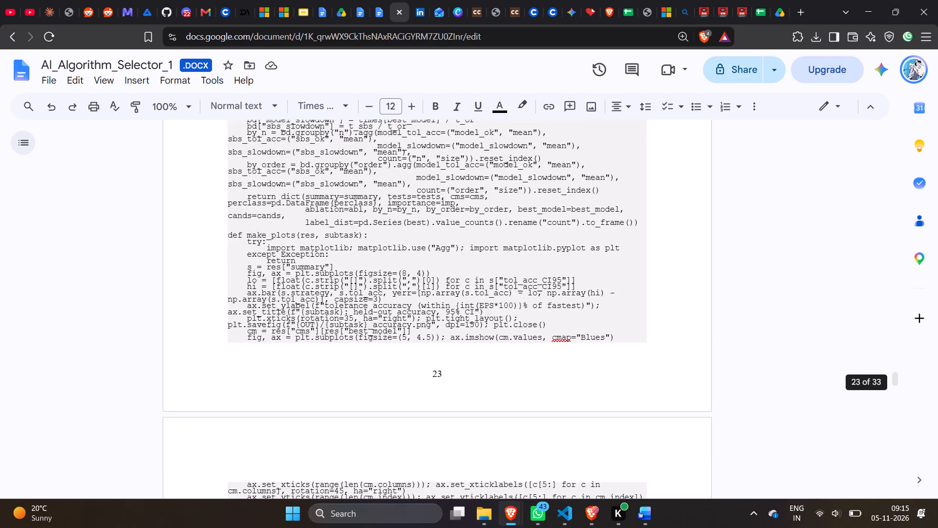
pyautogui.scroll(19, 385, 388)
pyautogui.scroll(2, 385, 388)
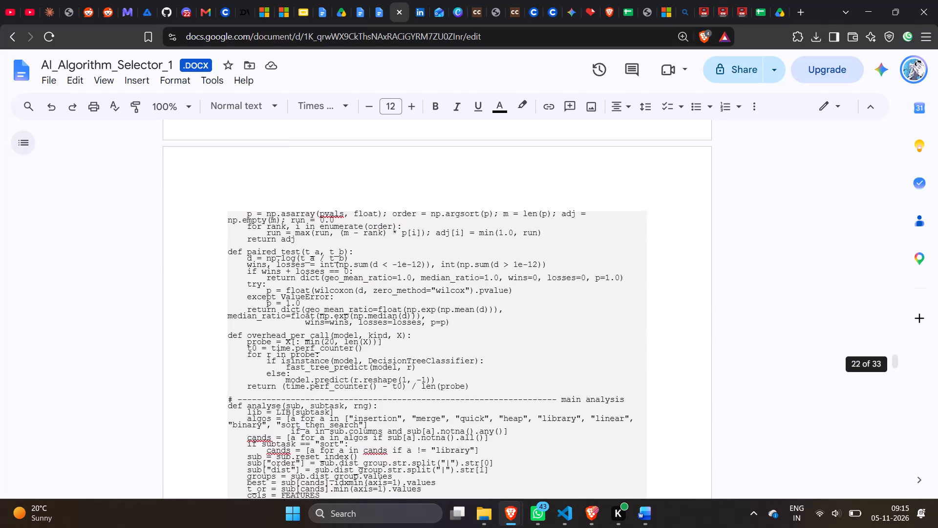
pyautogui.scroll(18, 385, 388)
pyautogui.scroll(5, 385, 388)
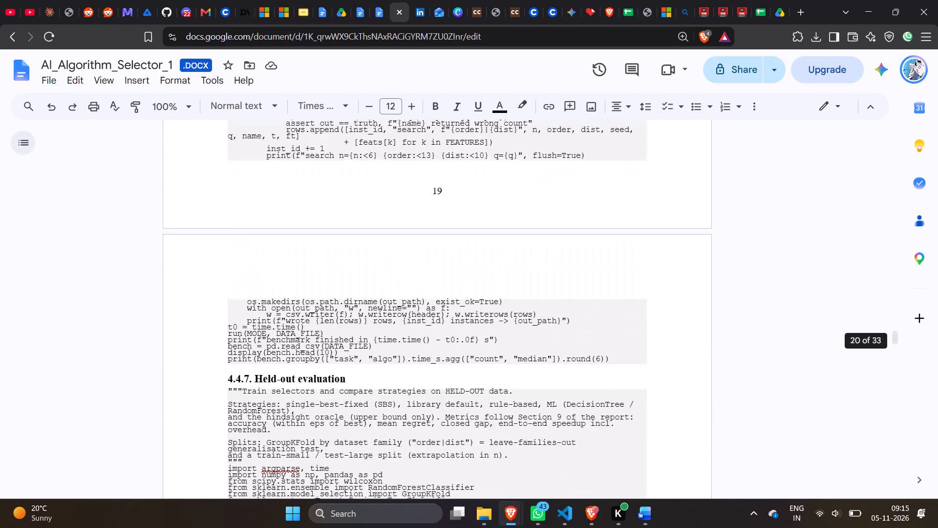
pyautogui.scroll(16, 385, 388)
pyautogui.scroll(5, 385, 388)
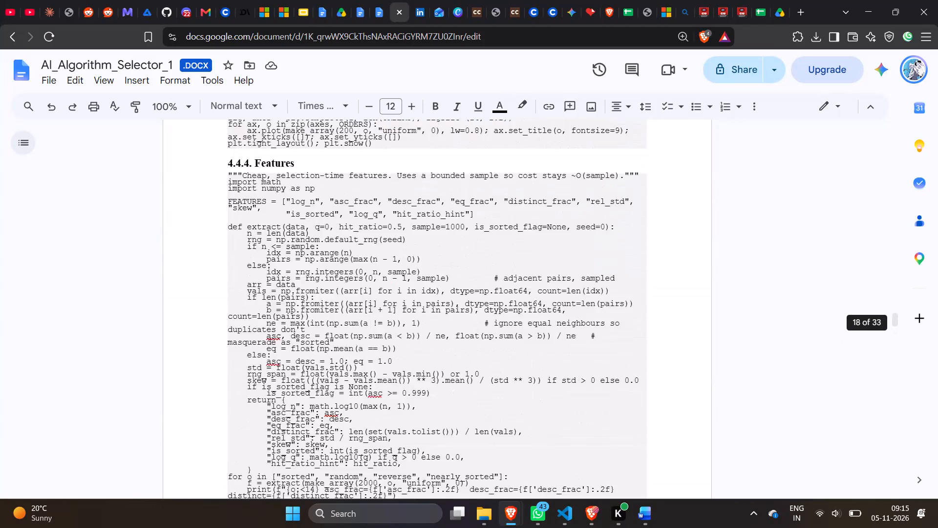
pyautogui.scroll(5, 385, 388)
pyautogui.scroll(20, 385, 388)
pyautogui.scroll(1, 385, 388)
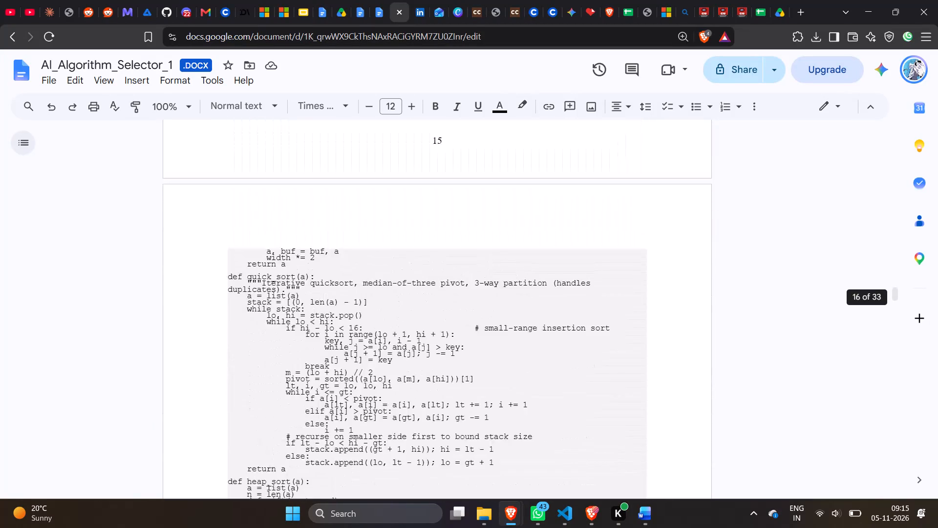
pyautogui.scroll(9, 389, 396)
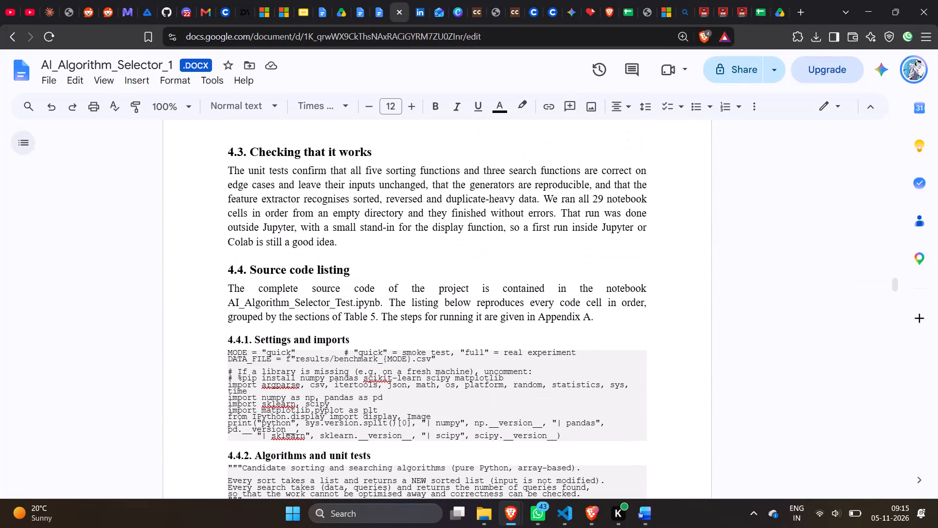
# Check which pages hold the headings of sections 4.2, 4.3 and 4.4 in Chapter 4.
pyautogui.scroll(10, 346, 269)
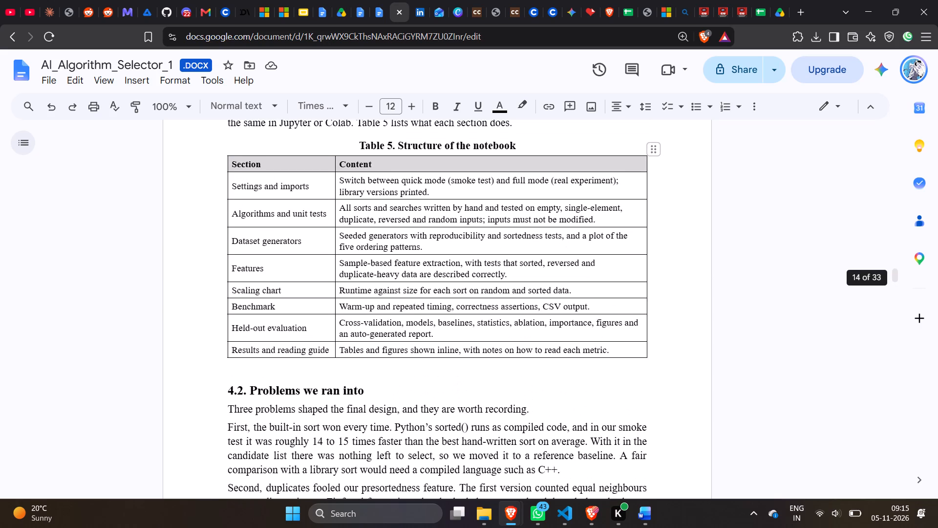
pyautogui.scroll(4, 346, 271)
pyautogui.scroll(-5, 346, 273)
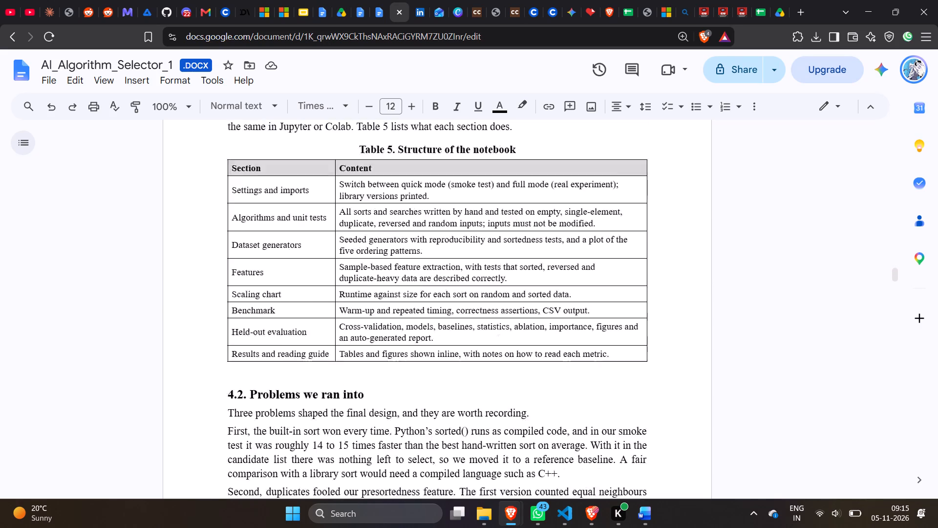
pyautogui.scroll(-1, 335, 293)
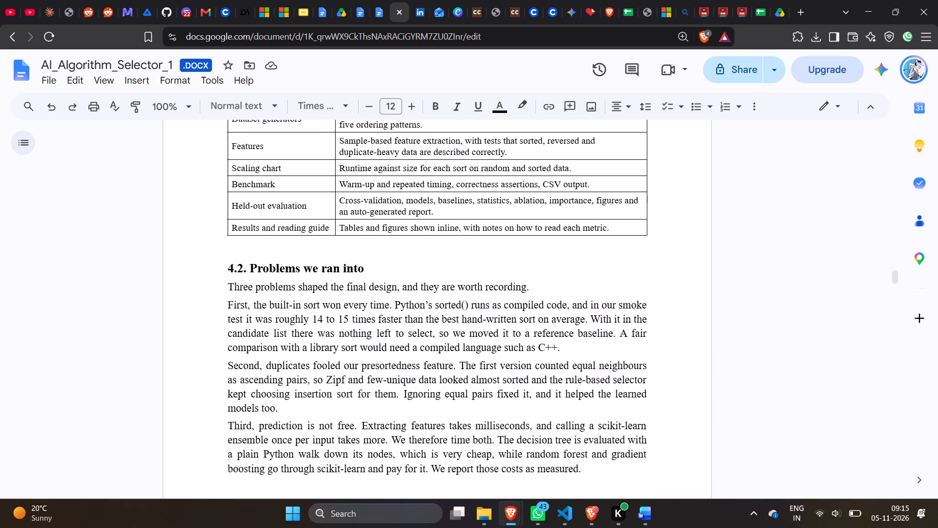
pyautogui.scroll(-4, 334, 294)
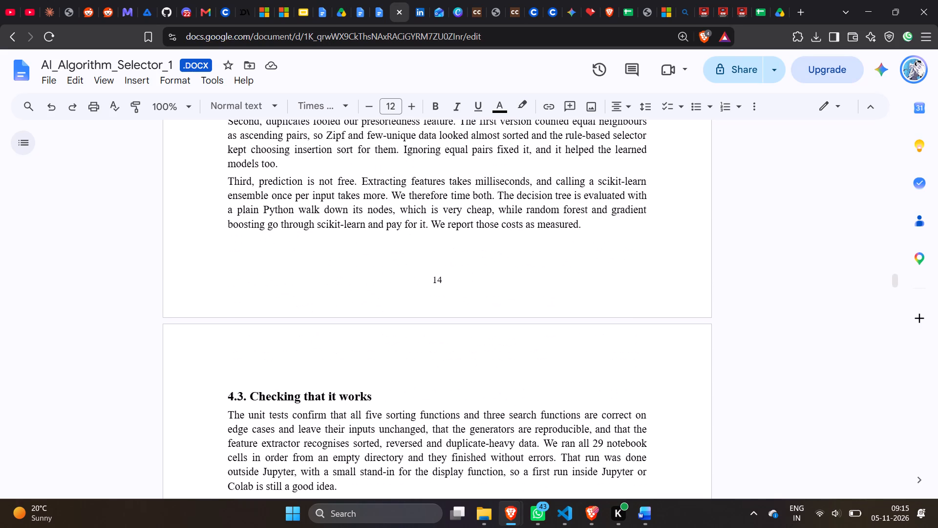
pyautogui.scroll(-5, 334, 294)
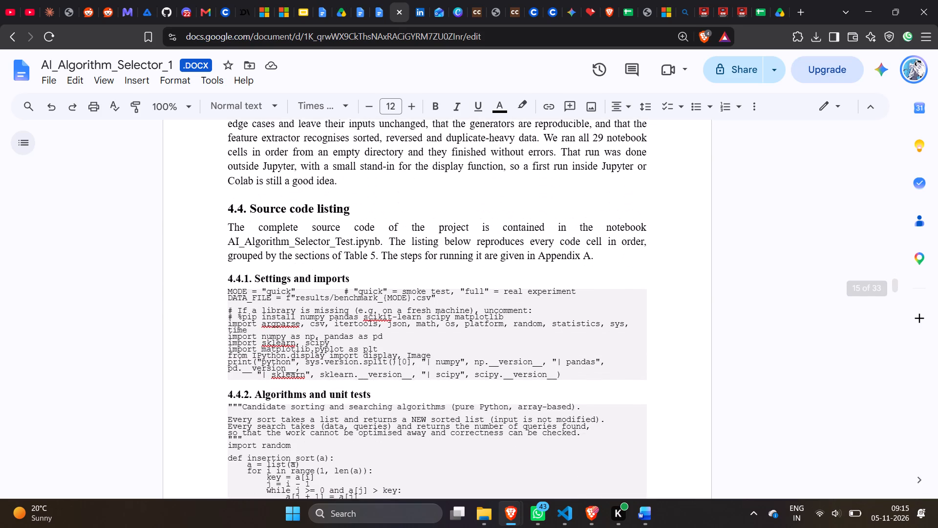
pyautogui.scroll(4, 334, 294)
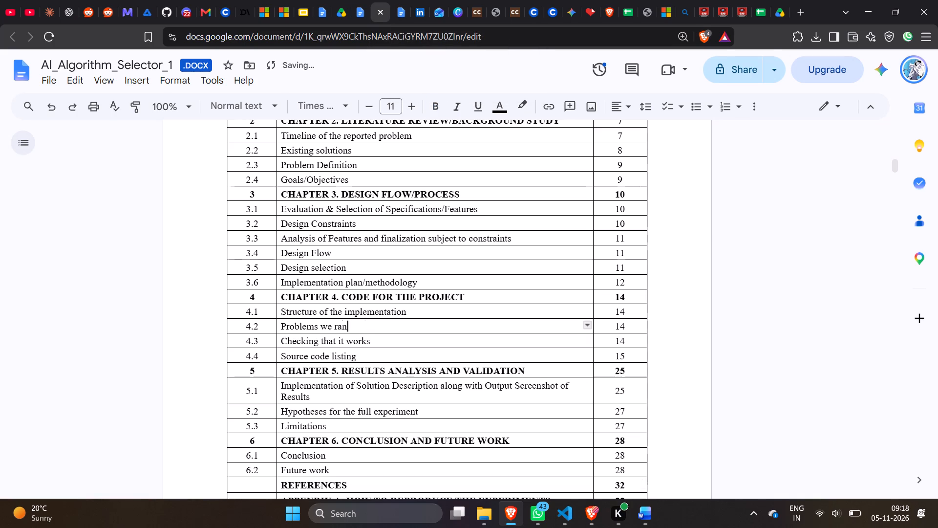
pyautogui.press('BackSpace')
pyautogui.press('BackSpace')
pyautogui.press('BackSpace')
pyautogui.press('BackSpace')
pyautogui.press('BackSpace')
pyautogui.write('Encounte')
pyautogui.write('red')
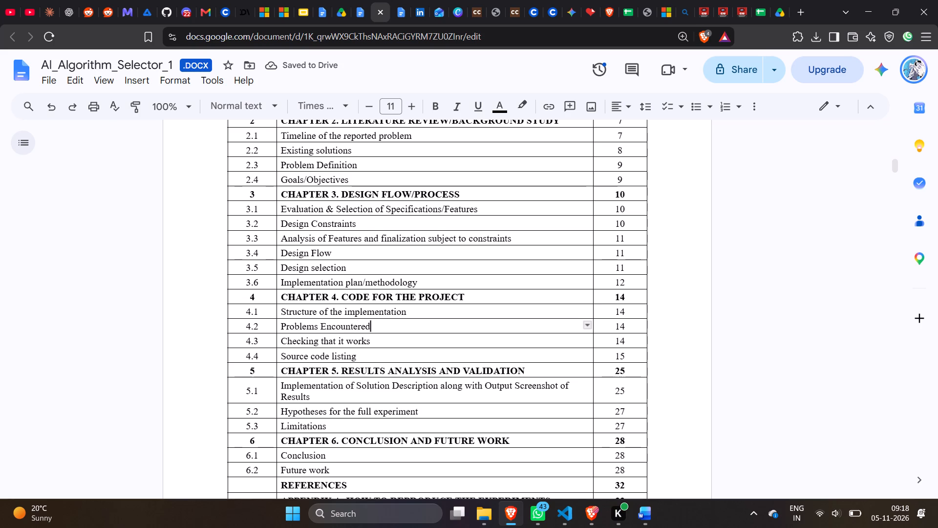
# Change the section 4.2 heading in the Chapter 4 body to "Problems Encountered".
pyautogui.click(403, 14)
pyautogui.moveTo(368, 139); pyautogui.dragTo(360, 140)
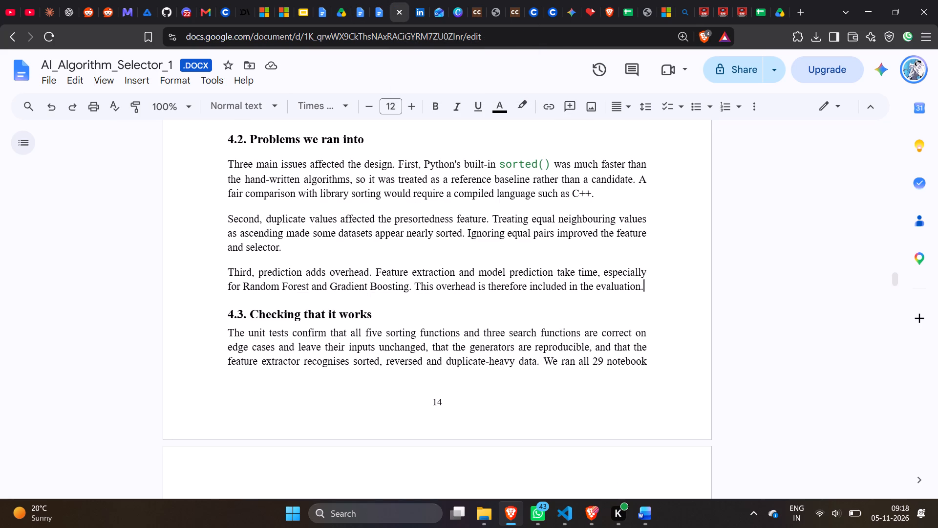
pyautogui.moveTo(360, 140); pyautogui.dragTo(303, 143)
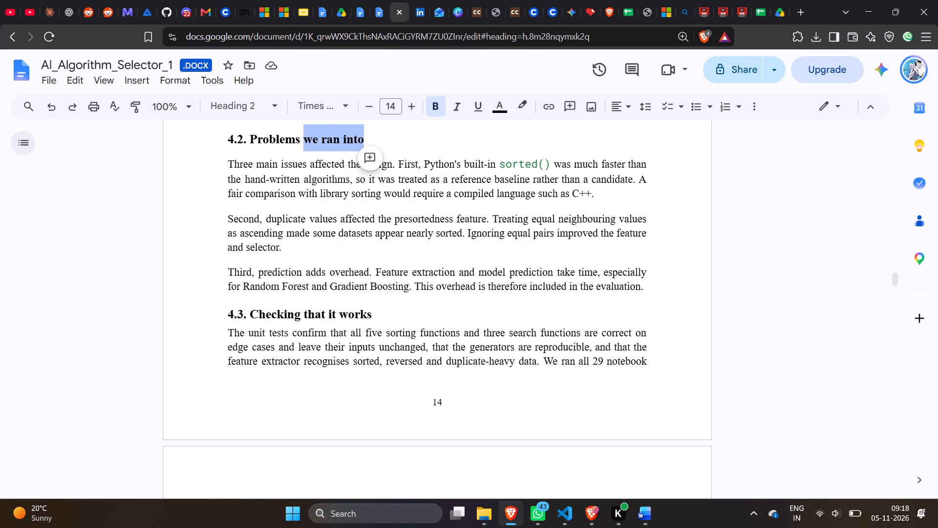
pyautogui.hotkey('shift', 'e')
pyautogui.write('ncountered')
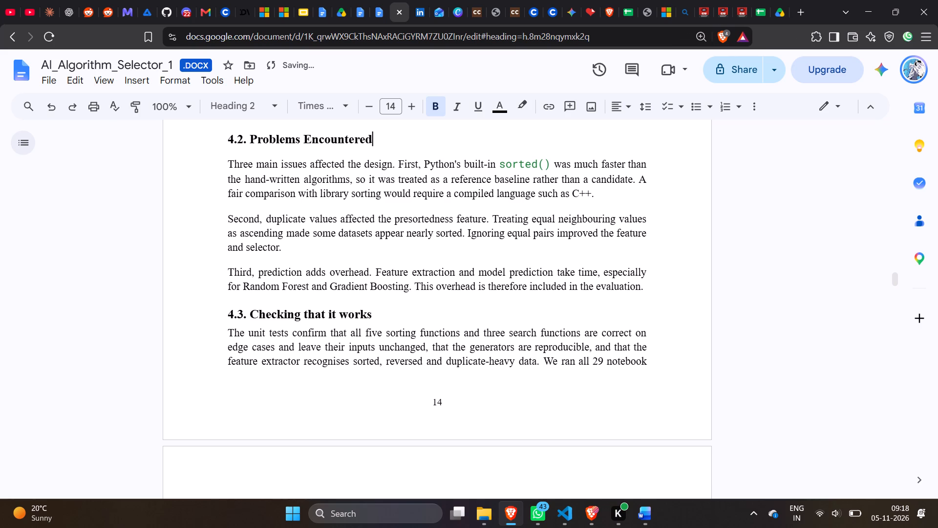
# Change the section 4.3 heading in the Chapter 4 body to "Verification".
pyautogui.moveTo(377, 320); pyautogui.dragTo(252, 322)
pyautogui.scroll(2, 312, 299)
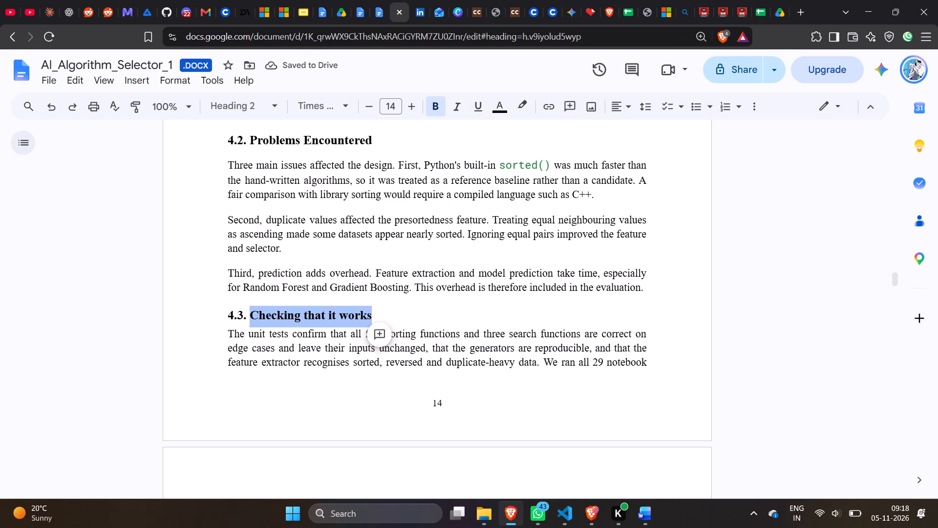
pyautogui.scroll(6, 312, 299)
pyautogui.scroll(-7, 312, 299)
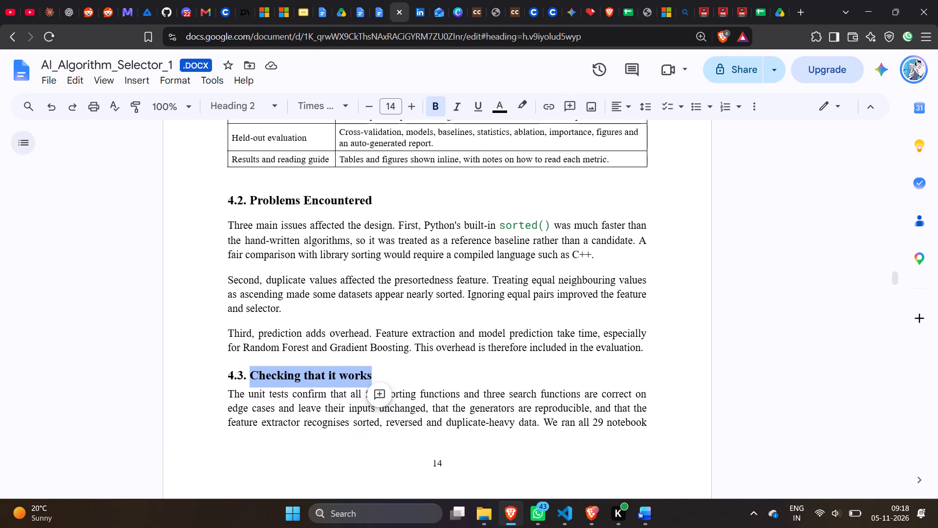
pyautogui.write('Verification')
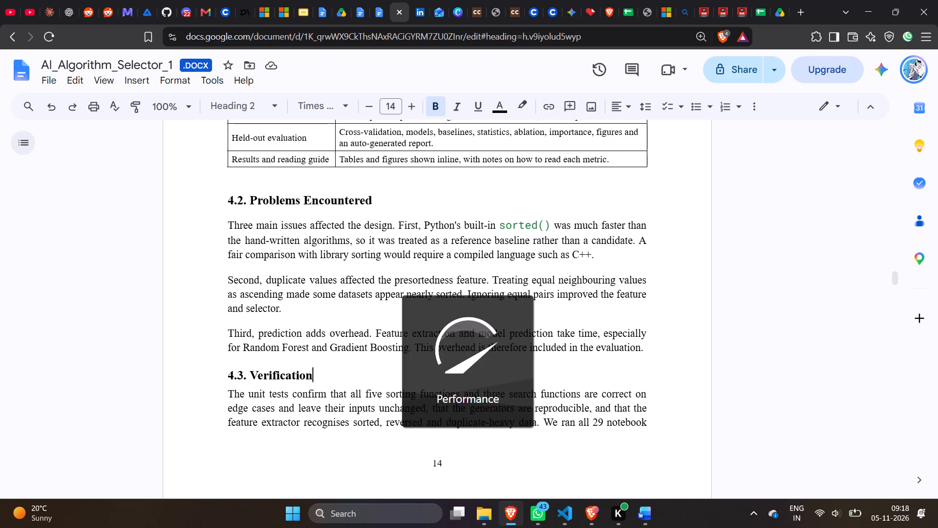
# Replace the section 4.3 paragraph with the copied condensed version, leaving no empty line before heading 4.4.
pyautogui.scroll(-4, 363, 426)
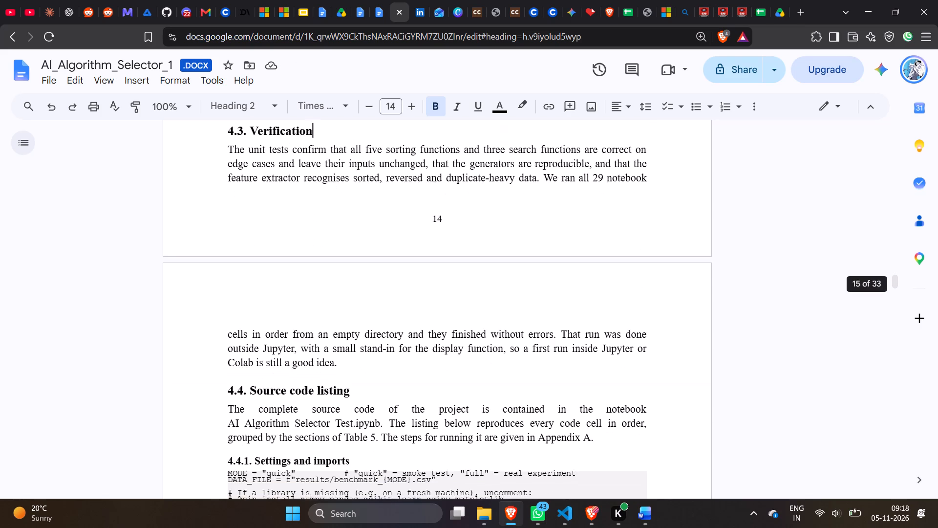
pyautogui.moveTo(343, 364); pyautogui.dragTo(221, 154)
pyautogui.hotkey('ctrl', 'v')
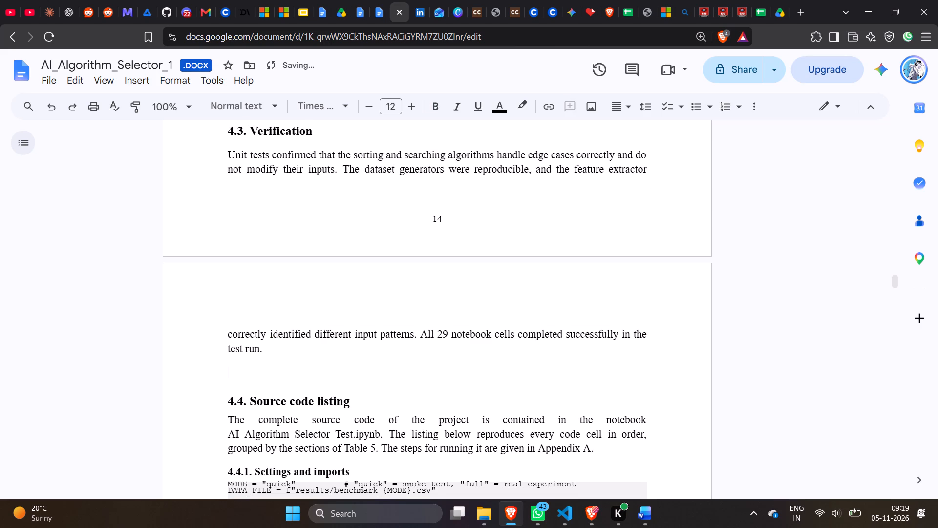
pyautogui.press('BackSpace')
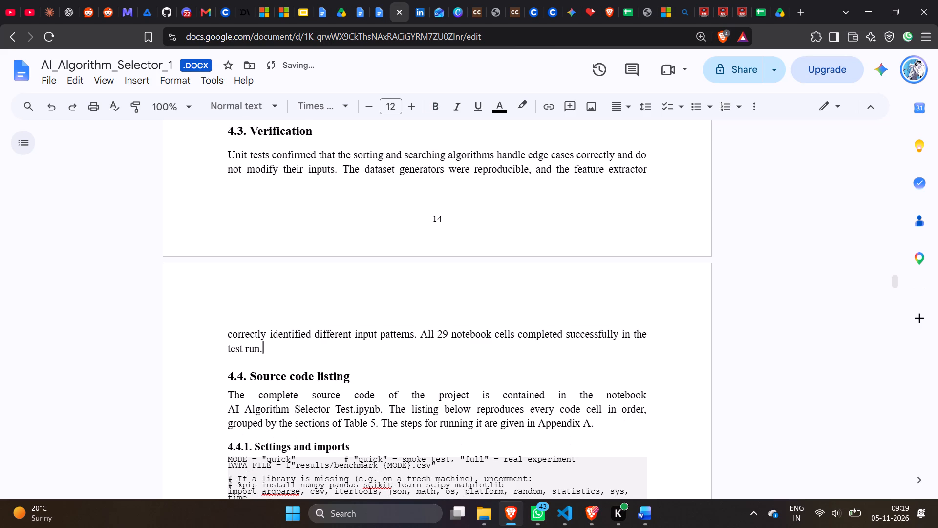
pyautogui.scroll(4, 333, 240)
pyautogui.scroll(4, 254, 288)
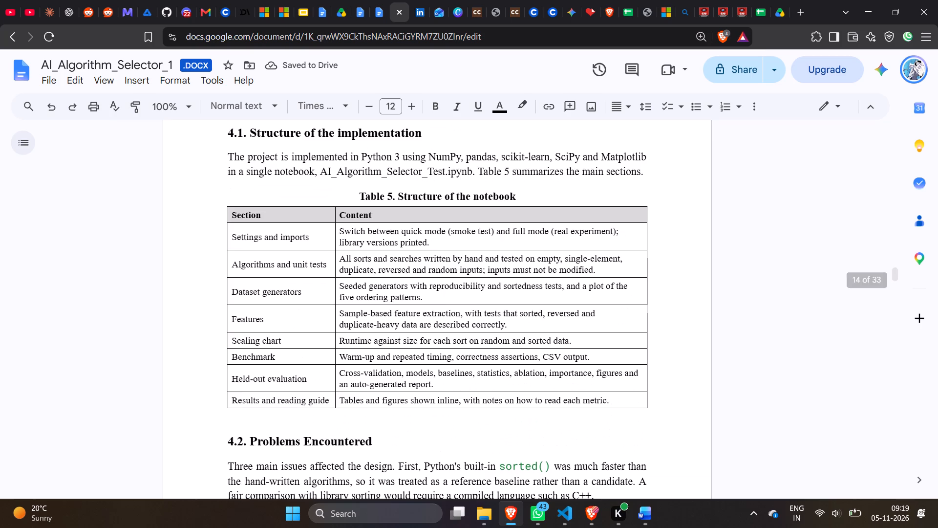
pyautogui.scroll(14, 253, 288)
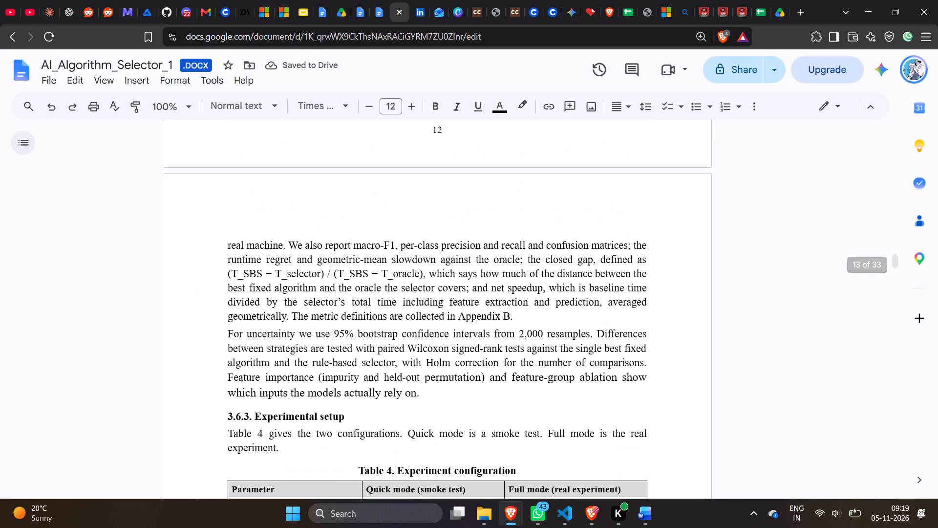
pyautogui.scroll(-19, 253, 288)
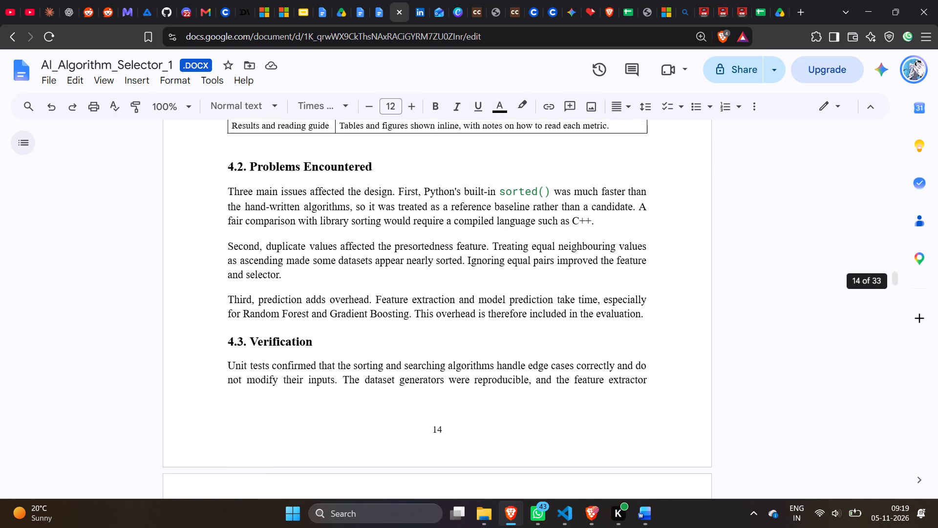
pyautogui.click(227, 223)
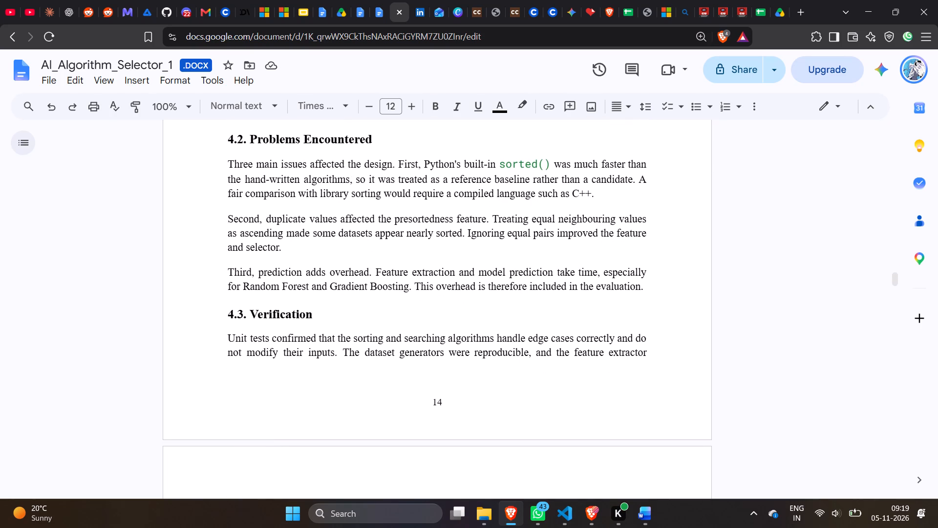
pyautogui.press('BackSpace')
pyautogui.press('space')
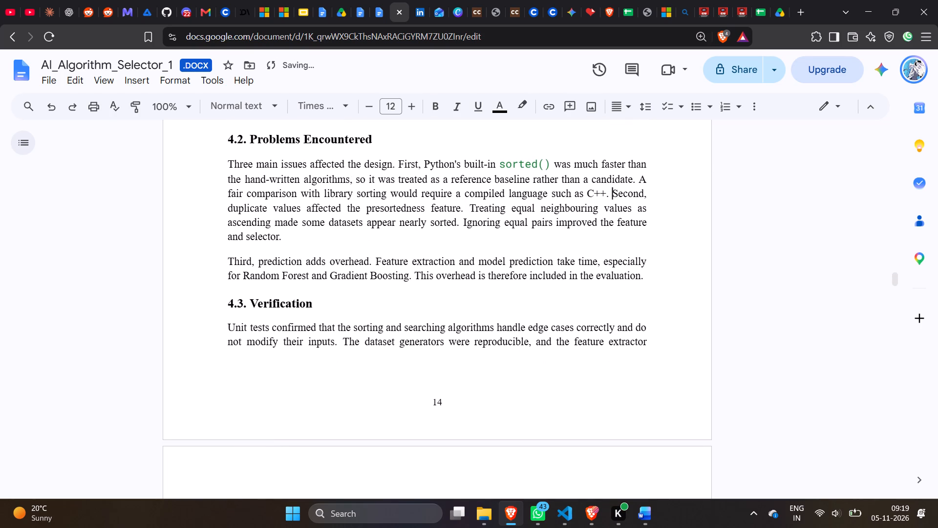
pyautogui.click(226, 264)
pyautogui.press('BackSpace')
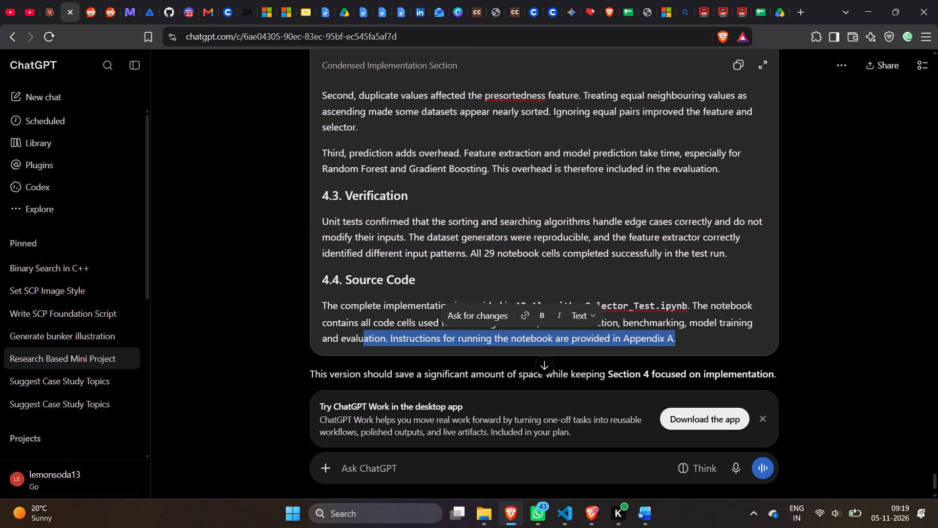
pyautogui.moveTo(365, 333); pyautogui.dragTo(319, 308)
pyautogui.hotkey('ctrl', 'c')
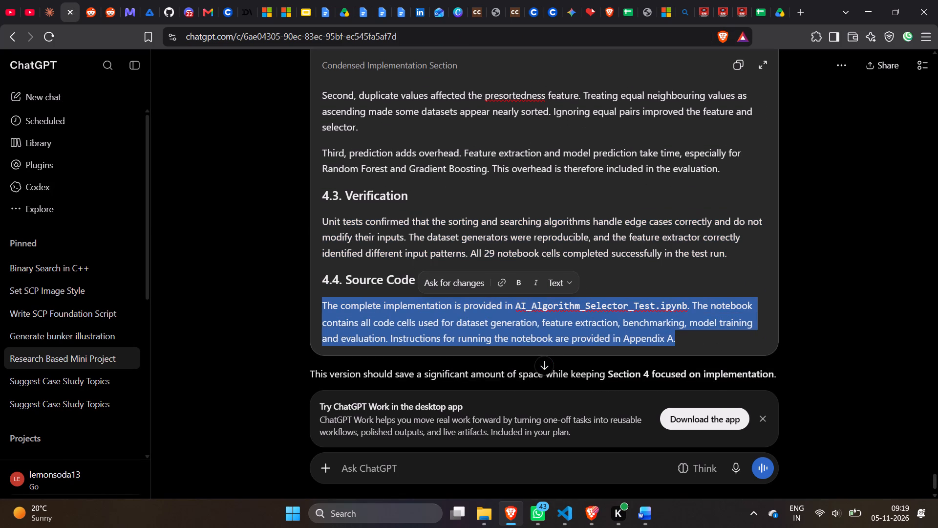
# Replace the introductory paragraph of section 4.4 in the report with the copied version, leaving no empty line before heading 4.4.1.
pyautogui.click(381, 17)
pyautogui.click(405, 21)
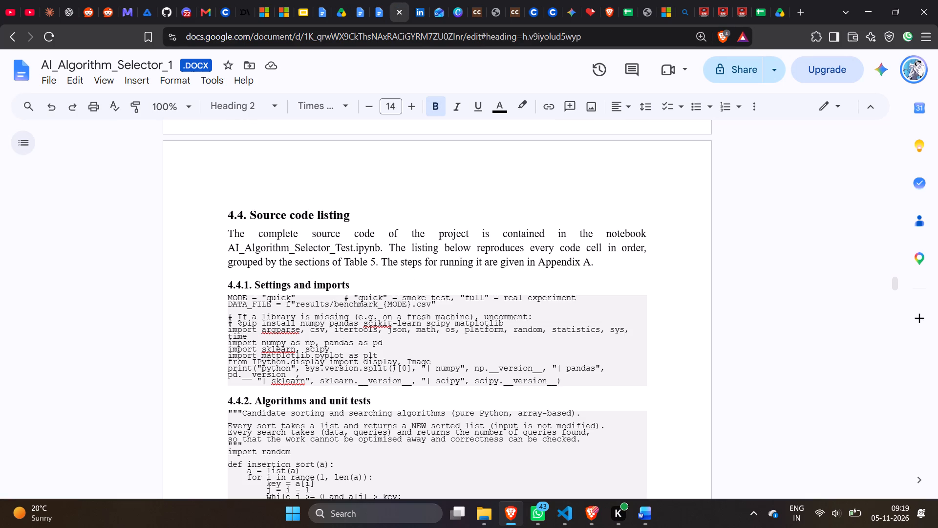
pyautogui.moveTo(604, 266); pyautogui.dragTo(234, 254)
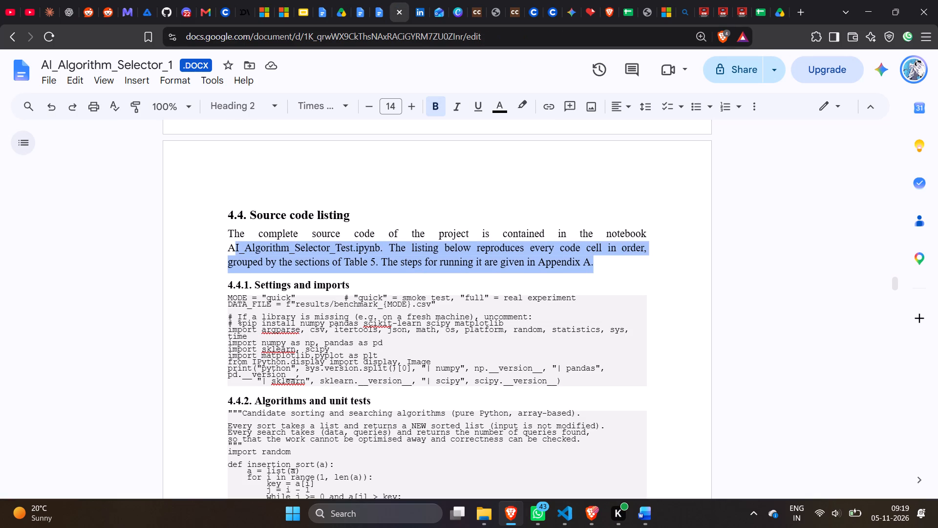
pyautogui.moveTo(234, 254); pyautogui.dragTo(225, 239)
pyautogui.hotkey('ctrl', 'v')
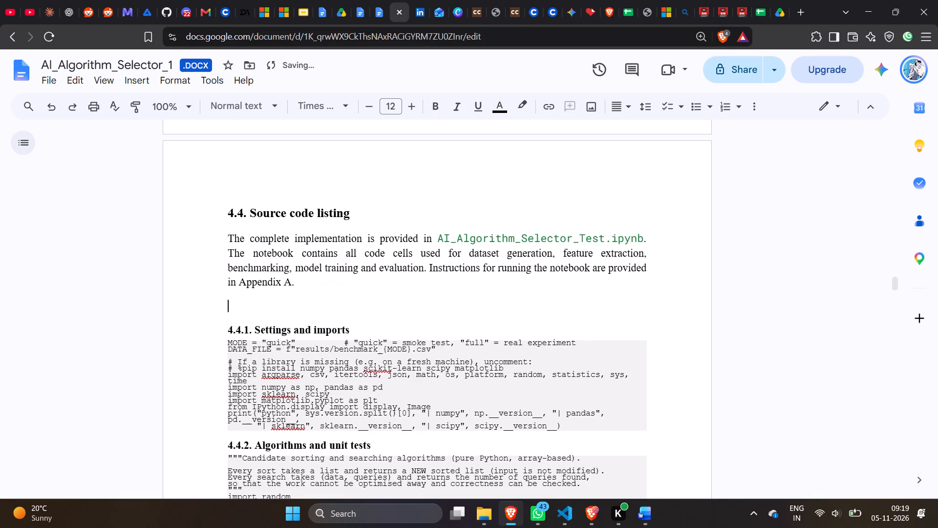
pyautogui.press('BackSpace')
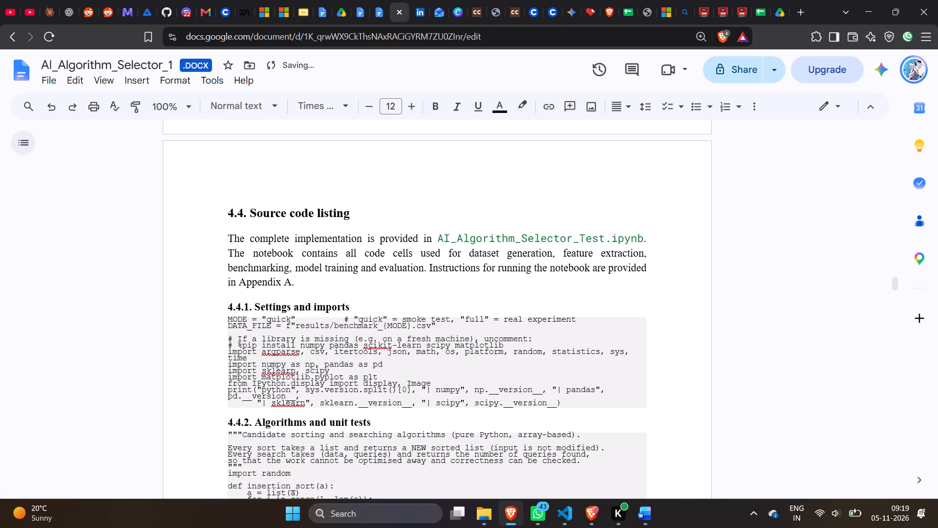
# Format the new section 4.4 paragraph in Times New Roman with black text.
pyautogui.tripleClick(265, 264)
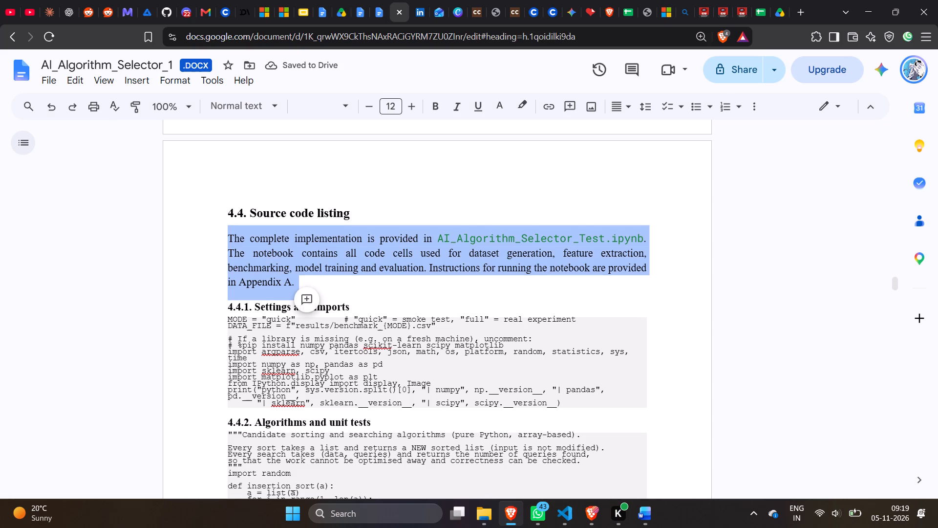
pyautogui.click(335, 111)
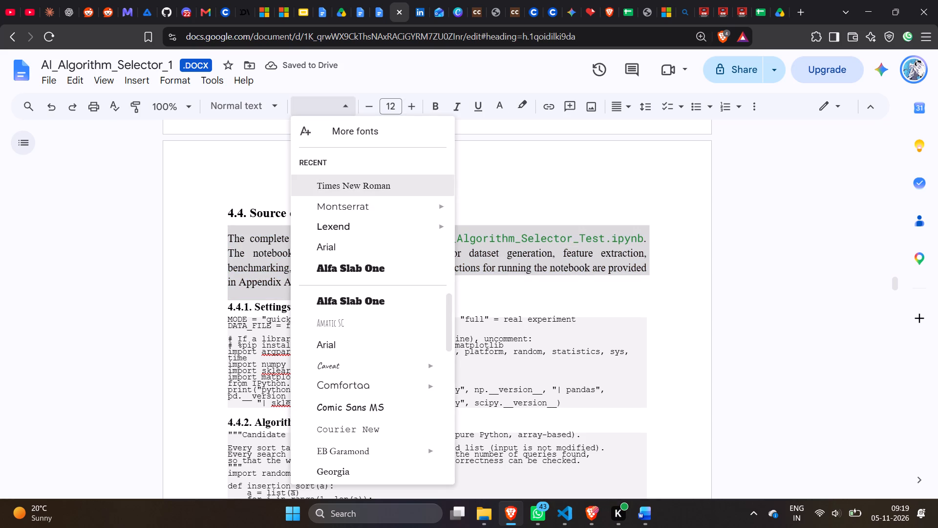
pyautogui.click(359, 178)
pyautogui.click(503, 107)
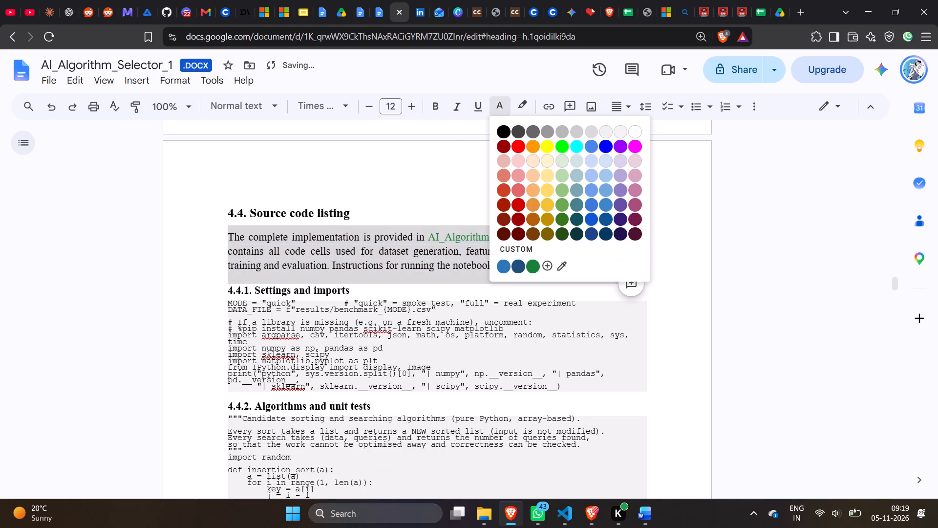
pyautogui.click(499, 129)
# Set the font of the whole section 4.2 paragraph to Times New Roman.
pyautogui.scroll(5, 502, 182)
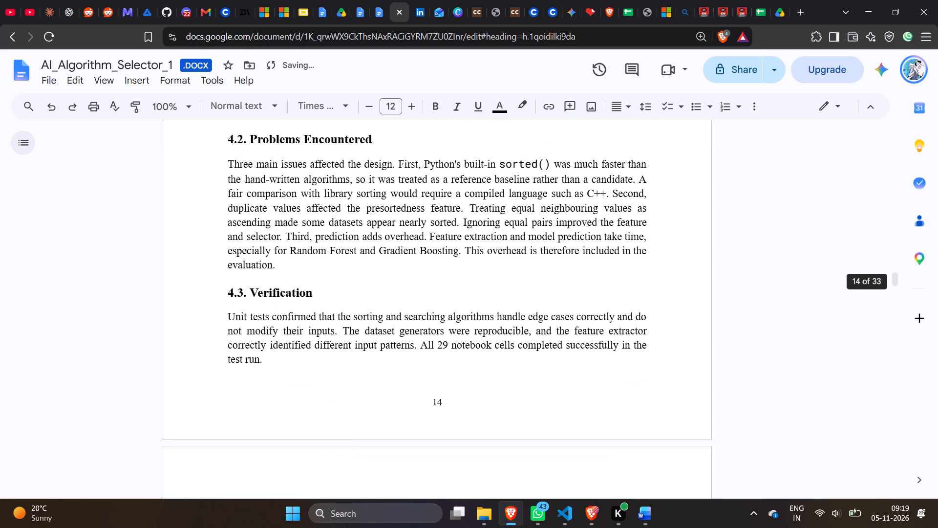
pyautogui.doubleClick(518, 162)
pyautogui.tripleClick(518, 162)
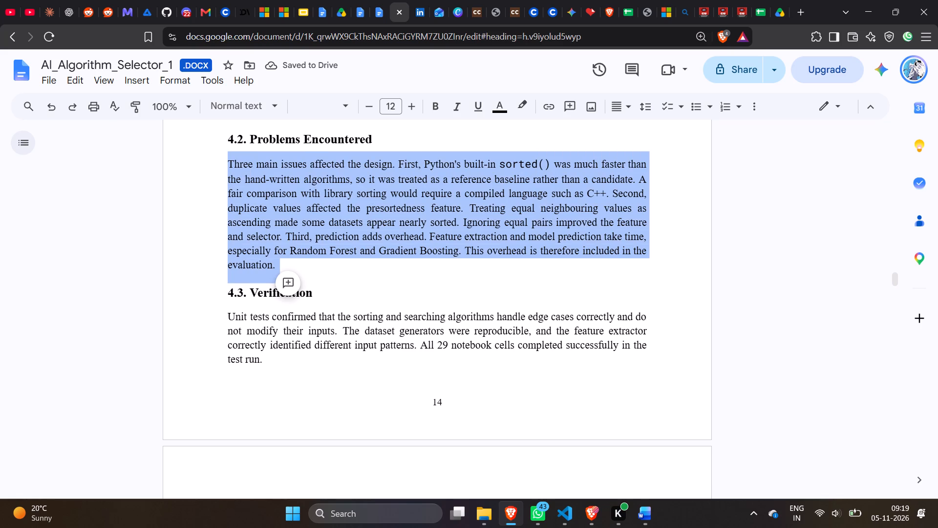
pyautogui.click(341, 109)
pyautogui.click(360, 187)
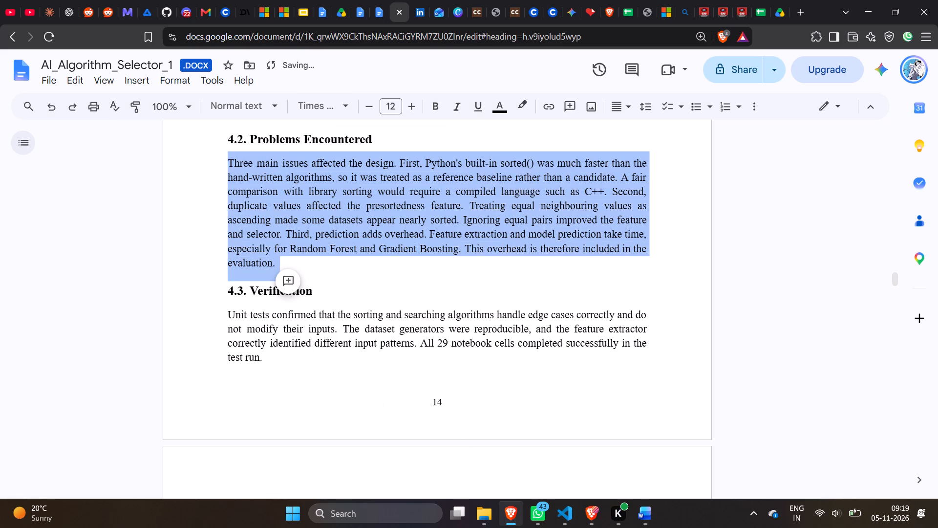
pyautogui.click(549, 282)
# Look through the source code listing in section 4.4 up to the start of Chapter 5.
pyautogui.scroll(-19, 549, 283)
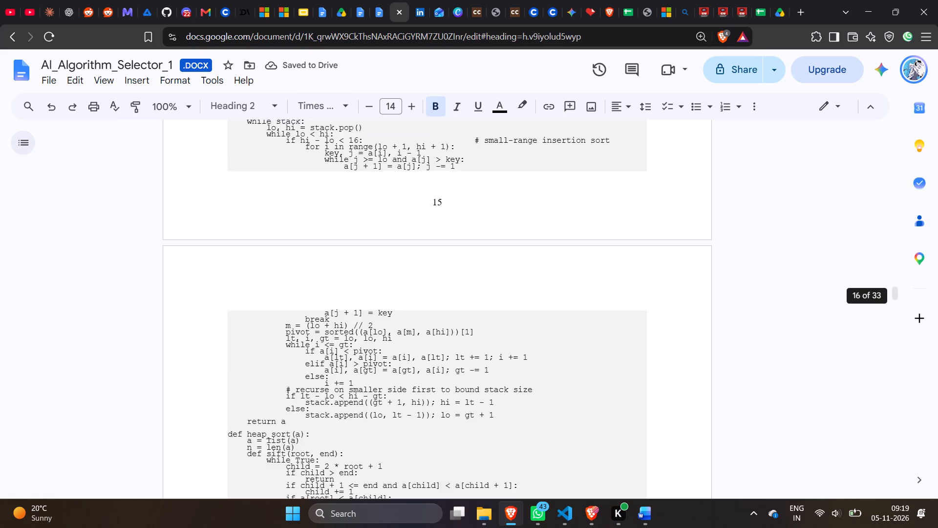
pyautogui.scroll(-20, 550, 287)
pyautogui.scroll(-17, 550, 287)
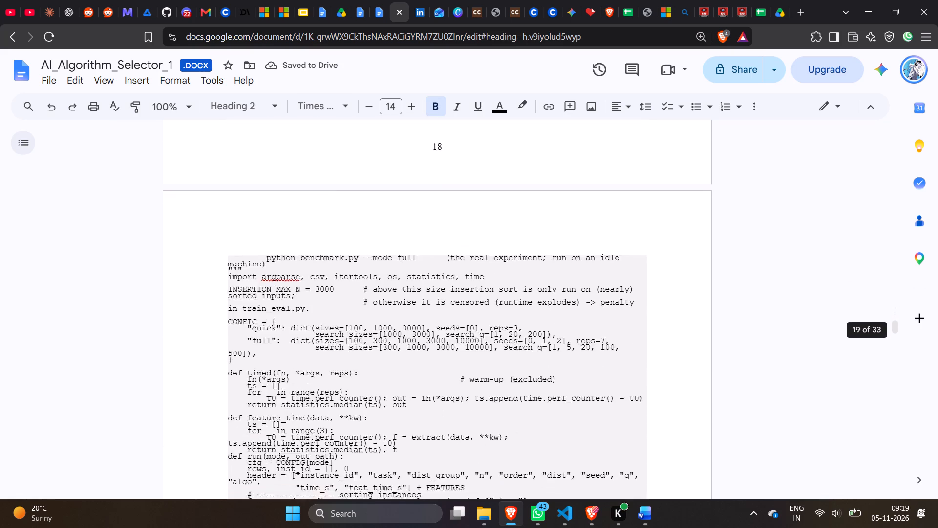
pyautogui.scroll(-7, 550, 287)
pyautogui.scroll(-20, 550, 287)
pyautogui.scroll(-4, 550, 287)
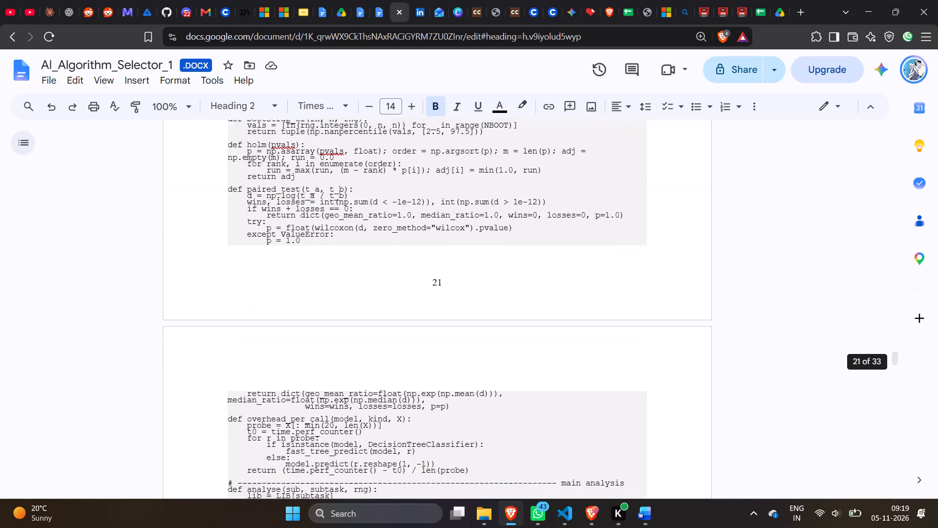
pyautogui.scroll(-2, 550, 288)
pyautogui.scroll(-20, 550, 288)
pyautogui.scroll(-5, 550, 288)
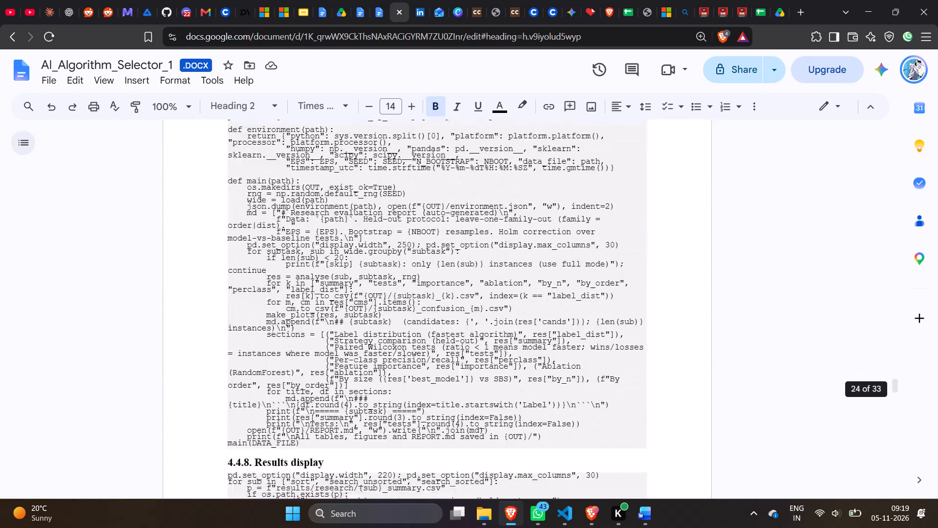
pyautogui.scroll(-9, 550, 288)
pyautogui.scroll(4, 550, 288)
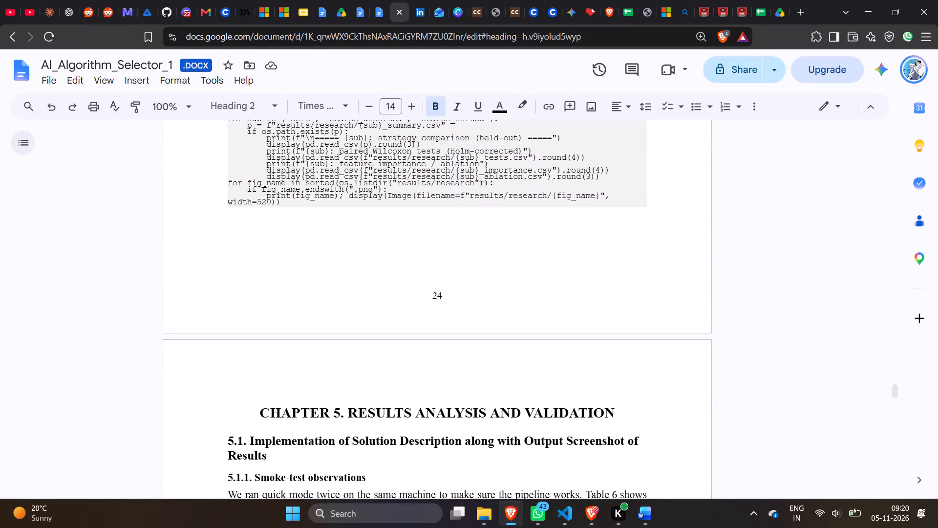
# Change the title of entry 4.3 in the contents table to "Verification".
pyautogui.click(381, 15)
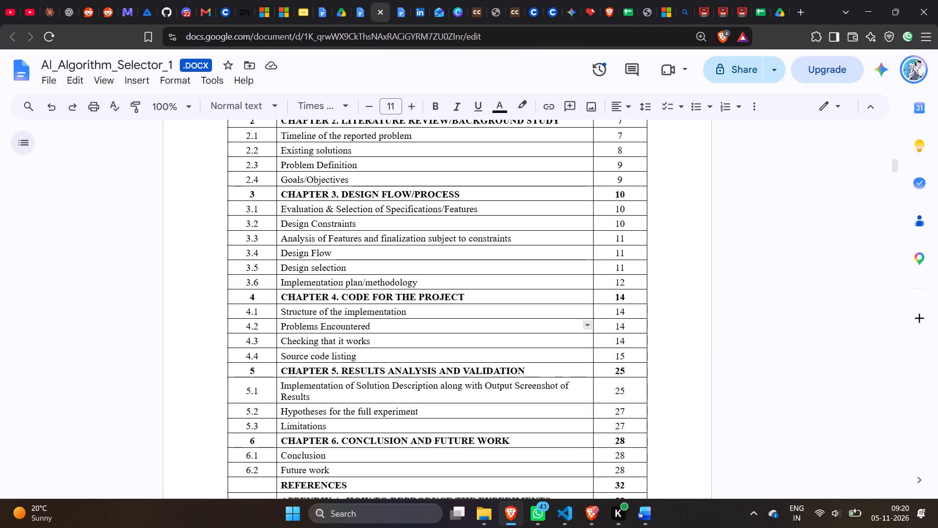
pyautogui.tripleClick(329, 338)
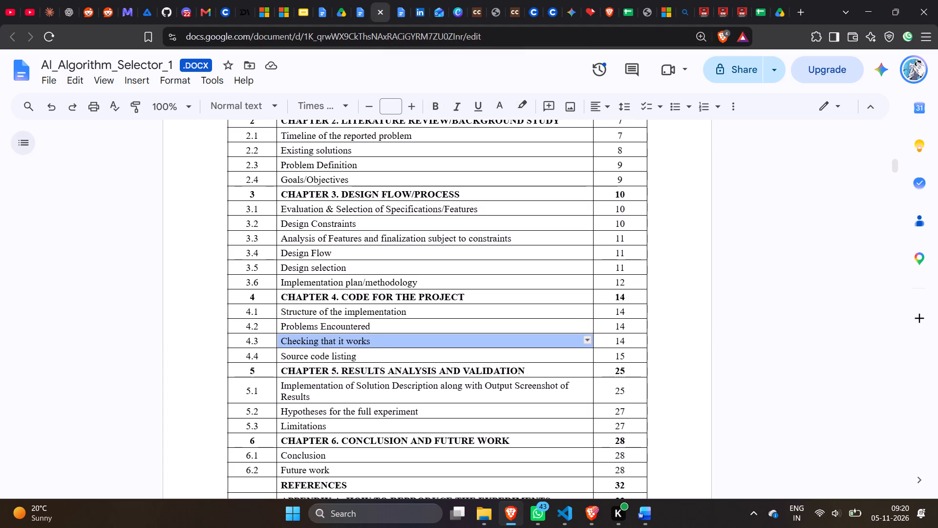
pyautogui.doubleClick(329, 338)
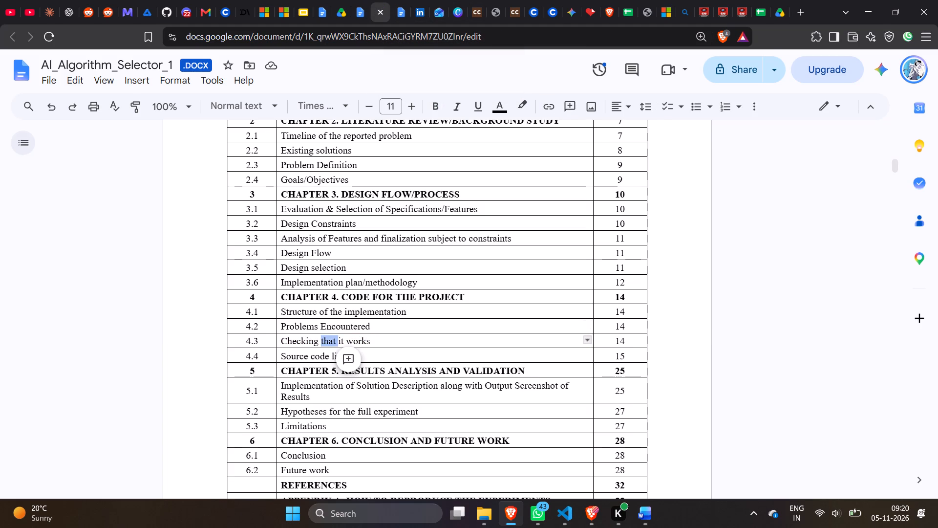
pyautogui.click(329, 338)
pyautogui.moveTo(378, 343); pyautogui.dragTo(302, 350)
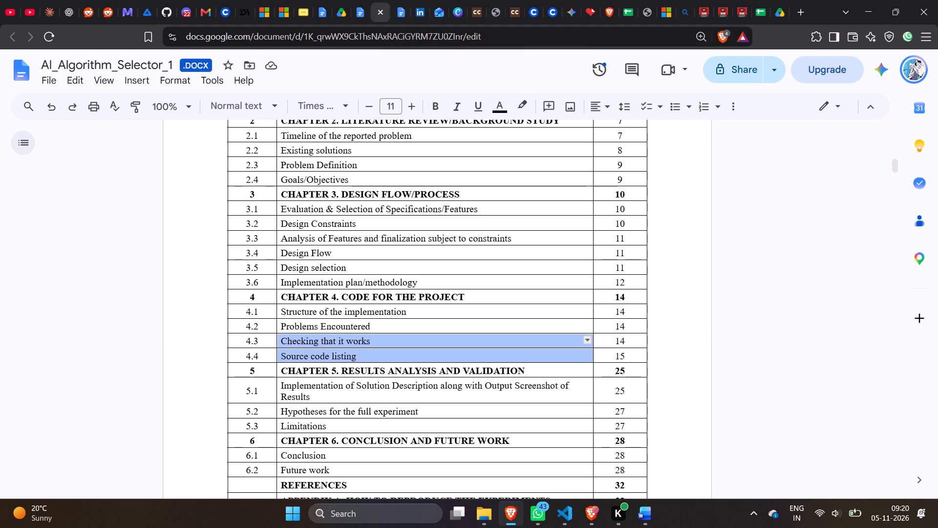
pyautogui.moveTo(302, 350); pyautogui.dragTo(279, 342)
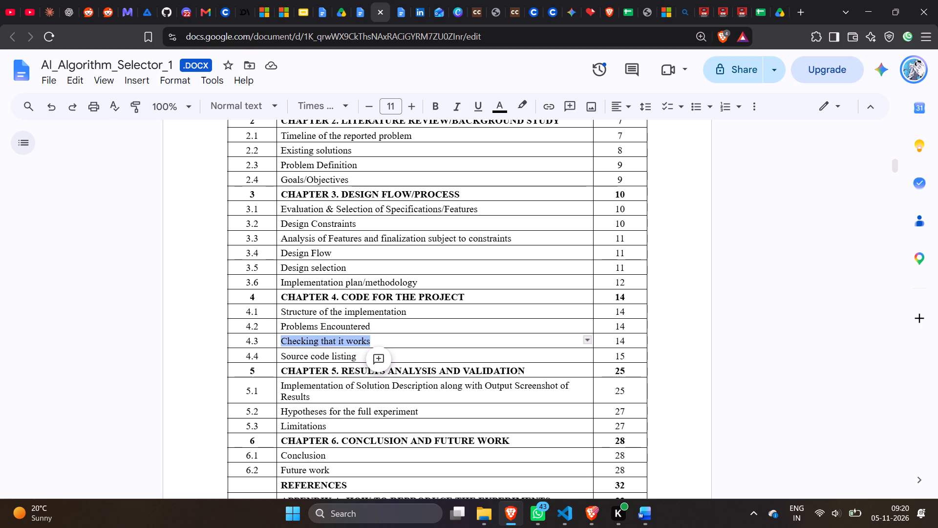
pyautogui.write('Ve')
pyautogui.write('rification')
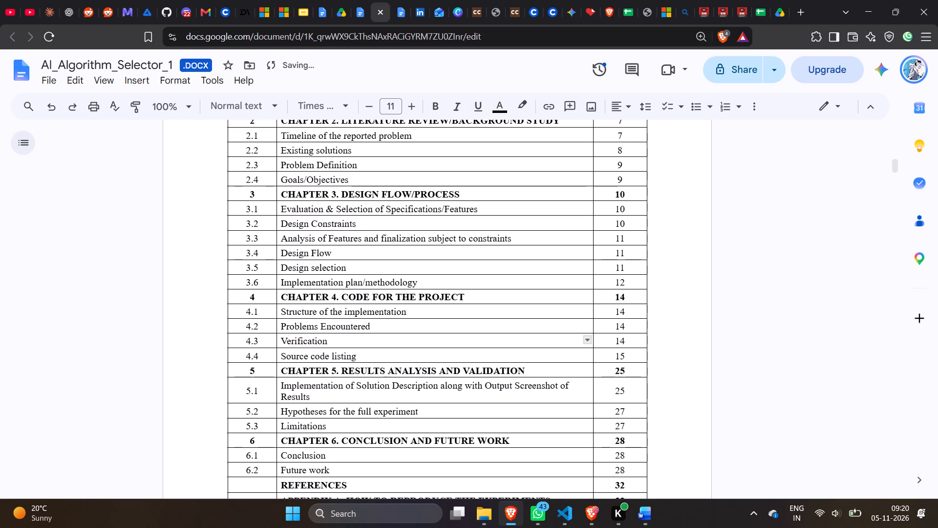
# Check the Chapter 4 section headings and their pages in the body against the contents table.
pyautogui.click(398, 13)
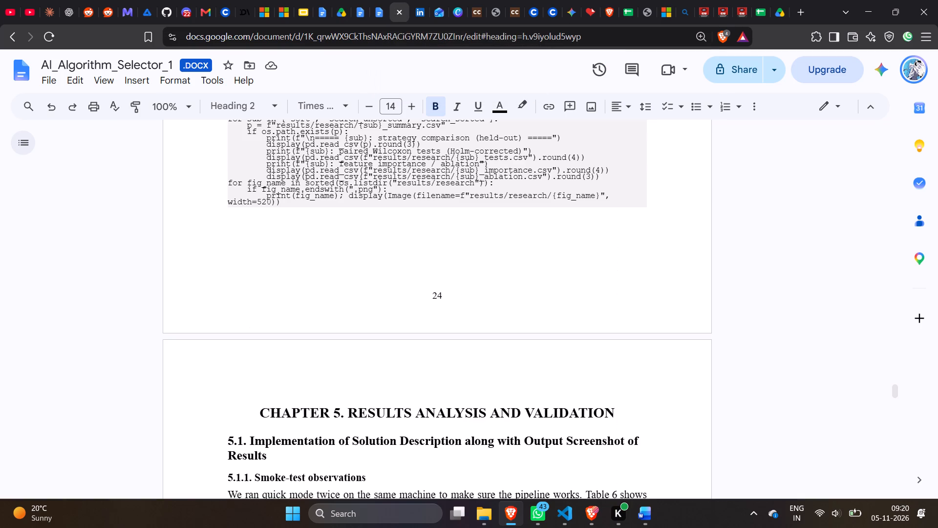
pyautogui.scroll(20, 461, 264)
pyautogui.scroll(14, 461, 264)
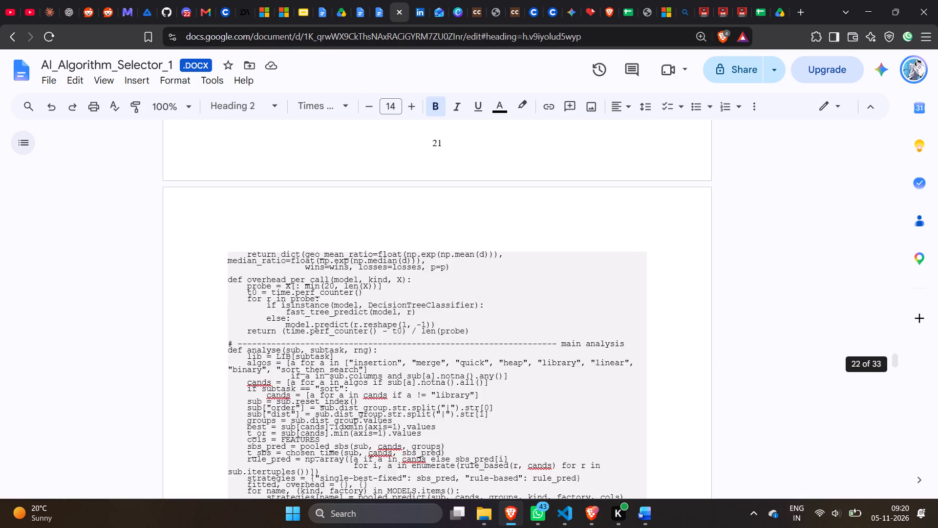
pyautogui.scroll(20, 457, 260)
pyautogui.scroll(20, 457, 260)
pyautogui.scroll(7, 457, 260)
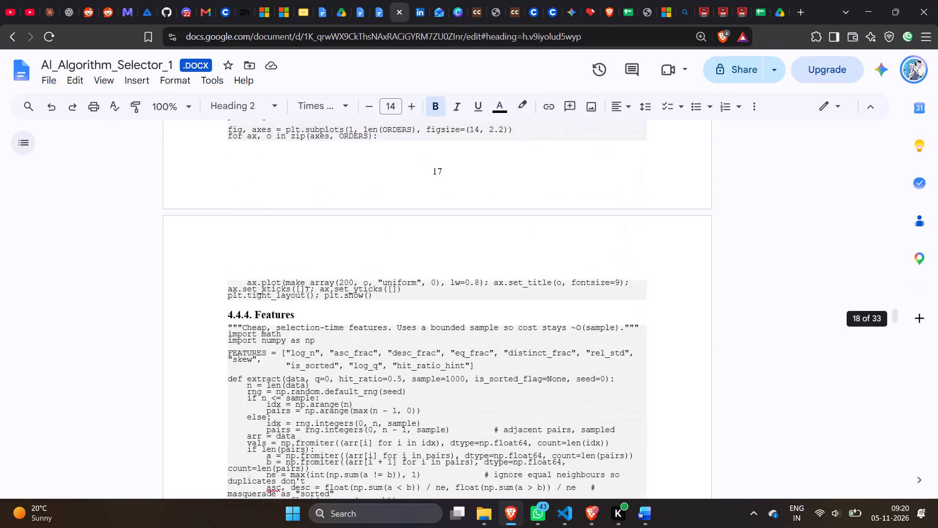
pyautogui.scroll(20, 457, 260)
pyautogui.scroll(19, 457, 260)
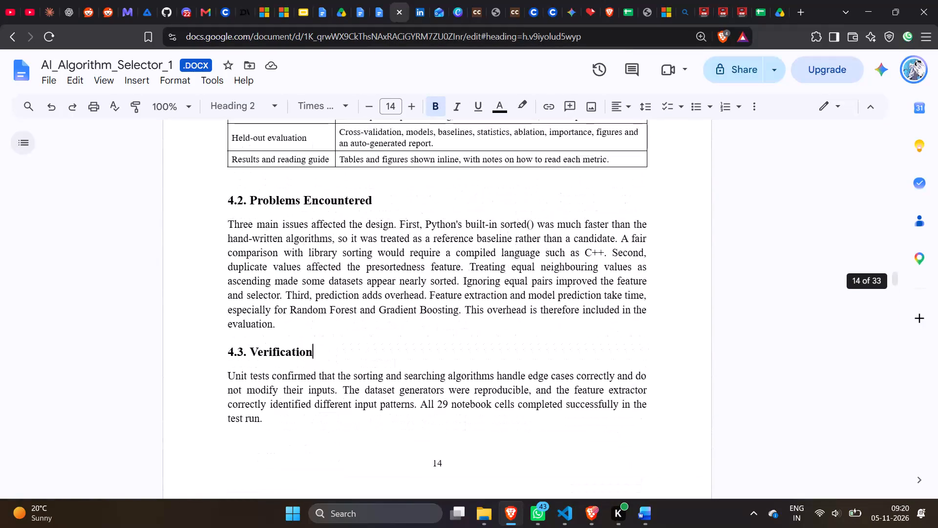
pyautogui.scroll(-6, 457, 260)
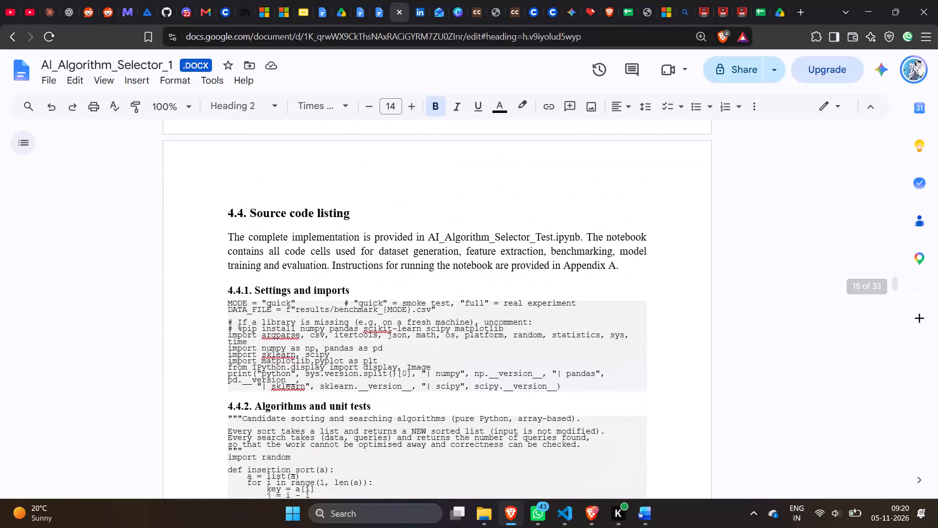
pyautogui.scroll(2, 457, 260)
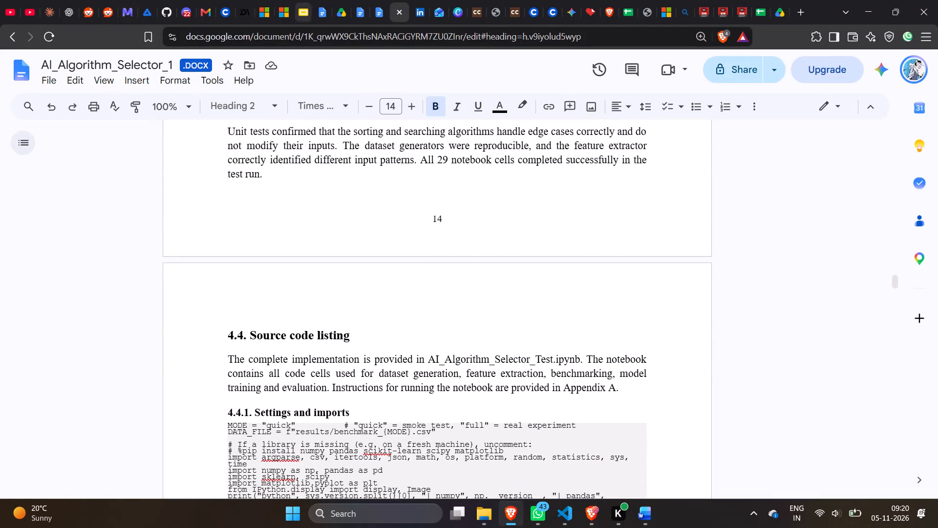
pyautogui.click(379, 19)
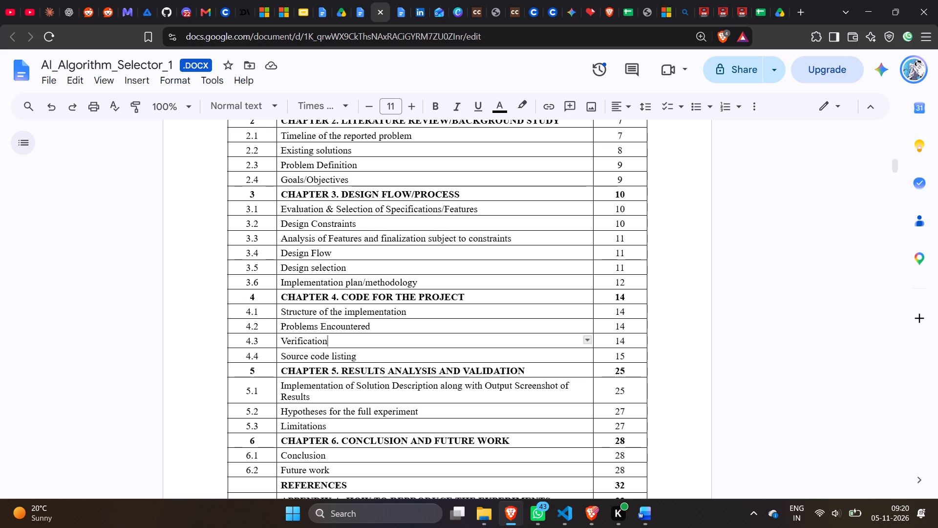
pyautogui.click(400, 22)
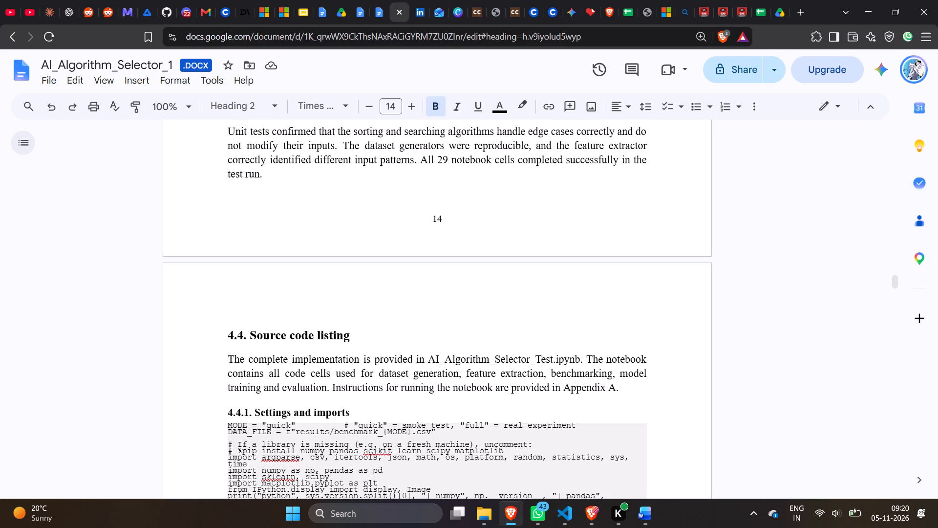
# Look through the section 4.4 source code listing and the opening tables and figures of Chapter 5.
pyautogui.scroll(-20, 830, 296)
pyautogui.scroll(-20, 830, 296)
pyautogui.scroll(-3, 830, 296)
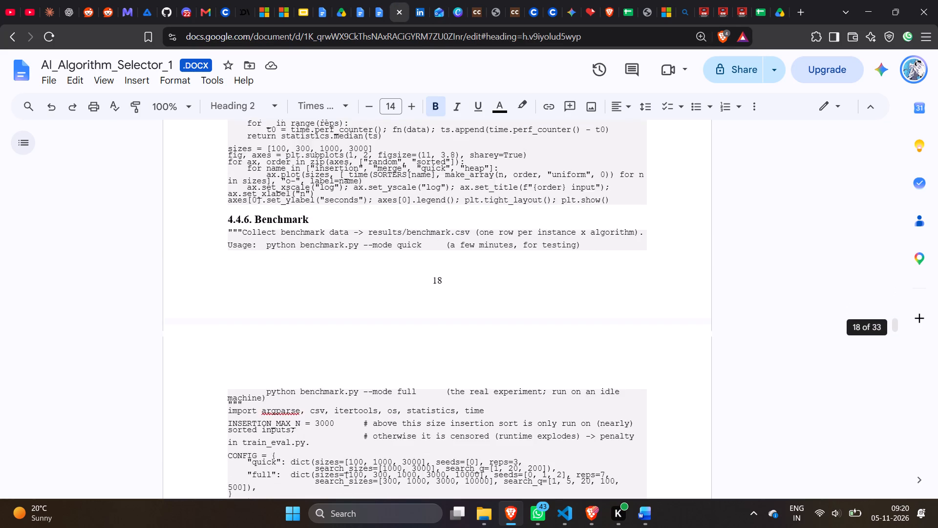
pyautogui.scroll(-20, 820, 309)
pyautogui.scroll(-20, 820, 309)
pyautogui.scroll(-15, 820, 309)
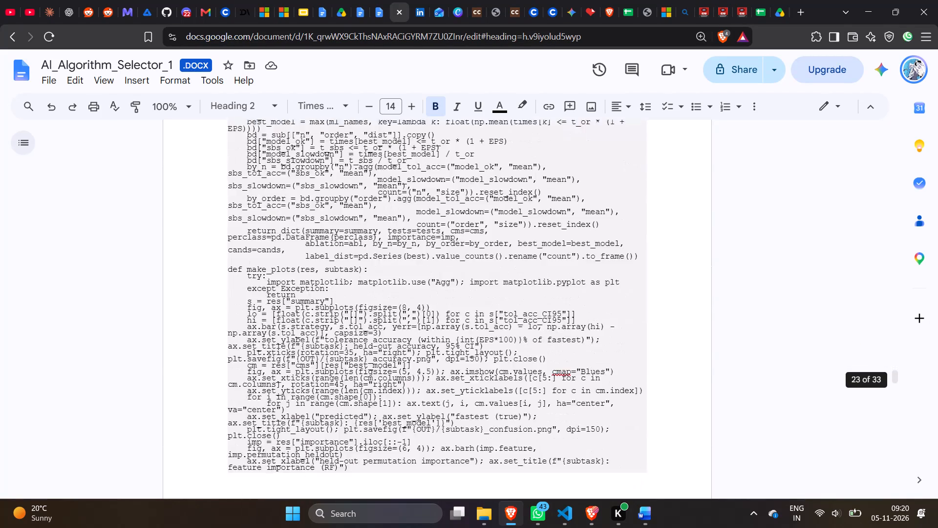
pyautogui.scroll(-20, 800, 357)
pyautogui.scroll(-3, 800, 357)
pyautogui.scroll(4, 795, 364)
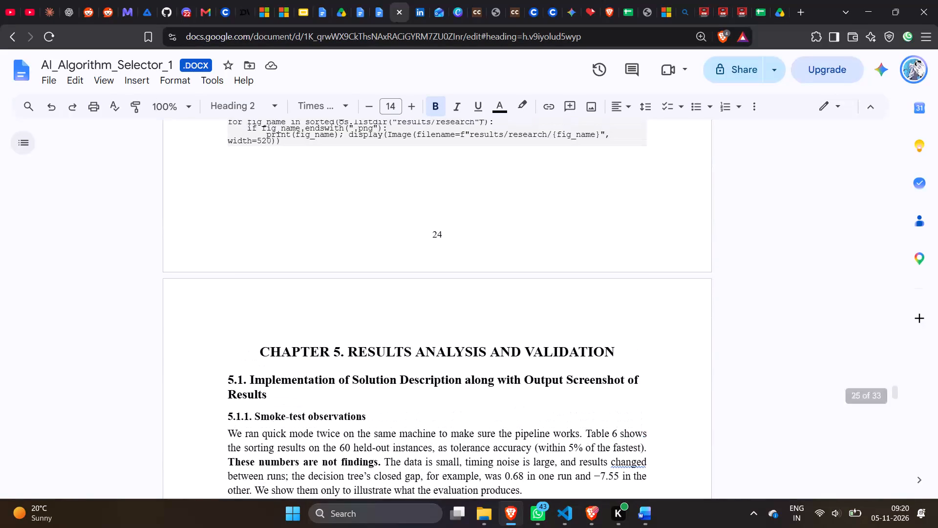
pyautogui.scroll(-9, 795, 364)
pyautogui.scroll(9, 795, 364)
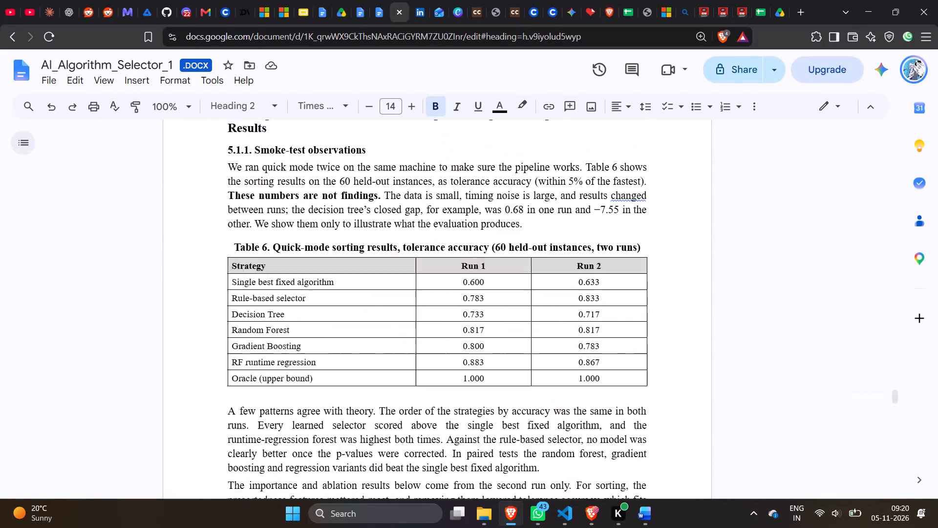
pyautogui.scroll(1, 795, 364)
pyautogui.scroll(-6, 795, 364)
pyautogui.scroll(3, 795, 364)
pyautogui.scroll(-3, 795, 364)
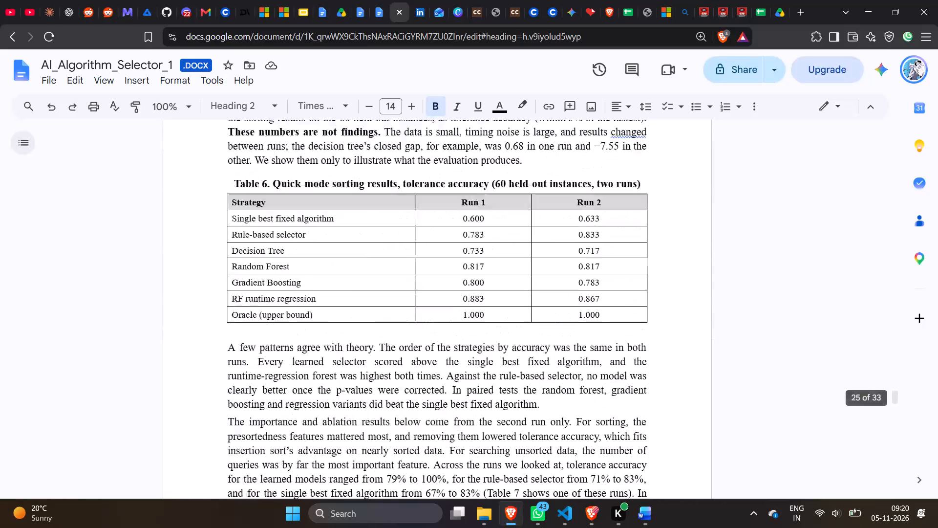
pyautogui.scroll(-11, 795, 364)
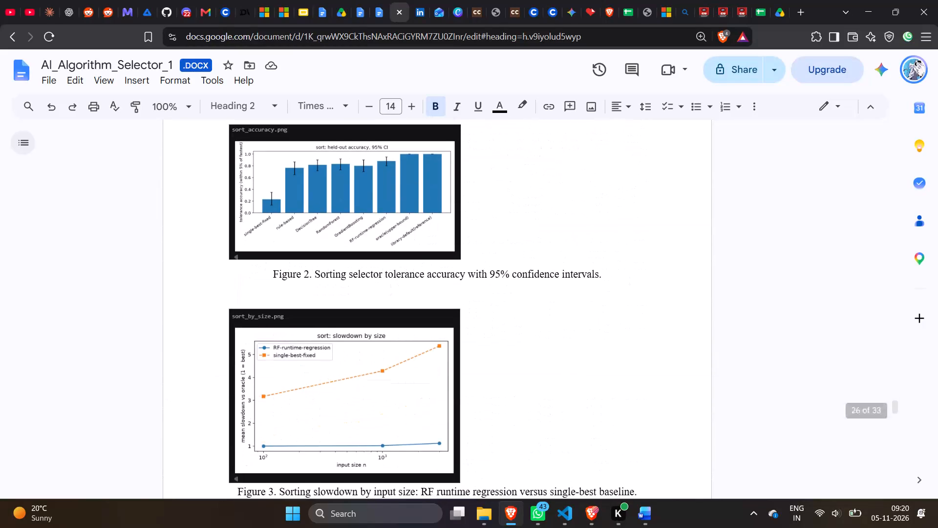
# Center the Figure 2 sorting accuracy chart and the Figure 3 sorting slowdown chart on the page.
pyautogui.scroll(2, 200, 157)
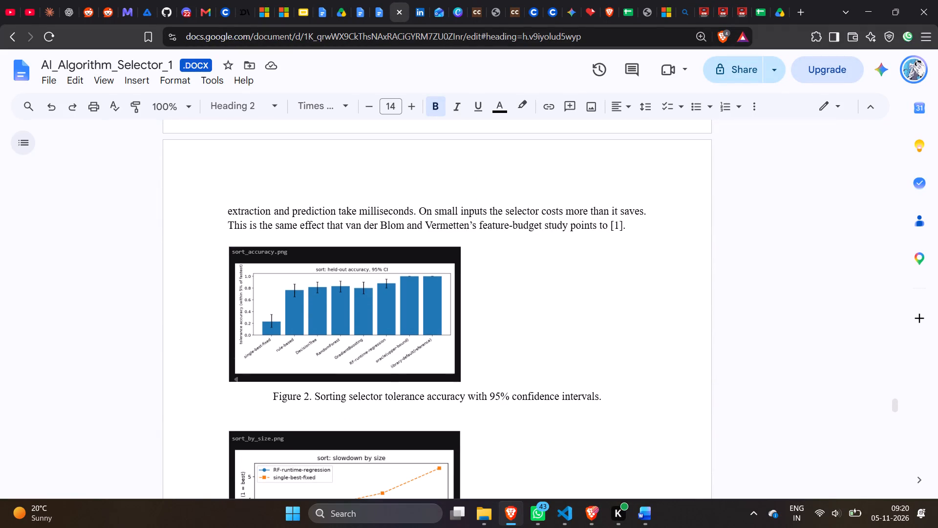
pyautogui.moveTo(214, 238); pyautogui.dragTo(270, 318)
pyautogui.click(212, 242)
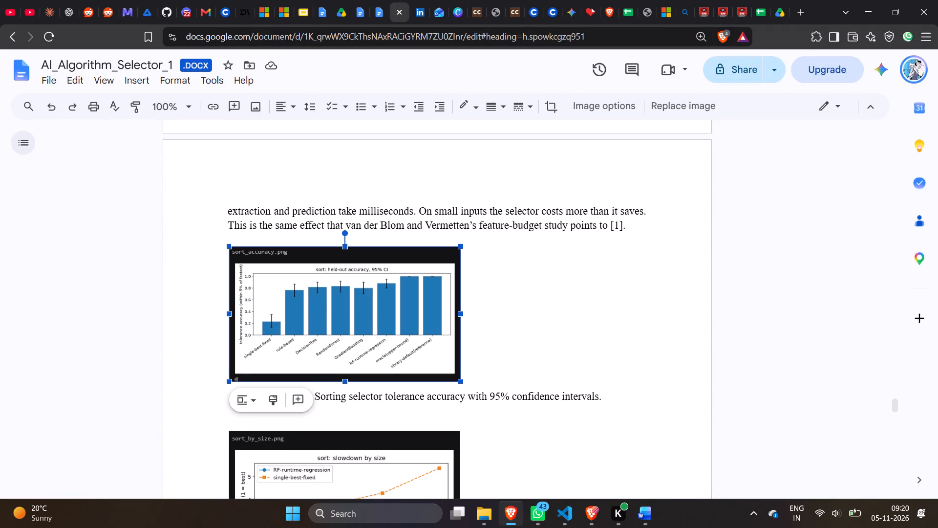
pyautogui.click(293, 111)
pyautogui.click(304, 132)
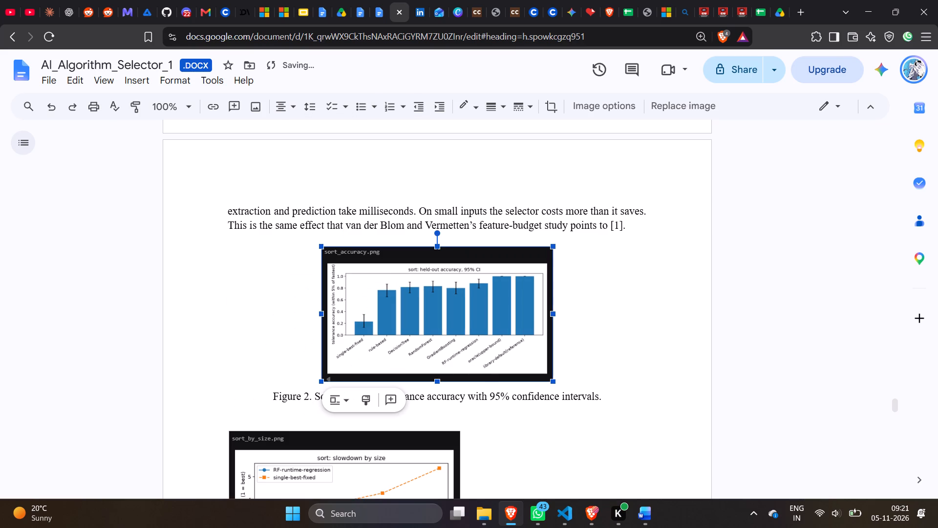
pyautogui.click(372, 474)
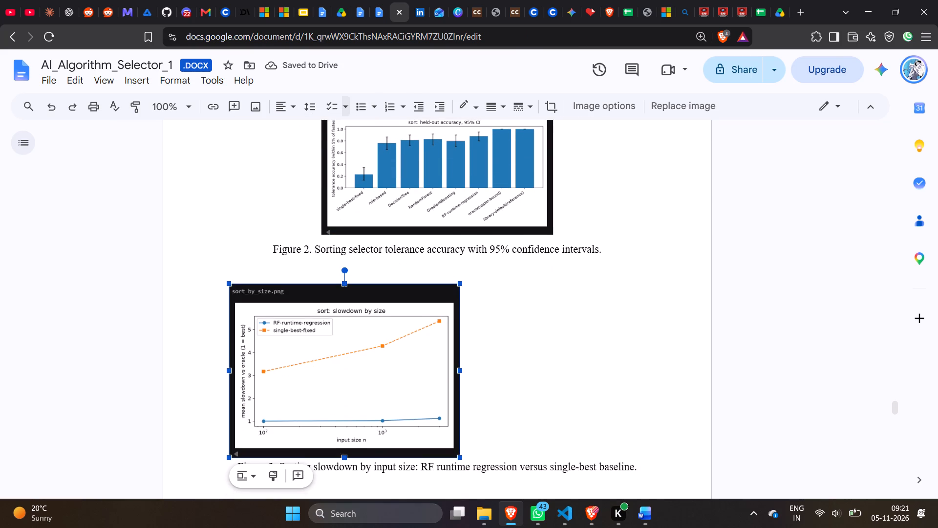
pyautogui.click(290, 106)
pyautogui.click(303, 131)
# Center the Figure 4 sorting confusion matrix image and shrink it proportionally to just under half the text width.
pyautogui.scroll(-2, 502, 257)
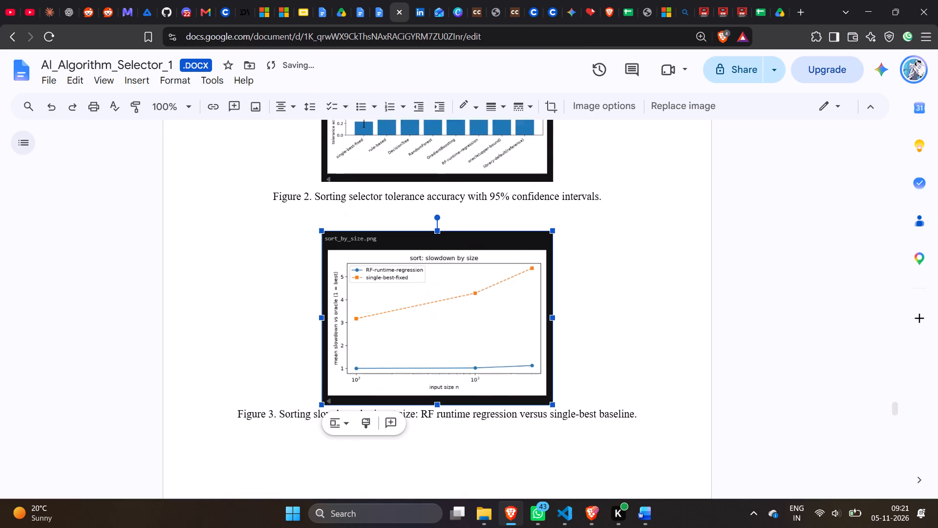
pyautogui.scroll(-7, 502, 258)
pyautogui.click(309, 320)
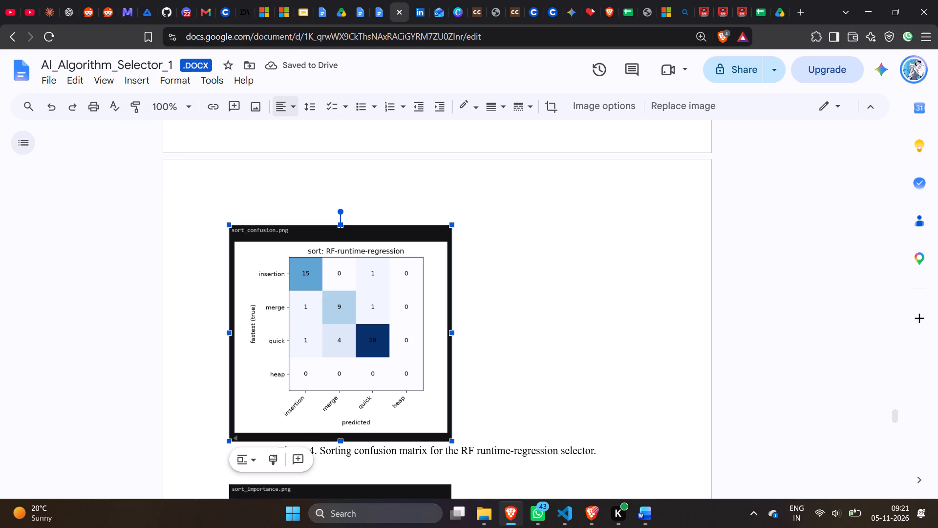
pyautogui.click(289, 104)
pyautogui.click(307, 133)
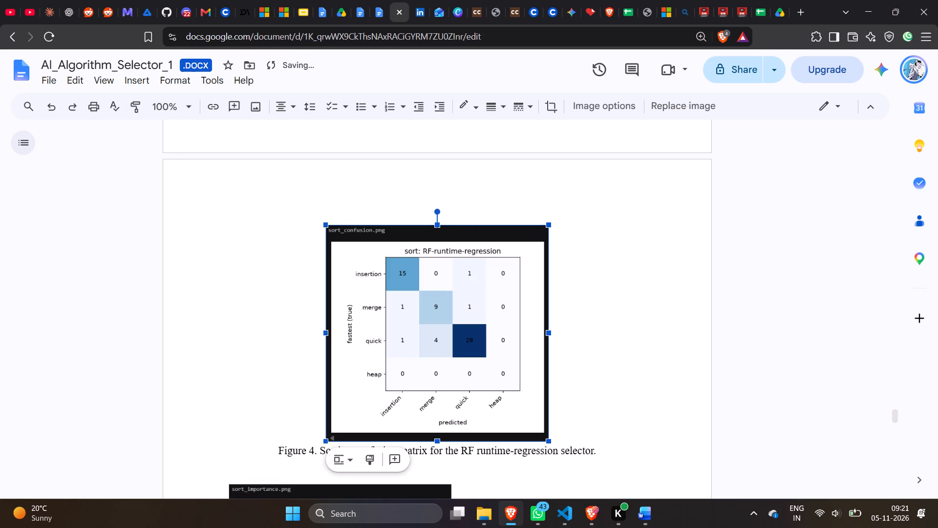
pyautogui.moveTo(551, 440); pyautogui.dragTo(522, 418)
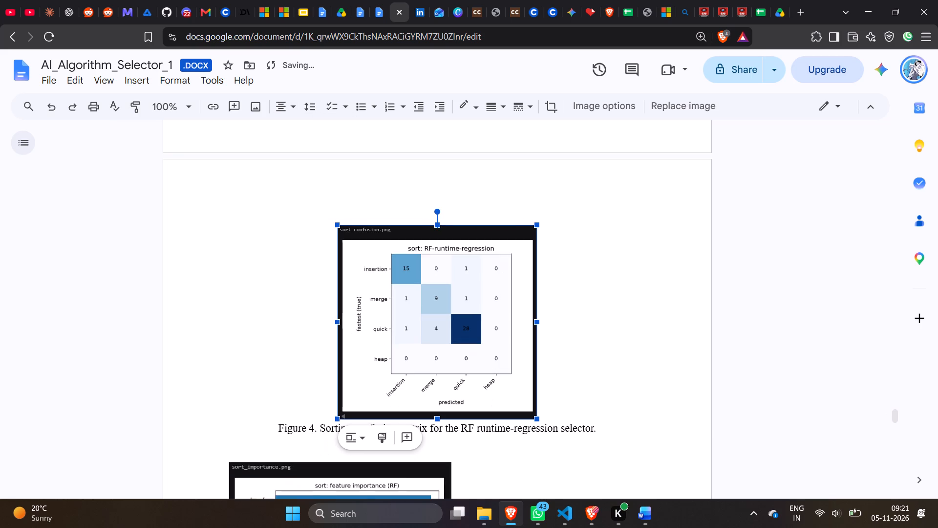
# Center the Figure 5 sorting feature importance image on the page.
pyautogui.scroll(-4, 563, 384)
pyautogui.click(367, 333)
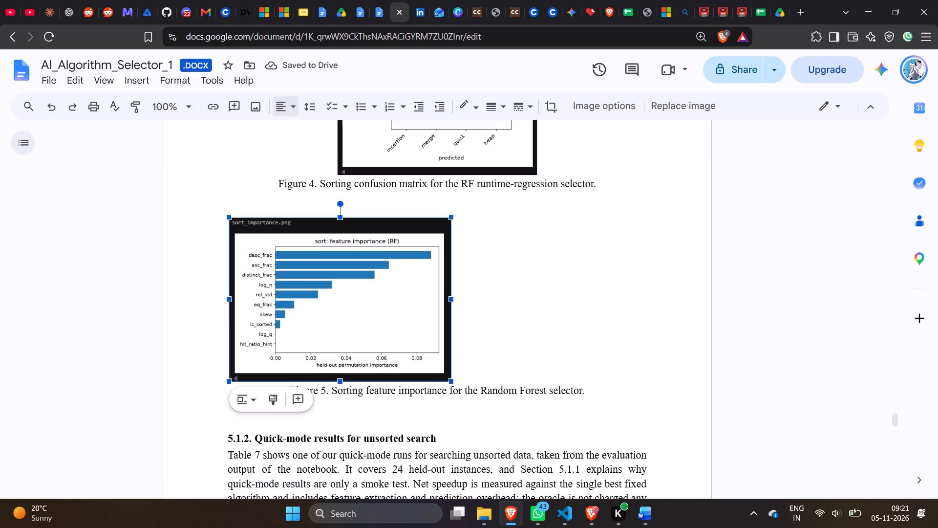
pyautogui.click(291, 110)
pyautogui.click(298, 128)
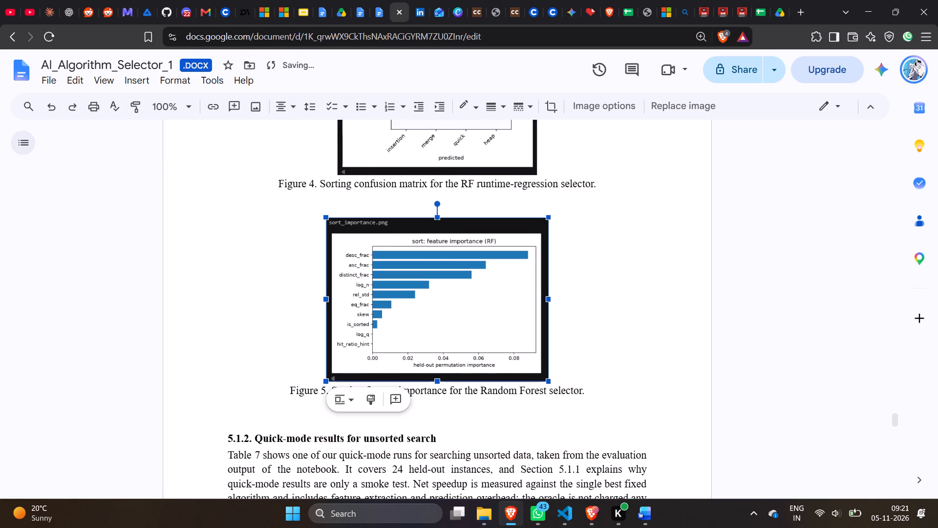
pyautogui.click(597, 319)
pyautogui.scroll(3, 564, 267)
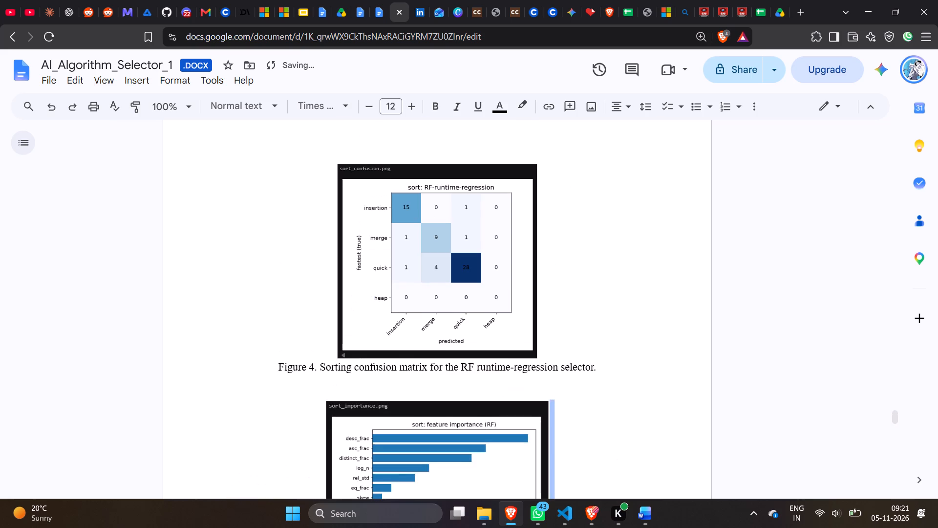
# Center the Figure 6 unsorted-search accuracy image and enlarge it proportionally to about 70% of the text width.
pyautogui.scroll(-14, 564, 267)
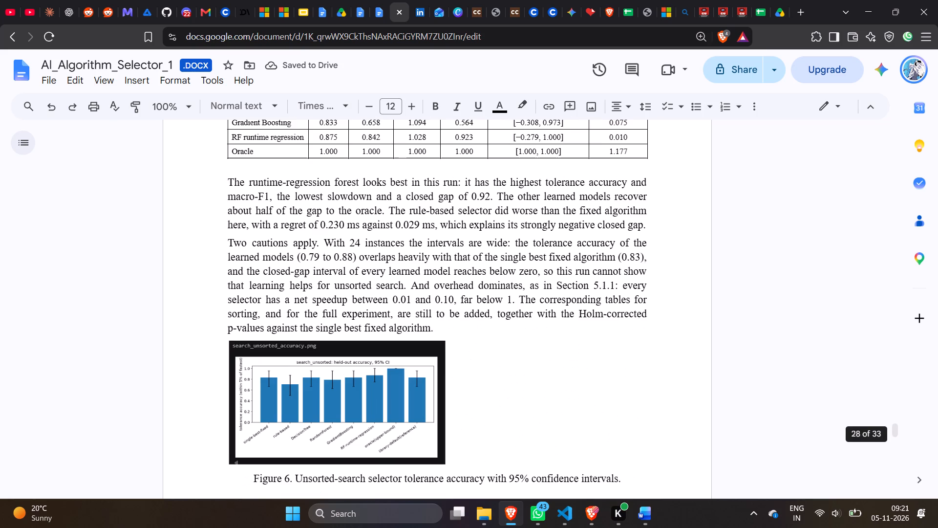
pyautogui.click(370, 418)
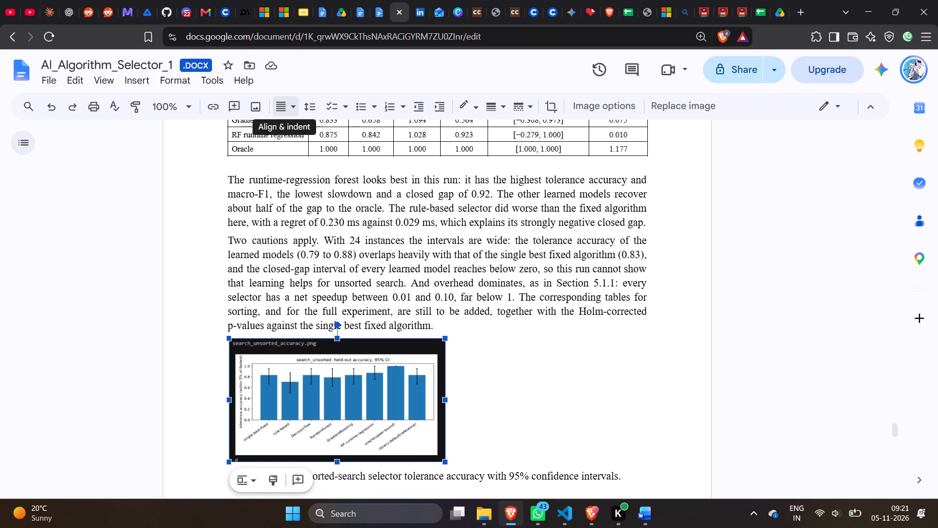
pyautogui.click(285, 108)
pyautogui.click(306, 134)
pyautogui.click(486, 396)
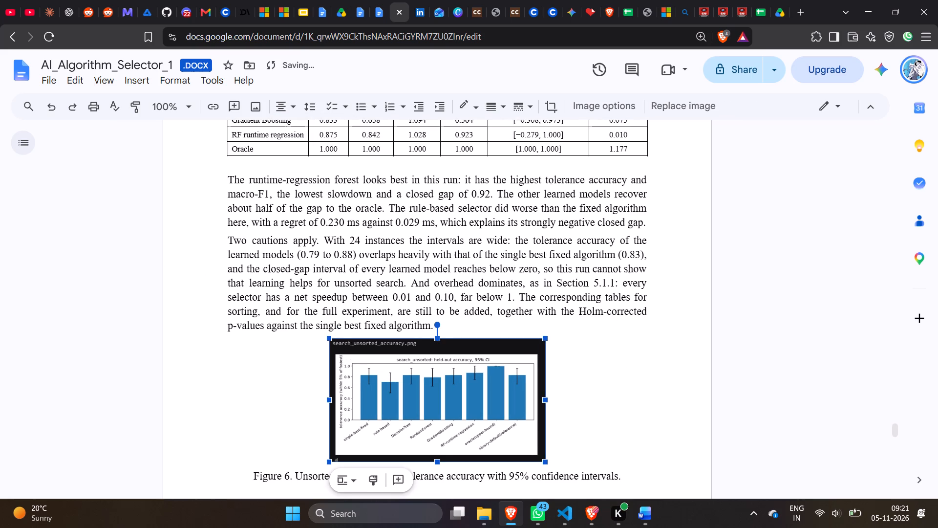
pyautogui.moveTo(547, 463); pyautogui.dragTo(560, 481)
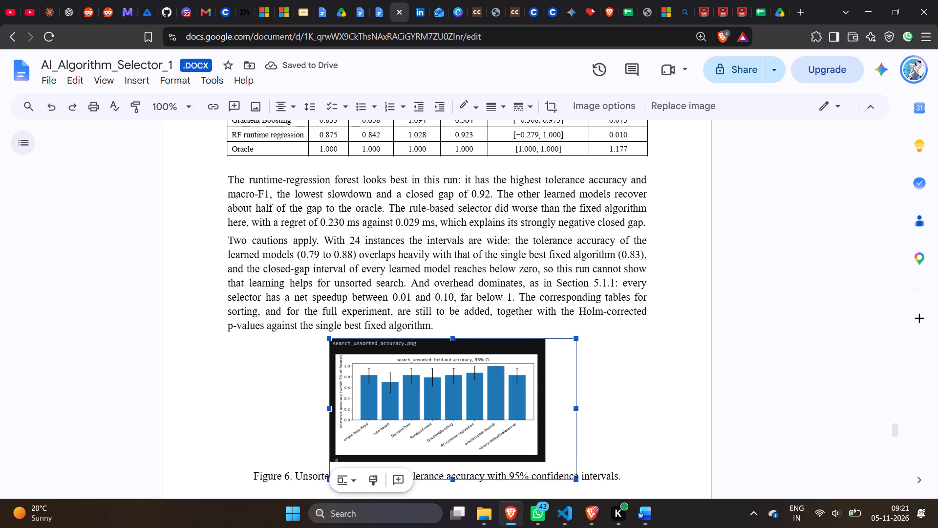
pyautogui.moveTo(560, 481); pyautogui.dragTo(563, 484)
pyautogui.scroll(-6, 546, 426)
pyautogui.scroll(5, 535, 414)
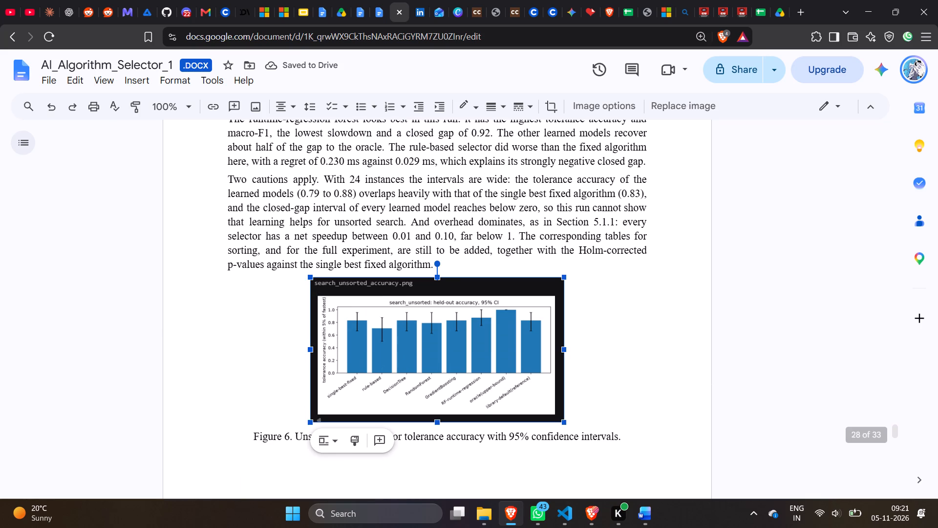
pyautogui.moveTo(564, 424); pyautogui.dragTo(576, 445)
# Center the Figure 7 unsorted-search slowdown image on the page.
pyautogui.scroll(-2, 558, 425)
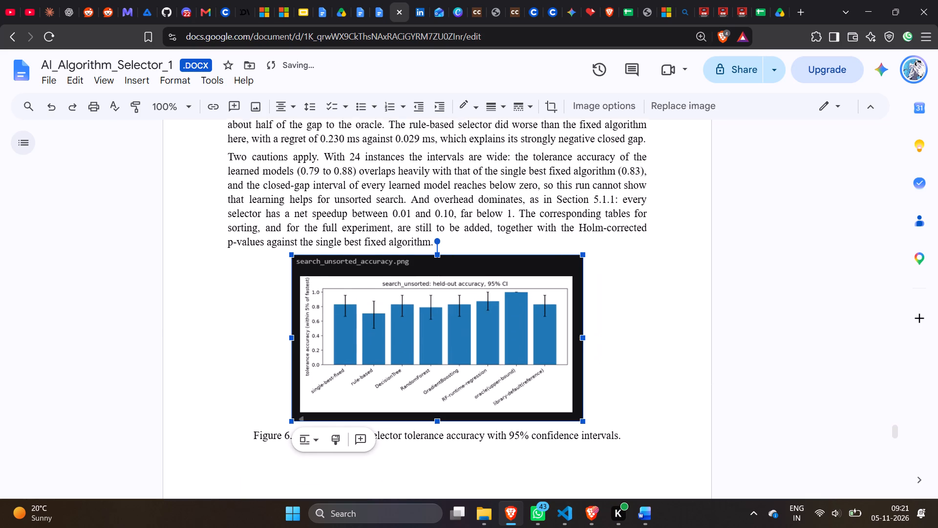
pyautogui.scroll(-6, 557, 425)
pyautogui.click(389, 313)
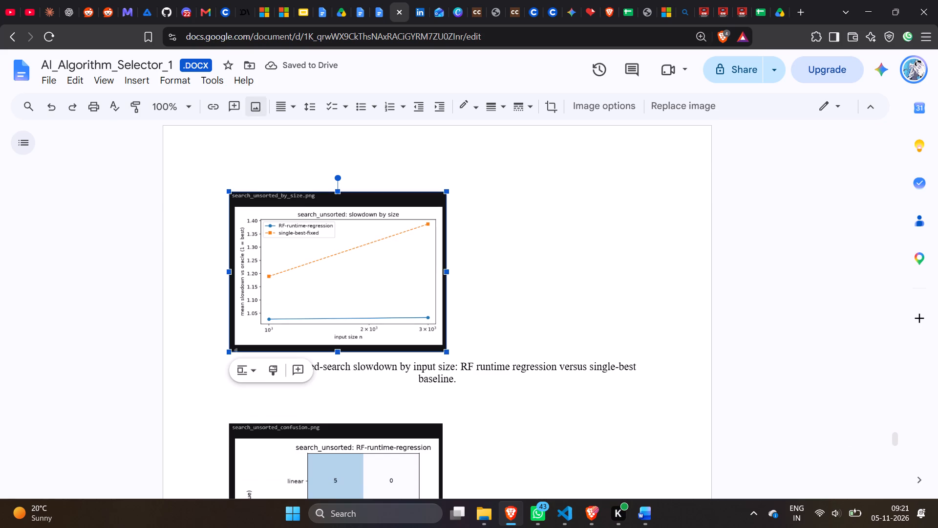
pyautogui.click(288, 109)
pyautogui.click(298, 132)
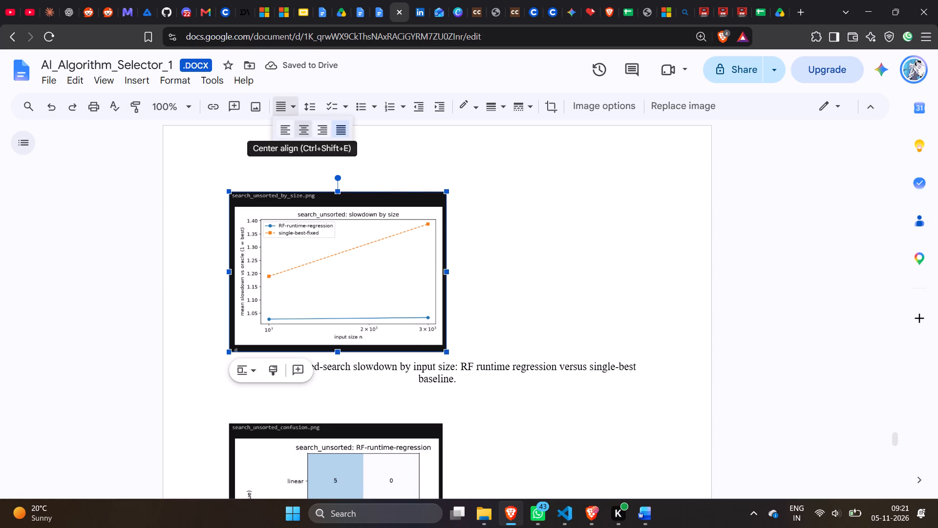
# Shrink the Figure 8 unsorted-search confusion matrix image proportionally to a little under half the text width and center it.
pyautogui.scroll(-5, 441, 260)
pyautogui.click(392, 250)
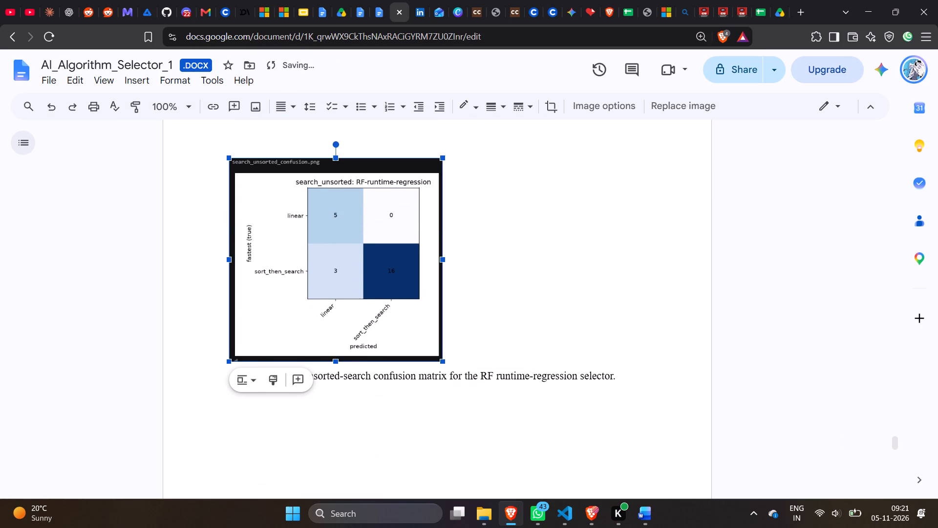
pyautogui.moveTo(442, 363); pyautogui.dragTo(413, 337)
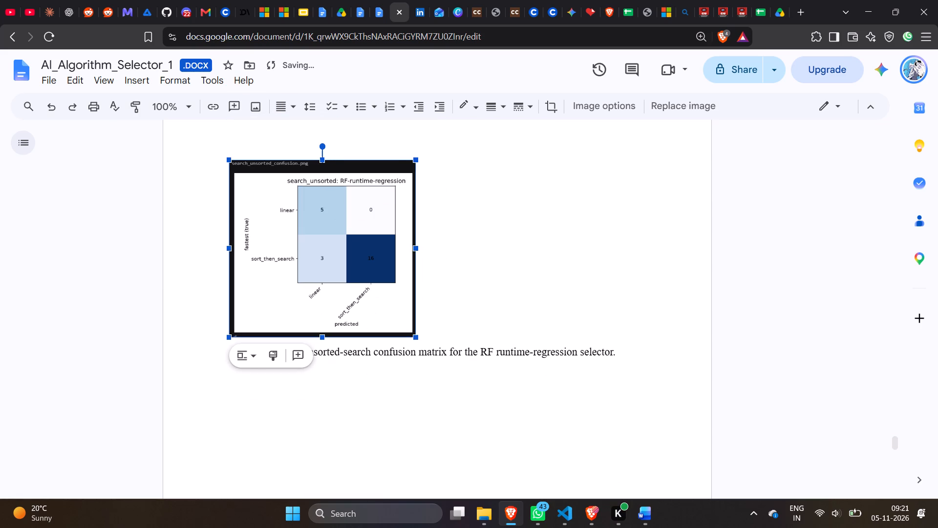
pyautogui.click(377, 296)
pyautogui.click(292, 106)
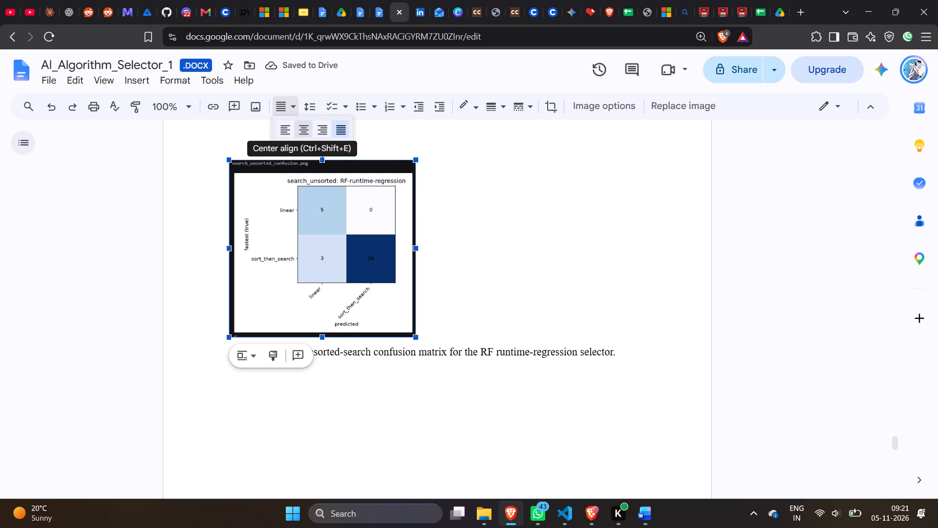
pyautogui.click(304, 132)
# Review the alignment and size of the Figure 6, 7 and 8 images.
pyautogui.scroll(-6, 601, 299)
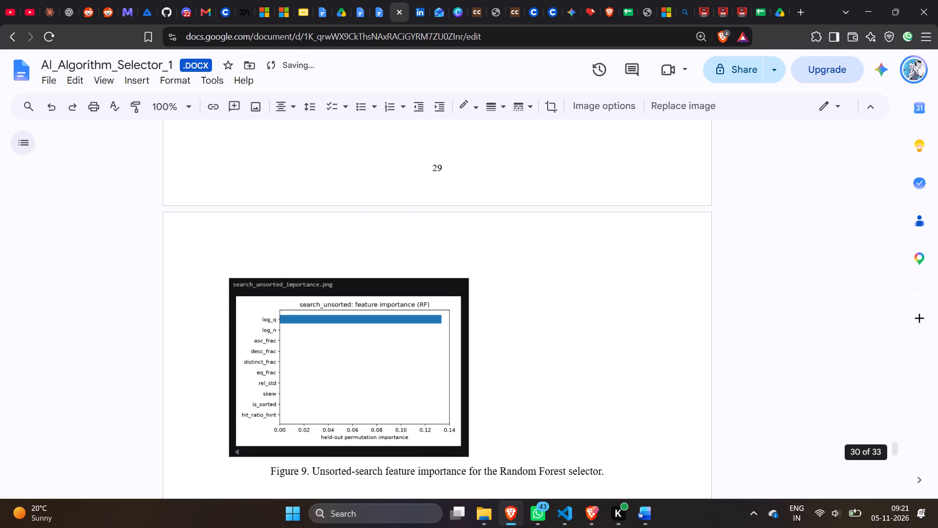
pyautogui.scroll(11, 558, 311)
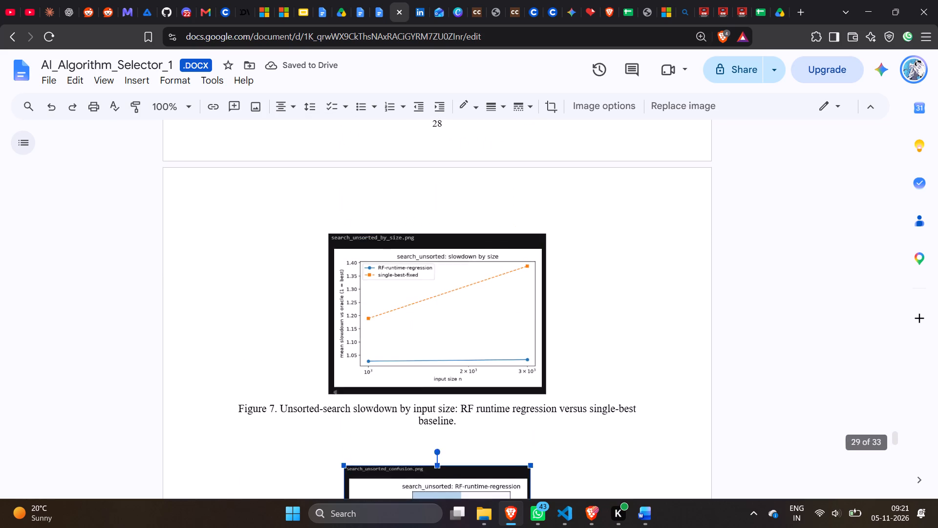
pyautogui.scroll(8, 558, 311)
pyautogui.click(536, 389)
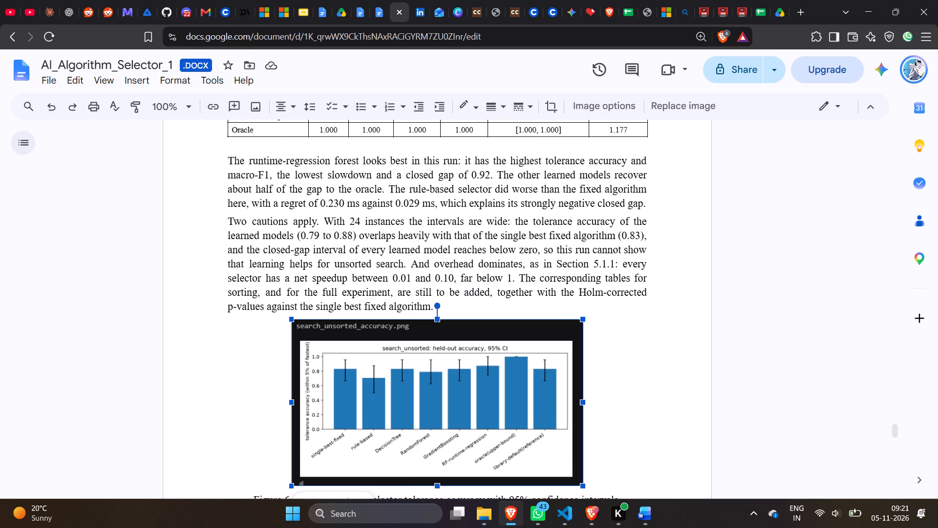
pyautogui.scroll(-12, 559, 415)
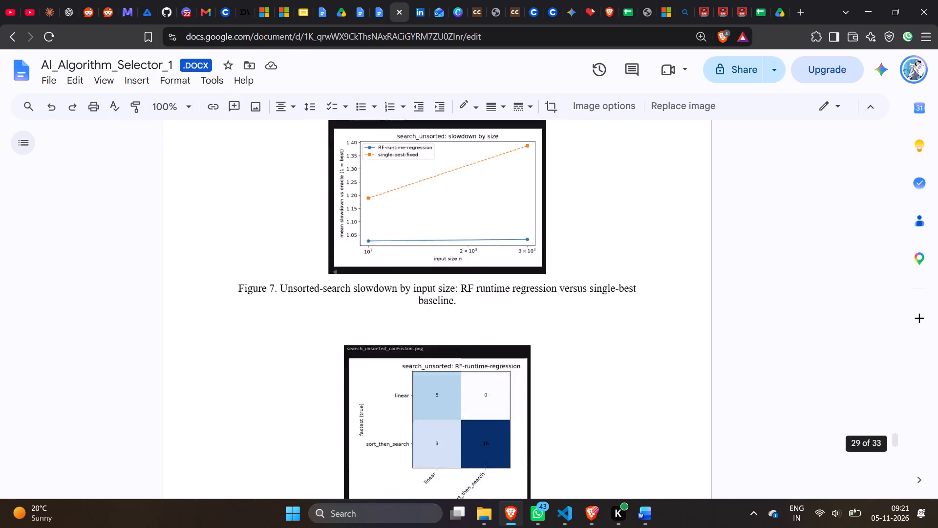
pyautogui.click(483, 387)
pyautogui.scroll(-5, 512, 382)
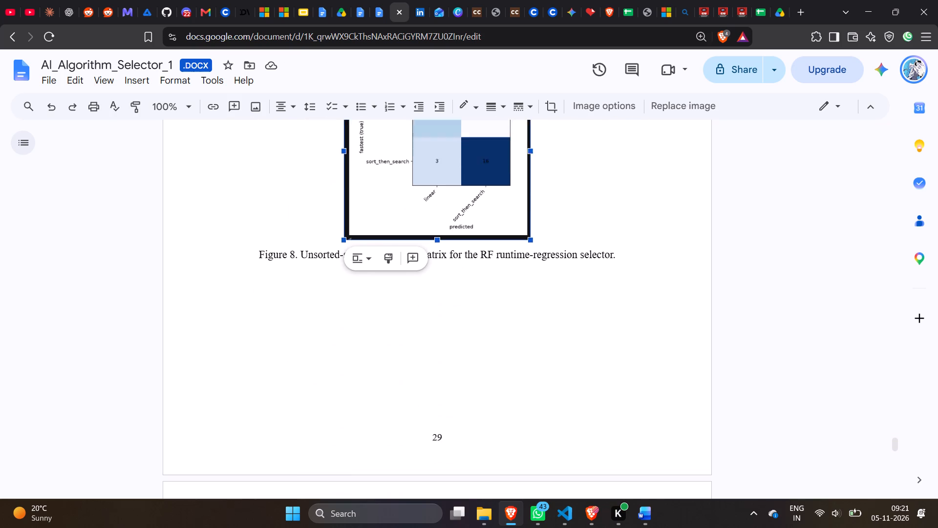
# Center the Figure 9 unsorted-search feature importance image on the page.
pyautogui.scroll(-6, 512, 382)
pyautogui.scroll(3, 512, 382)
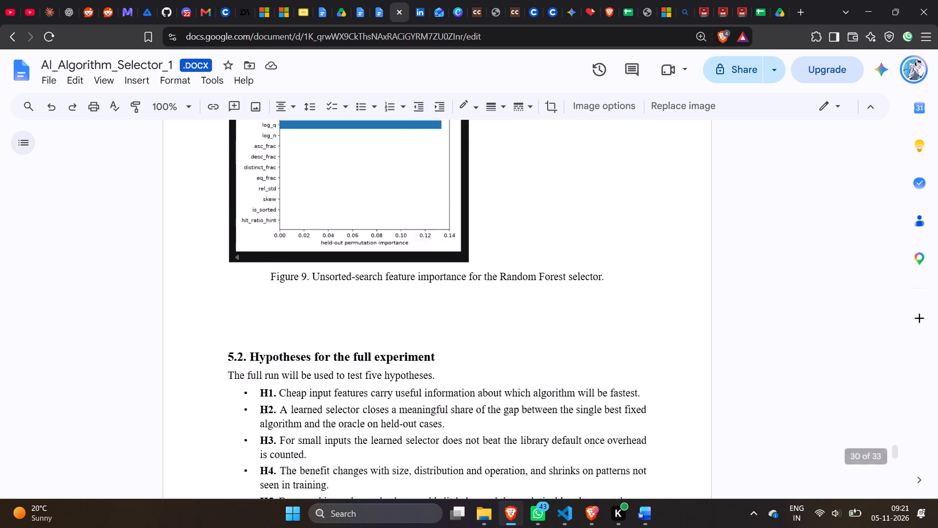
pyautogui.click(414, 362)
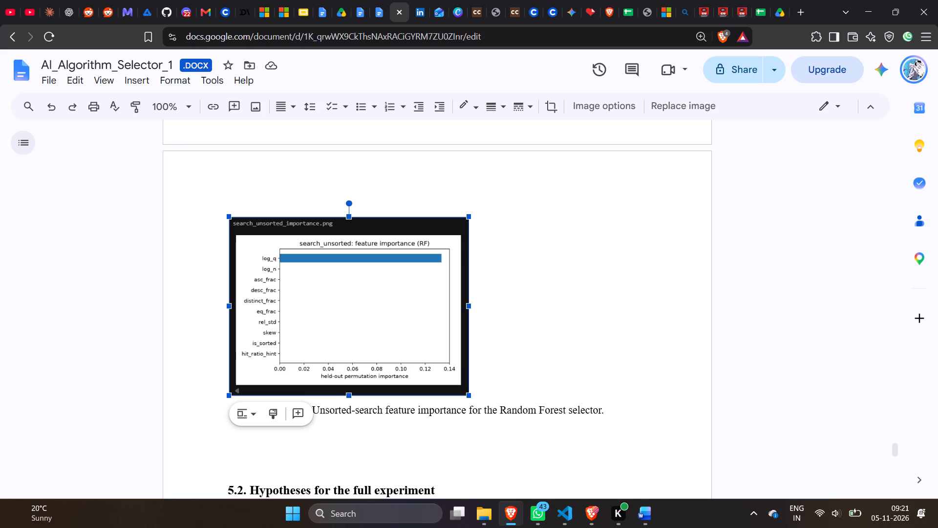
pyautogui.click(292, 110)
pyautogui.click(302, 138)
pyautogui.click(302, 136)
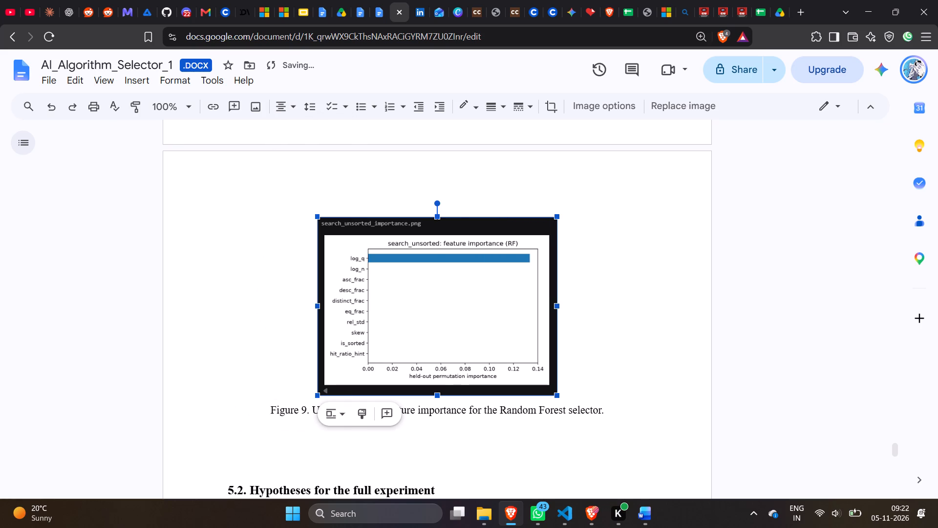
pyautogui.click(641, 267)
# Enlarge the Figure 8 unsorted-search confusion matrix image proportionally to a little over half the text width.
pyautogui.scroll(7, 641, 267)
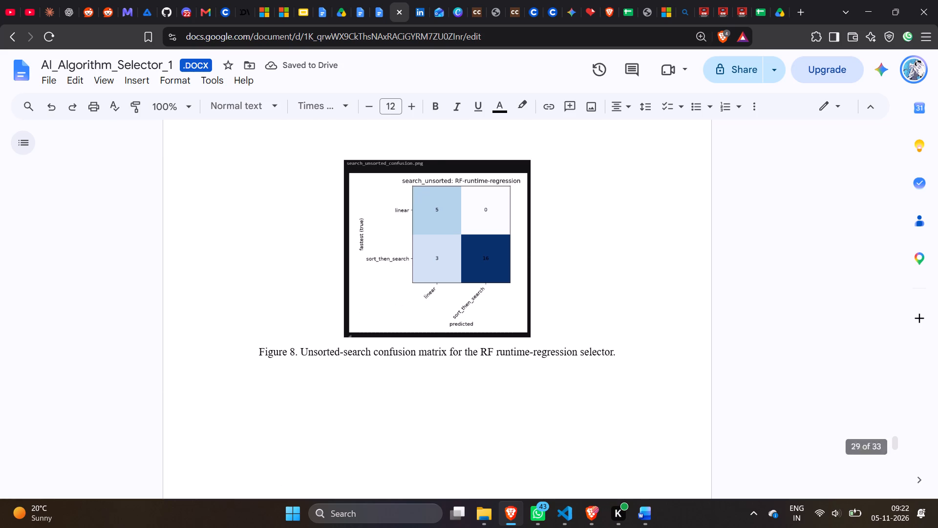
pyautogui.click(483, 266)
pyautogui.moveTo(529, 339); pyautogui.dragTo(554, 370)
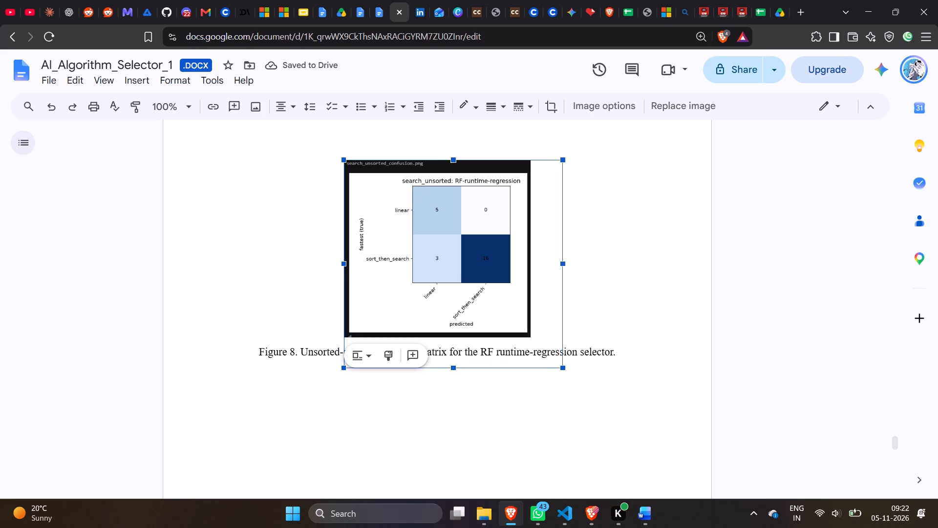
pyautogui.moveTo(554, 370); pyautogui.dragTo(558, 378)
# Enlarge the Figure 7 unsorted-search slowdown image proportionally to about 60% of the text width.
pyautogui.scroll(5, 580, 262)
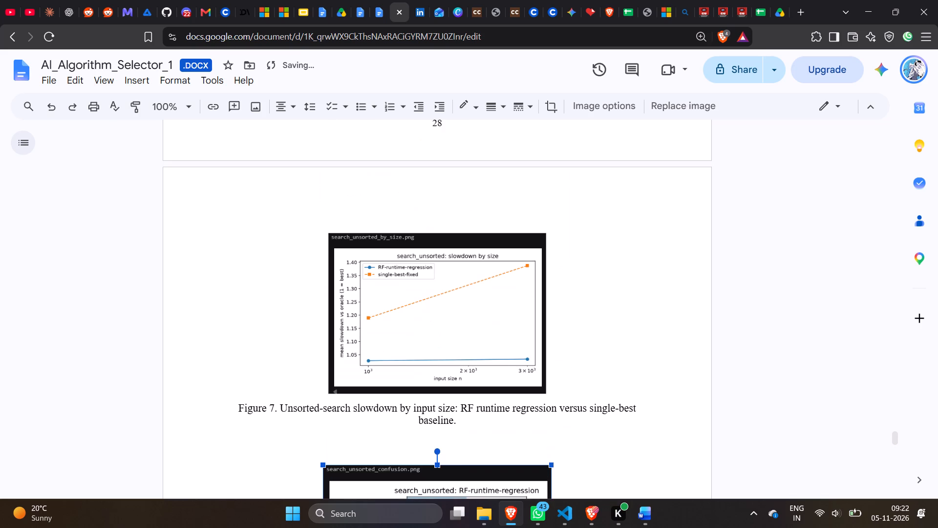
pyautogui.click(501, 331)
pyautogui.moveTo(544, 393); pyautogui.dragTo(562, 419)
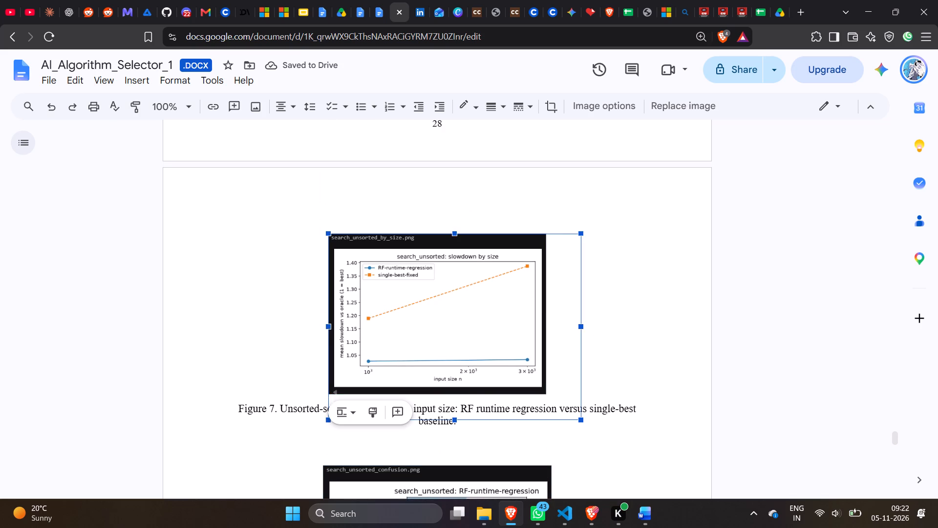
pyautogui.moveTo(562, 419); pyautogui.dragTo(562, 419)
# Review the resized figures and the page layout from Figure 7 through sections 5.2 and 5.3 into Chapter 6.
pyautogui.scroll(-3, 557, 400)
pyautogui.scroll(3, 557, 400)
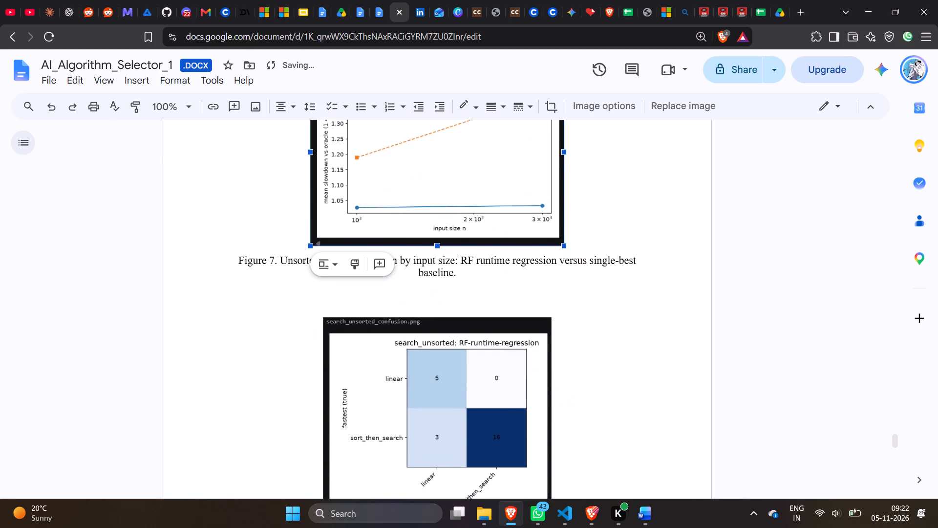
pyautogui.scroll(-4, 555, 396)
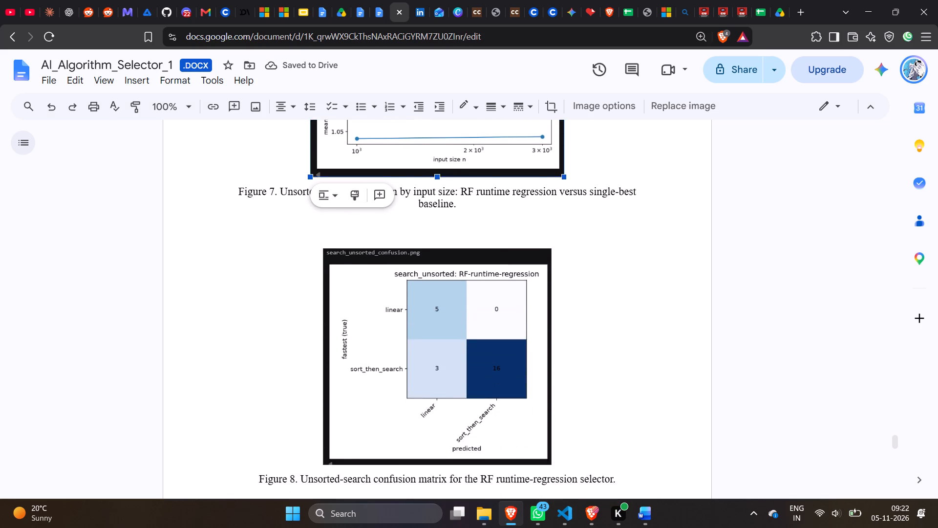
pyautogui.scroll(-9, 555, 396)
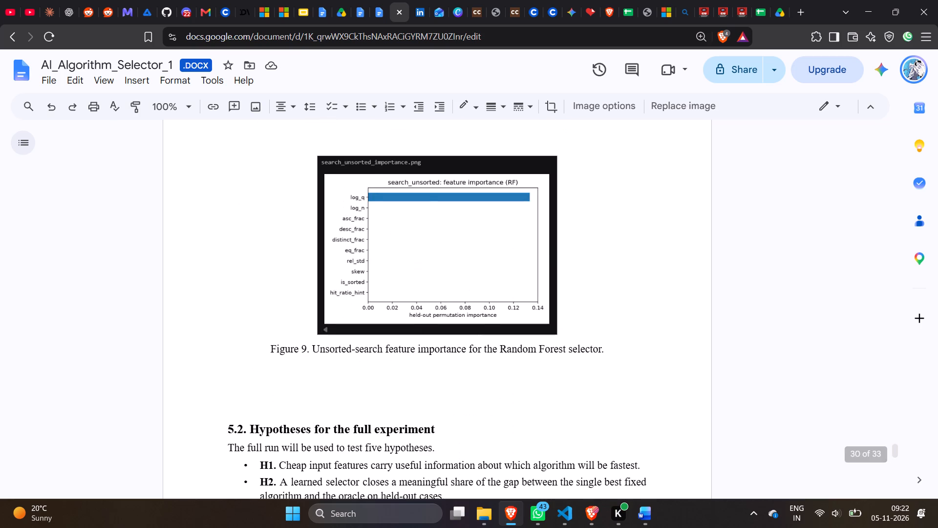
pyautogui.scroll(-6, 555, 396)
pyautogui.scroll(4, 555, 396)
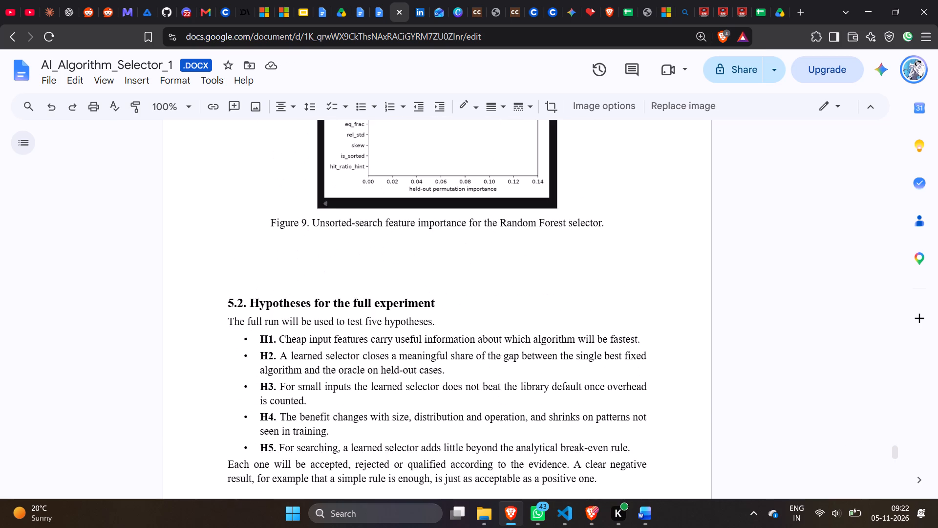
pyautogui.scroll(-8, 361, 345)
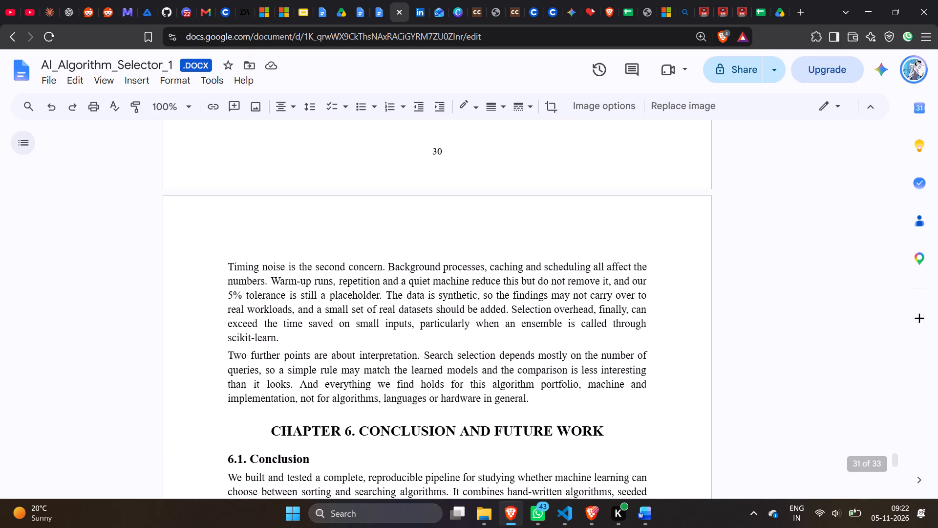
pyautogui.scroll(5, 350, 337)
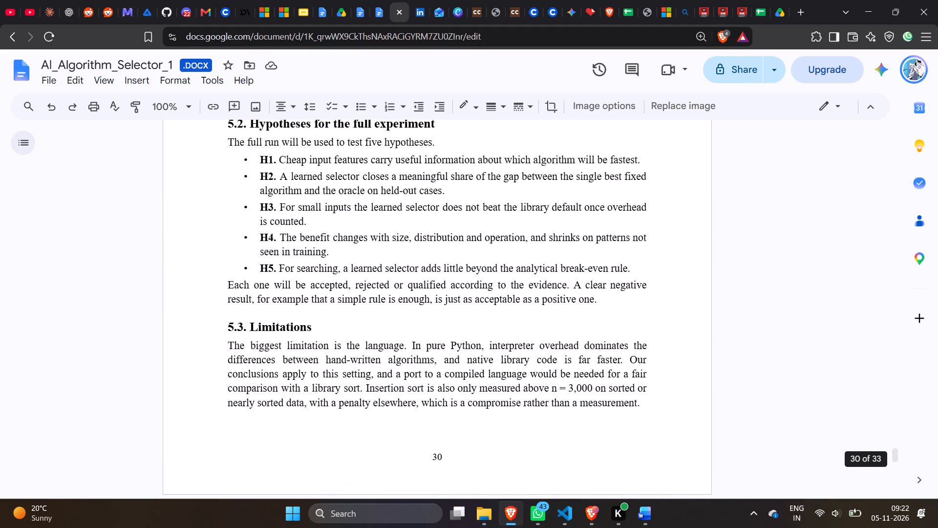
pyautogui.scroll(3, 350, 337)
pyautogui.scroll(-8, 350, 337)
pyautogui.scroll(8, 350, 337)
pyautogui.scroll(-6, 350, 337)
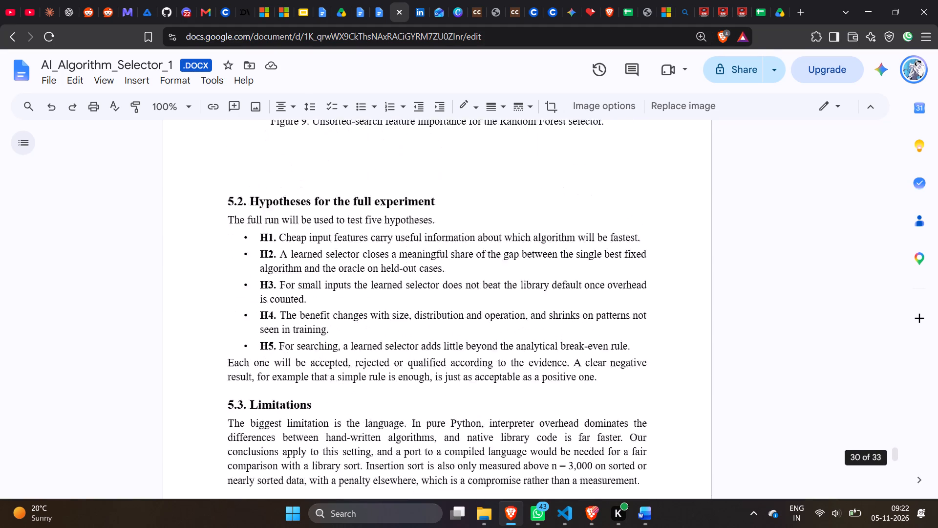
pyautogui.scroll(-5, 350, 337)
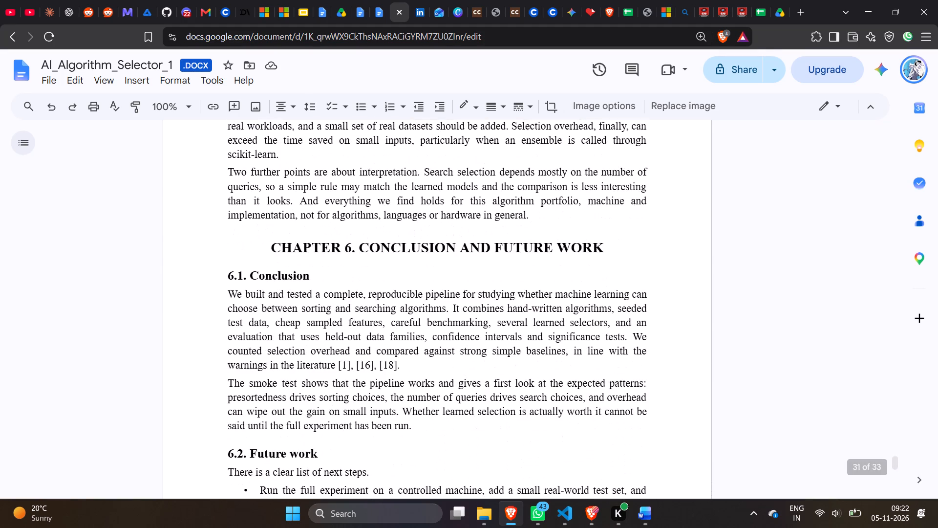
pyautogui.scroll(-2, 350, 337)
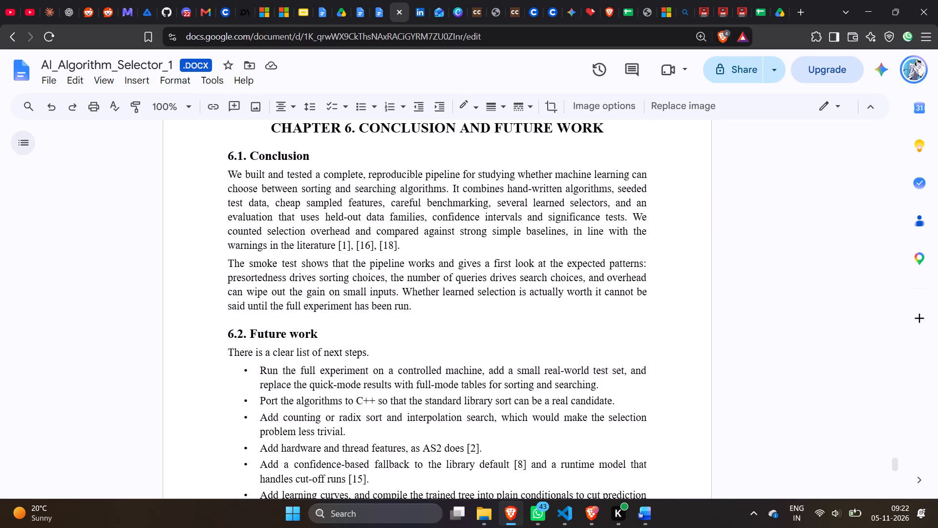
# Insert a page break before the Chapter 6 Conclusion and Future Work heading.
pyautogui.scroll(2, 309, 234)
pyautogui.click(272, 251)
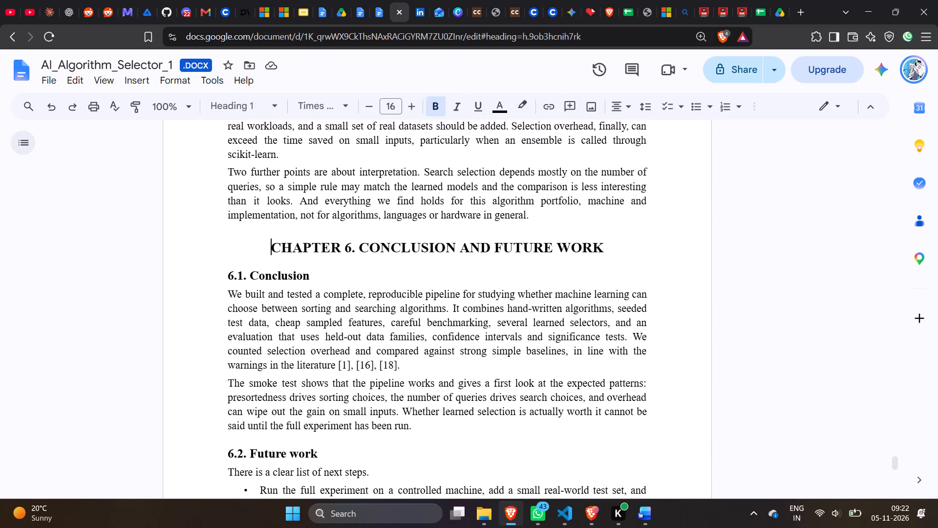
pyautogui.hotkey('ctrl', 'Return')
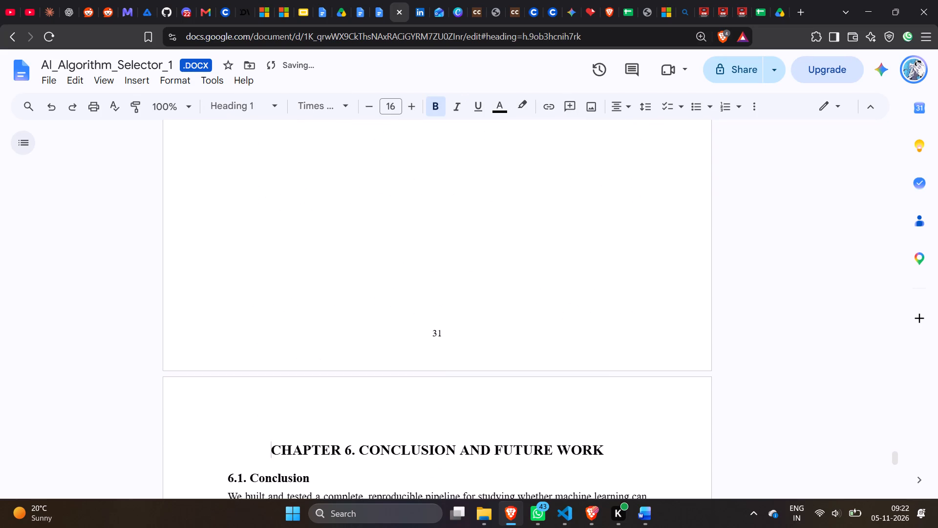
# Check which pages Chapter 6, the References and the appendices fall on.
pyautogui.scroll(-15, 361, 292)
pyautogui.scroll(7, 361, 292)
pyautogui.scroll(-4, 361, 292)
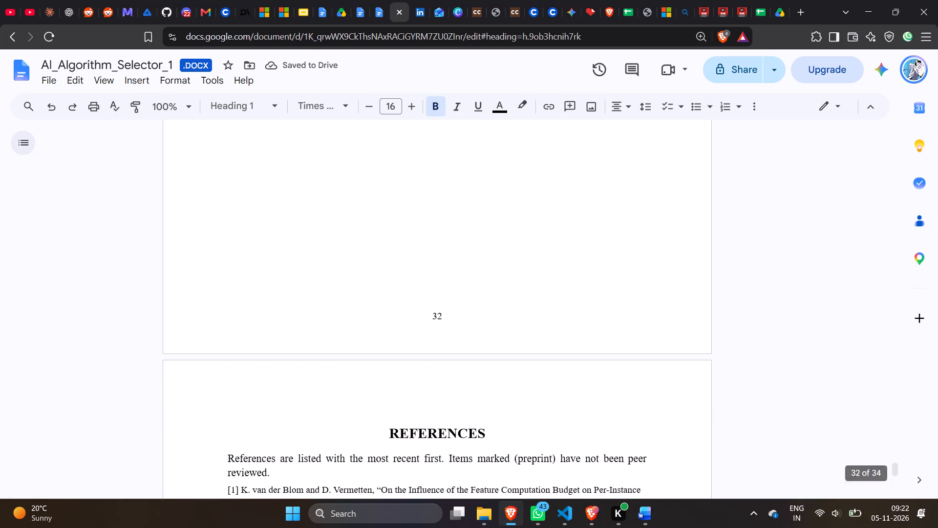
pyautogui.scroll(-6, 361, 292)
pyautogui.scroll(-20, 361, 292)
pyautogui.scroll(-7, 361, 292)
pyautogui.scroll(2, 361, 298)
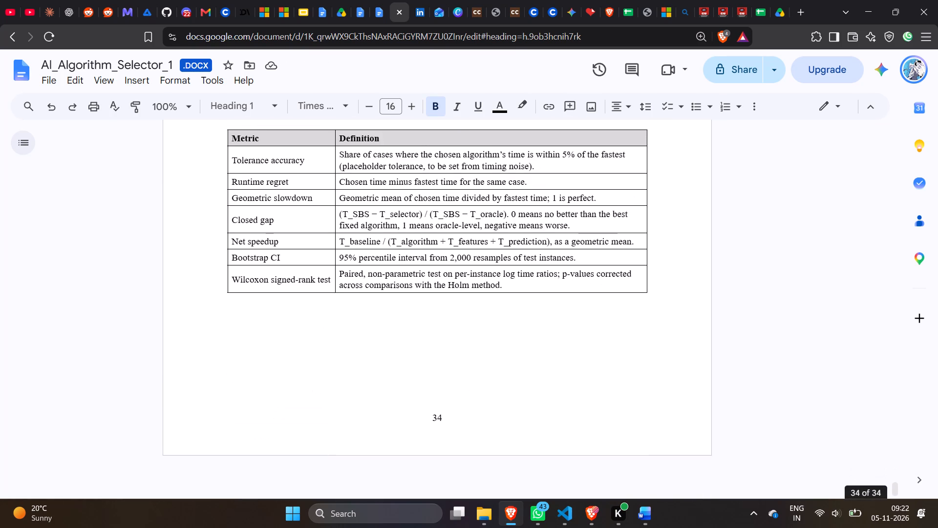
pyautogui.scroll(20, 361, 298)
pyautogui.scroll(7, 361, 298)
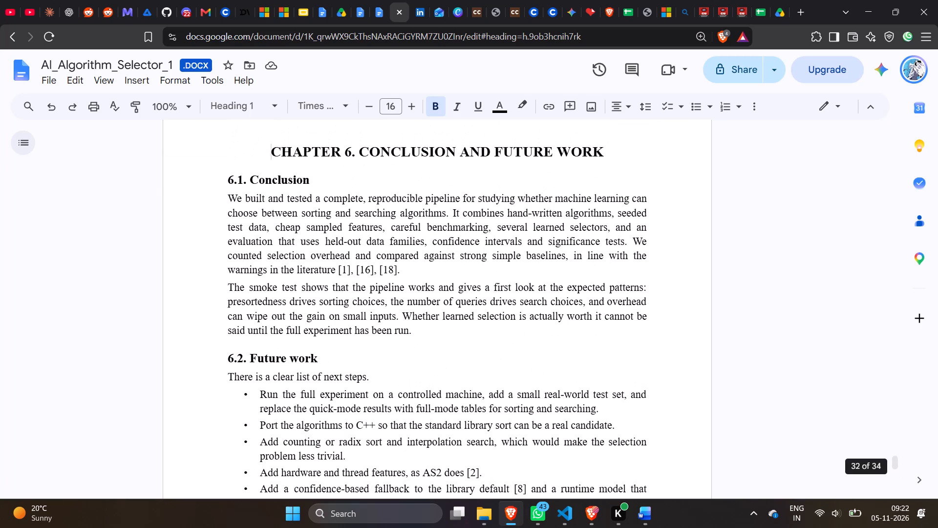
pyautogui.scroll(1, 365, 293)
pyautogui.scroll(-7, 365, 293)
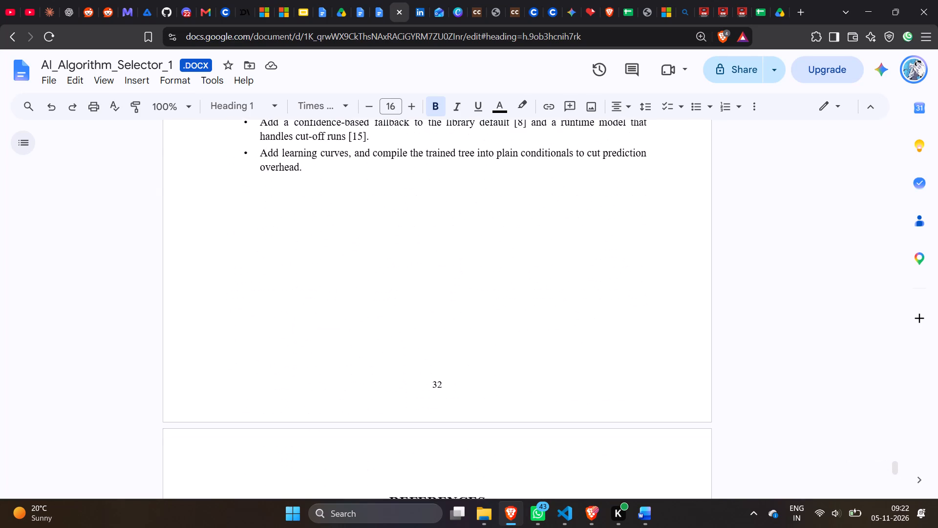
# In the contents table, set the page numbers of Chapter 6, 6.1 Conclusion and 6.2 Future work to 32.
pyautogui.click(381, 14)
pyautogui.scroll(-5, 446, 431)
pyautogui.scroll(2, 409, 260)
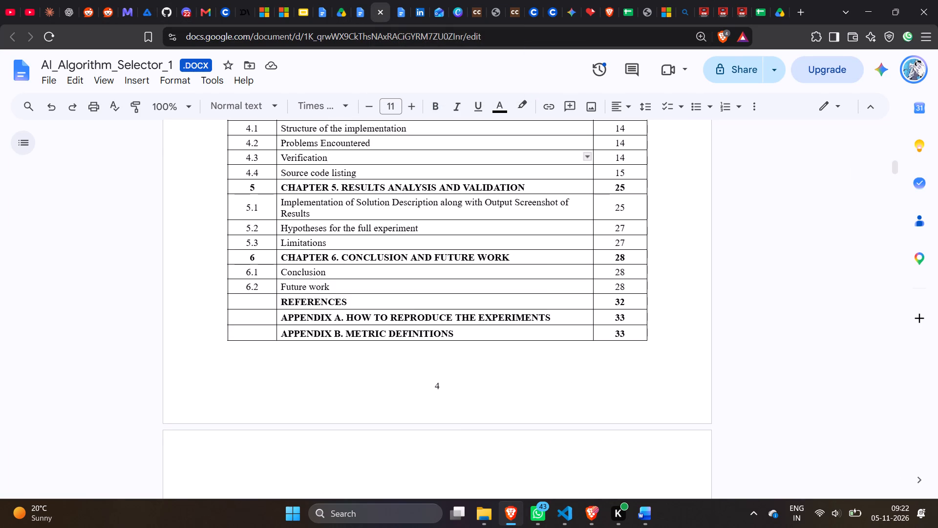
pyautogui.click(628, 254)
pyautogui.press('BackSpace')
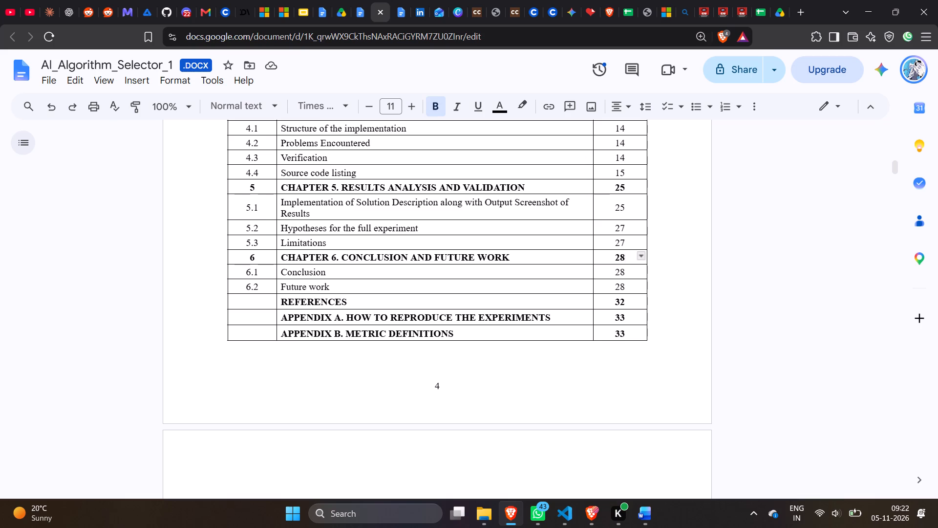
pyautogui.press('BackSpace')
pyautogui.write('32')
pyautogui.press('Down')
pyautogui.press('BackSpace')
pyautogui.press('BackSpace')
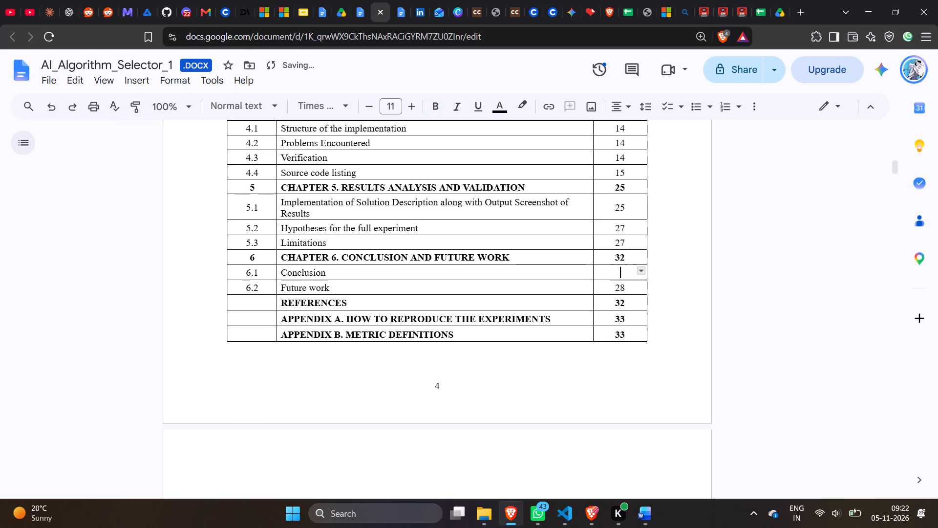
pyautogui.write('32')
pyautogui.press('Down')
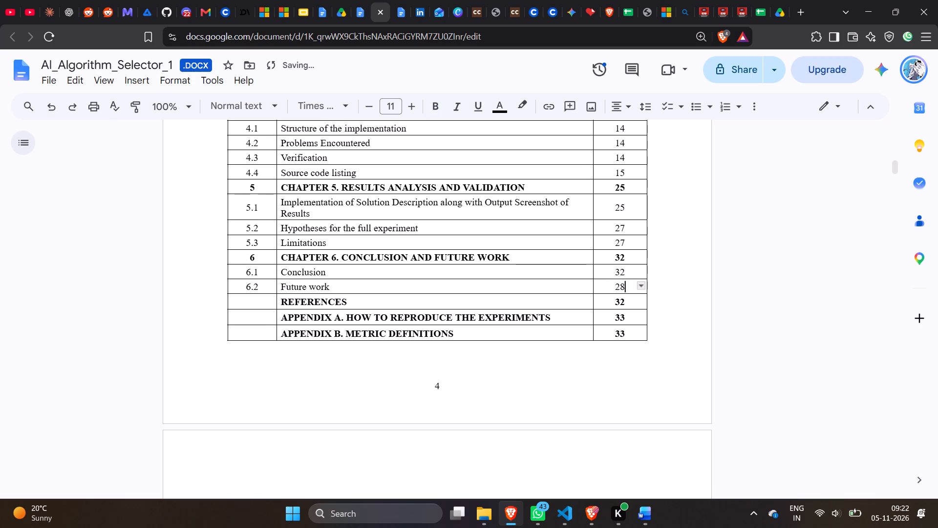
pyautogui.press('BackSpace')
pyautogui.press('BackSpace')
pyautogui.write('32')
# In the contents table, set the page number of References to 33 and of Appendix A and Appendix B to 34.
pyautogui.press('Down')
pyautogui.press('BackSpace')
pyautogui.press('3')
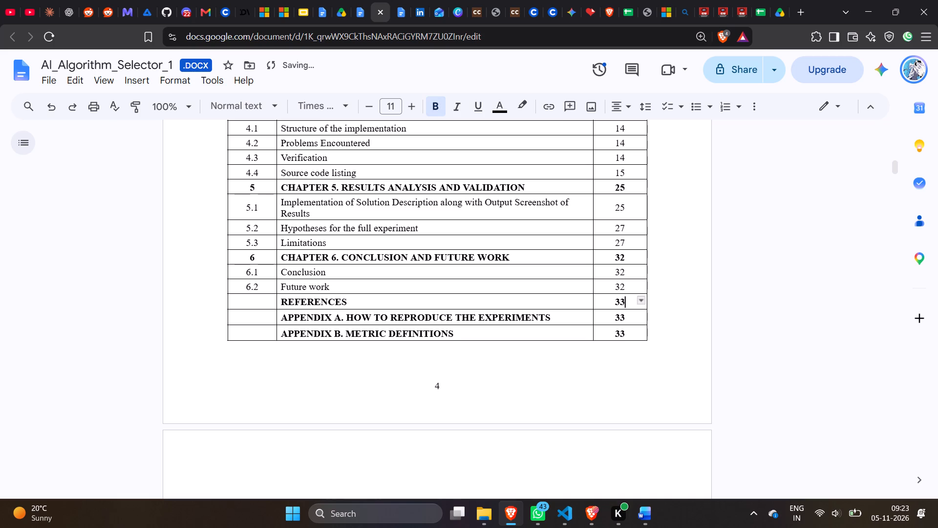
pyautogui.press('Down')
pyautogui.press('BackSpace')
pyautogui.press('4')
pyautogui.press('Down')
pyautogui.press('BackSpace')
pyautogui.press('4')
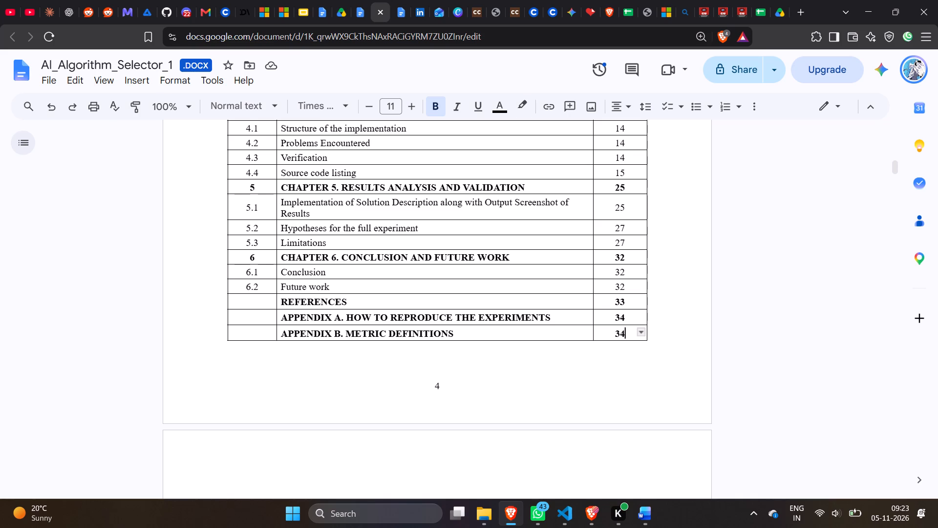
# Check which pages sections 5.2 Hypotheses for the full experiment and 5.3 Limitations fall on in the report body.
pyautogui.click(361, 19)
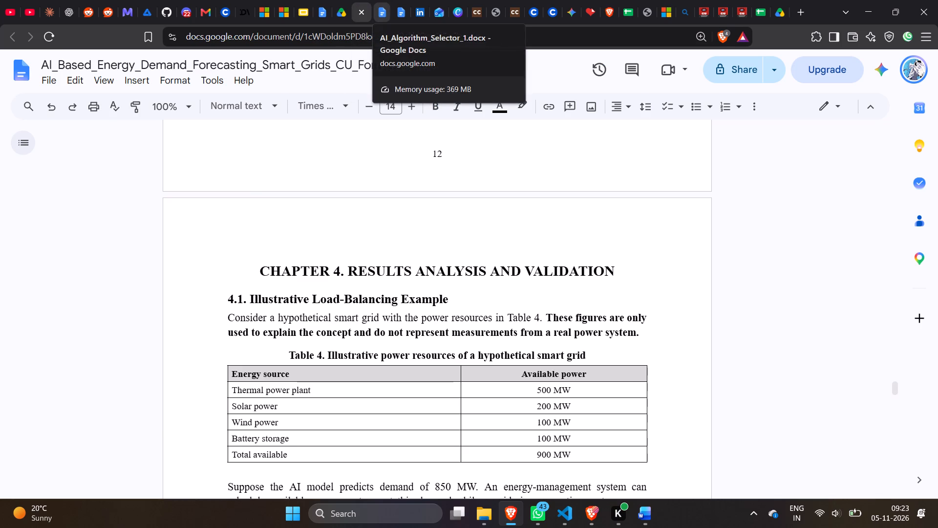
pyautogui.click(407, 18)
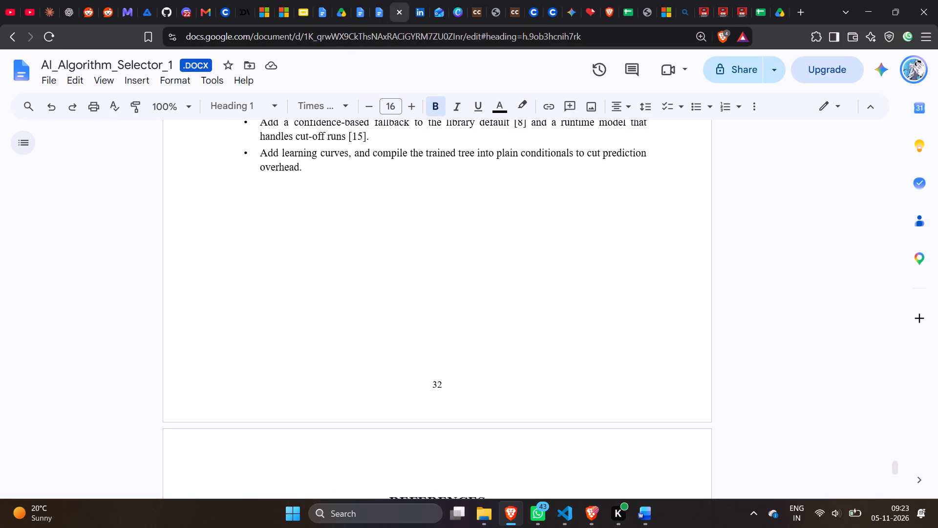
pyautogui.scroll(18, 475, 308)
pyautogui.scroll(9, 474, 309)
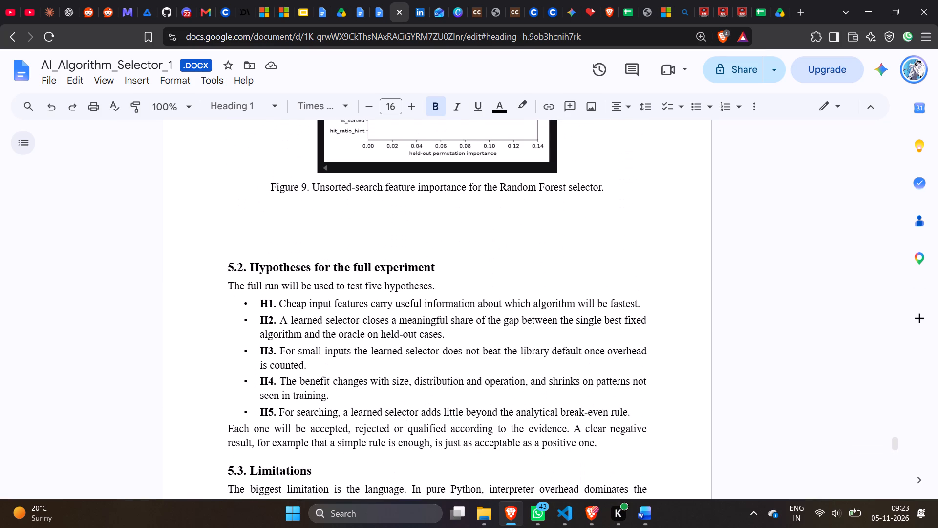
pyautogui.scroll(-1, 389, 308)
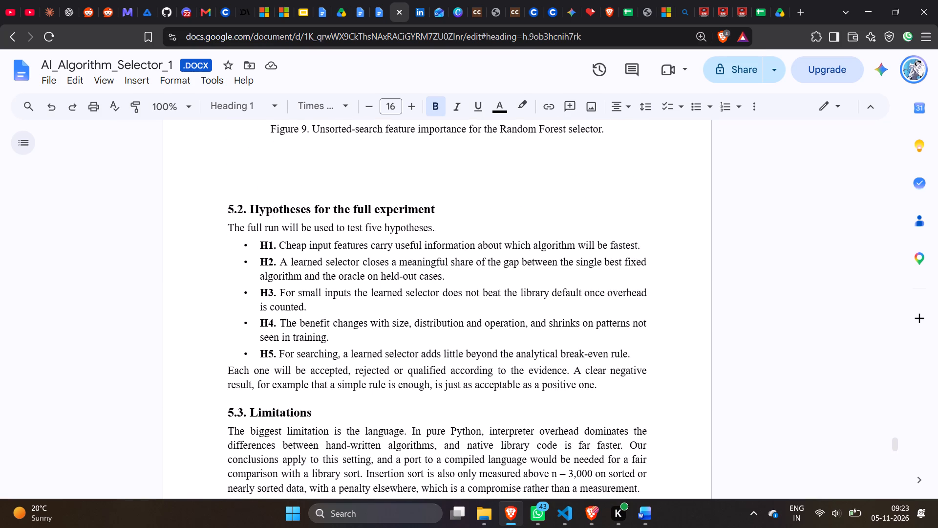
pyautogui.scroll(-4, 259, 271)
pyautogui.scroll(3, 259, 271)
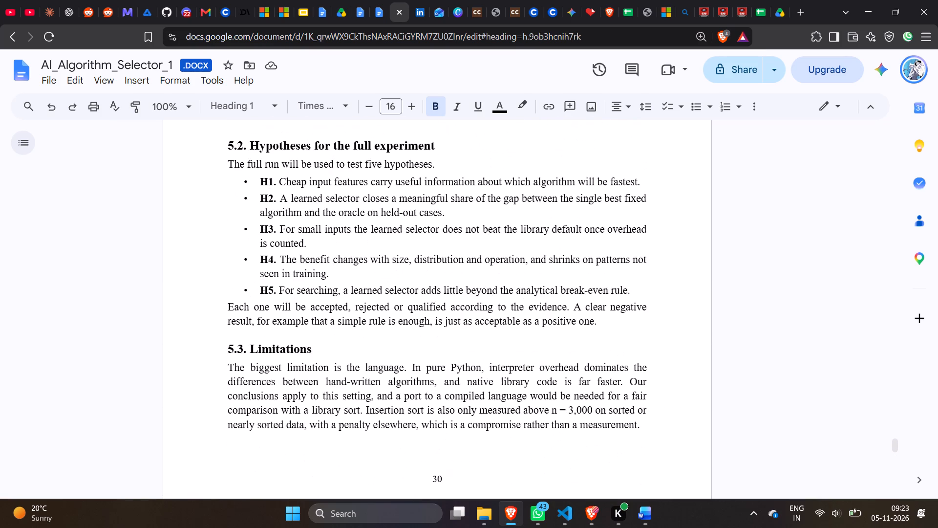
pyautogui.scroll(1, 202, 196)
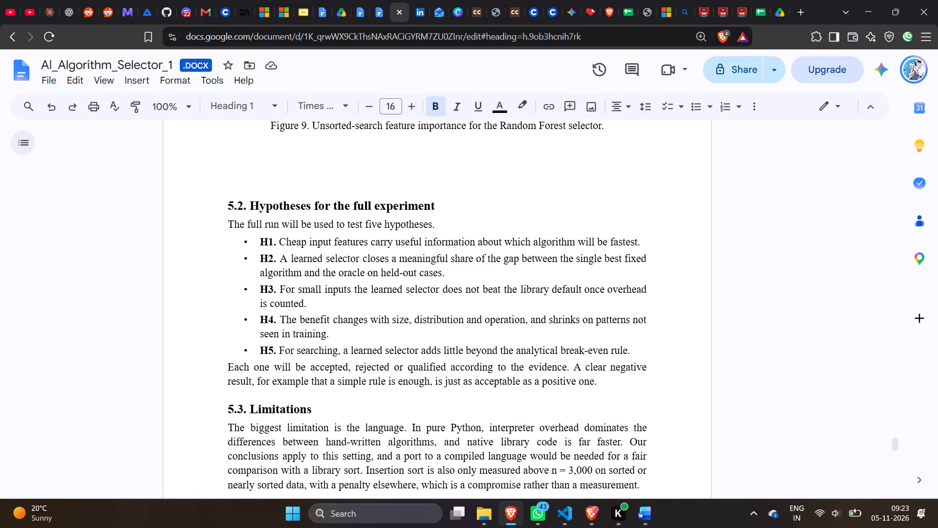
pyautogui.moveTo(208, 202); pyautogui.dragTo(433, 376)
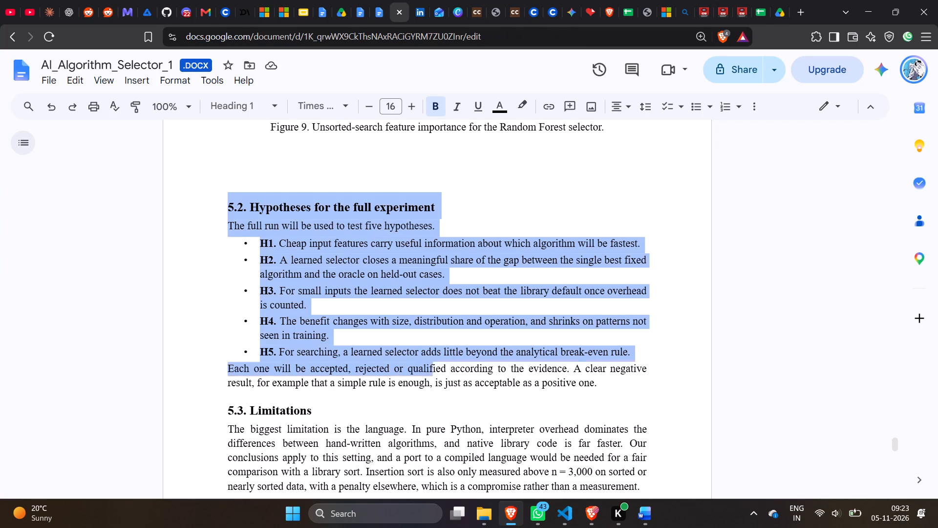
pyautogui.moveTo(433, 376); pyautogui.dragTo(441, 385)
pyautogui.scroll(-5, 448, 458)
pyautogui.scroll(-2, 441, 385)
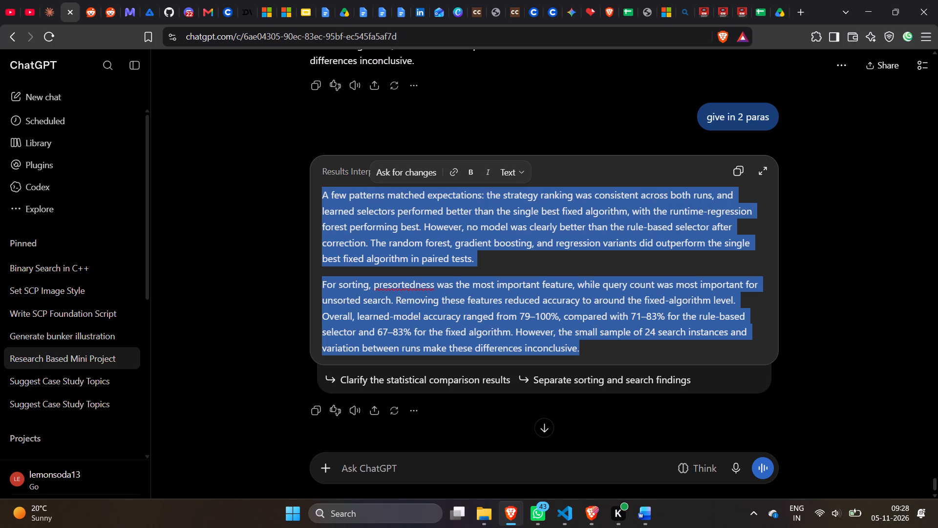
pyautogui.click(381, 18)
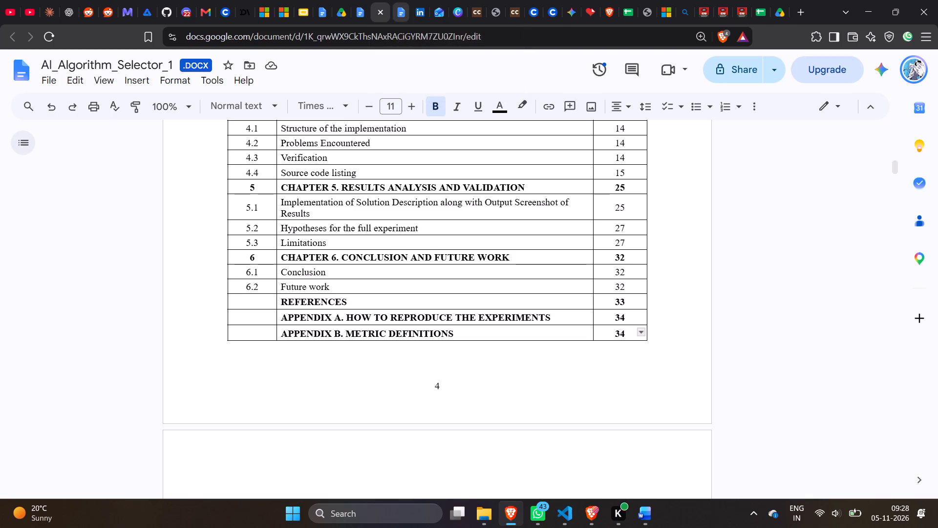
pyautogui.click(406, 17)
pyautogui.scroll(2, 311, 202)
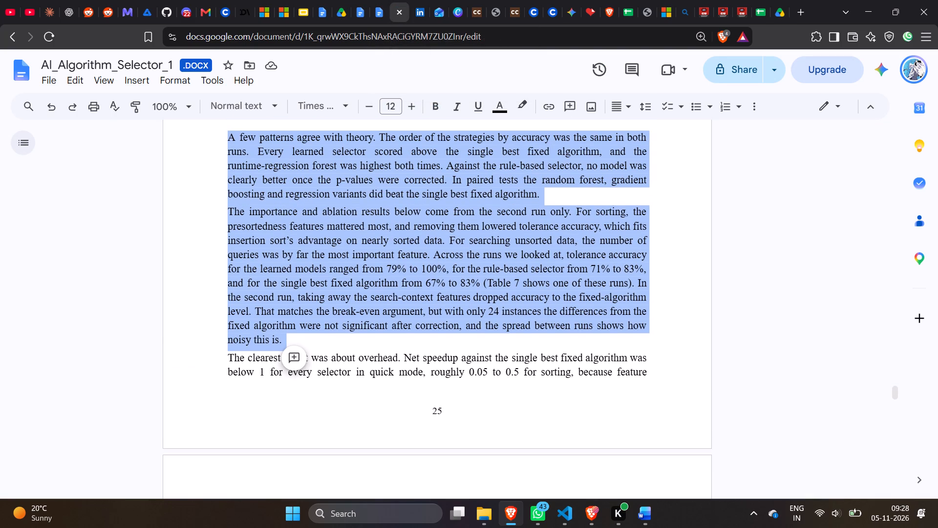
pyautogui.click(349, 348)
pyautogui.moveTo(288, 349); pyautogui.dragTo(279, 346)
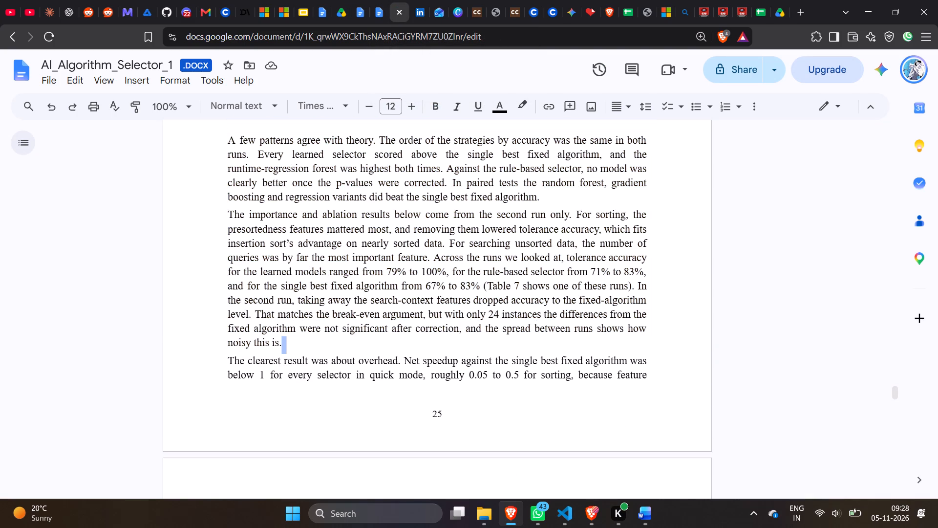
pyautogui.moveTo(279, 346); pyautogui.dragTo(209, 143)
pyautogui.hotkey('ctrl', 'v')
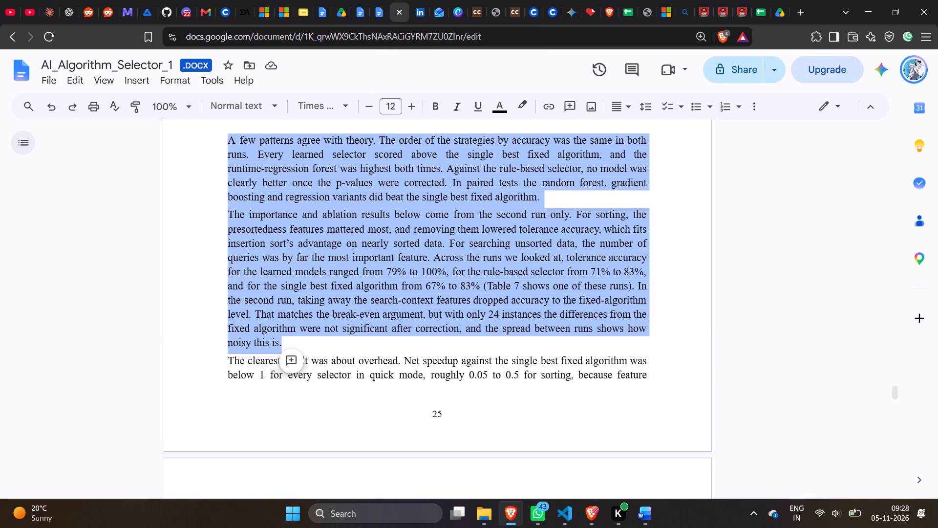
pyautogui.press('BackSpace')
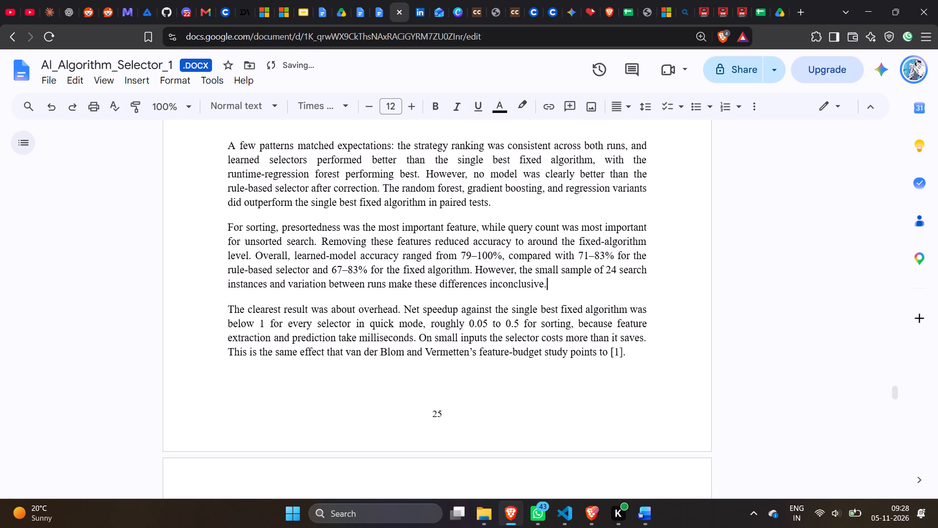
# In section 5.3 Limitations, merge the "Timing is also affected" paragraph into the first paragraph, separated by a space.
pyautogui.scroll(4, 293, 226)
pyautogui.scroll(-10, 293, 226)
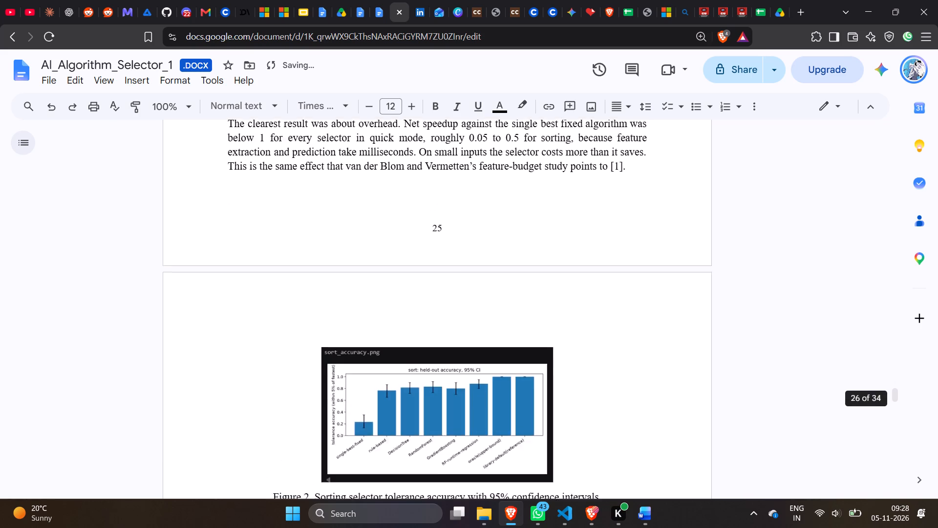
pyautogui.scroll(-20, 293, 226)
pyautogui.scroll(-20, 293, 226)
pyautogui.scroll(-13, 293, 226)
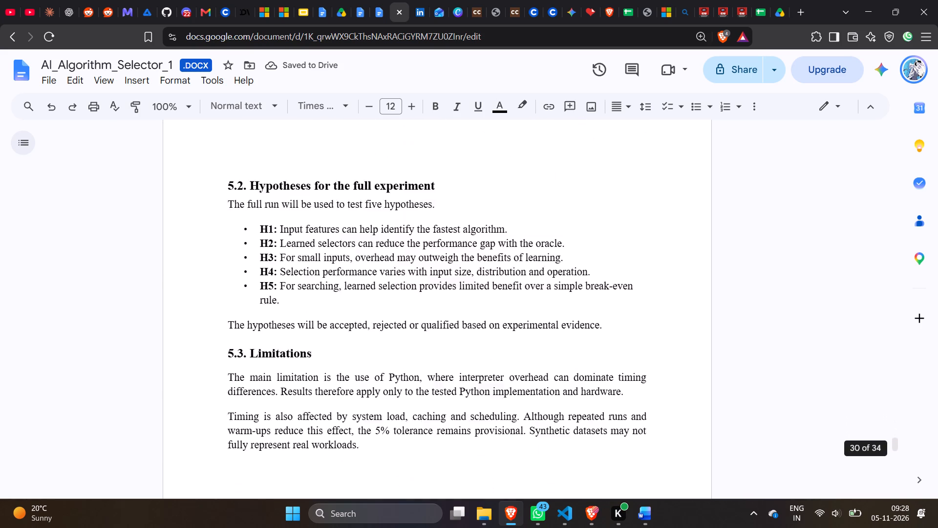
pyautogui.scroll(-12, 298, 253)
pyautogui.scroll(12, 299, 260)
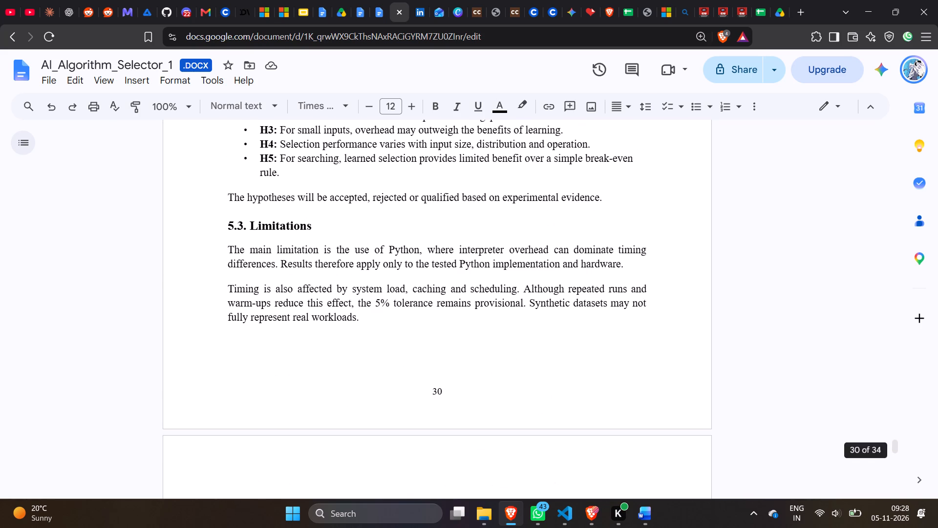
pyautogui.scroll(-6, 299, 260)
pyautogui.scroll(9, 299, 260)
pyautogui.scroll(-3, 299, 260)
pyautogui.click(230, 290)
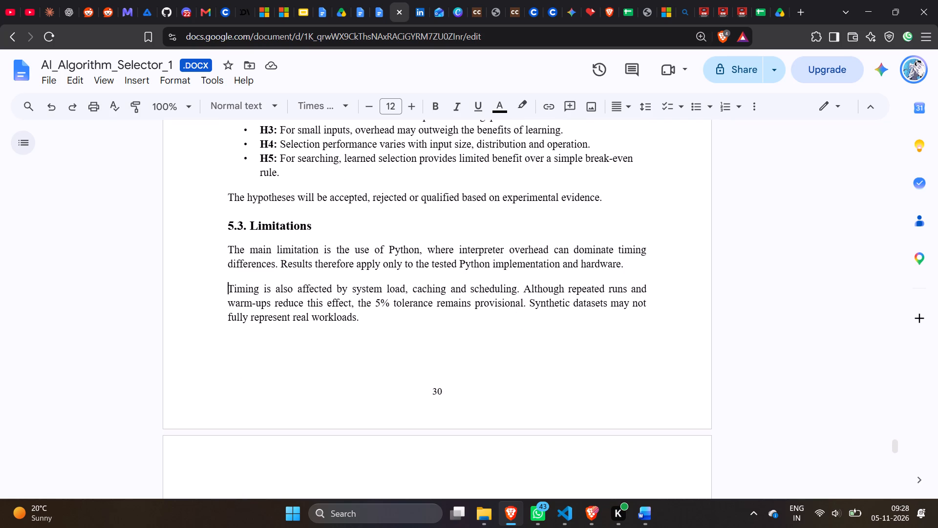
pyautogui.press('BackSpace')
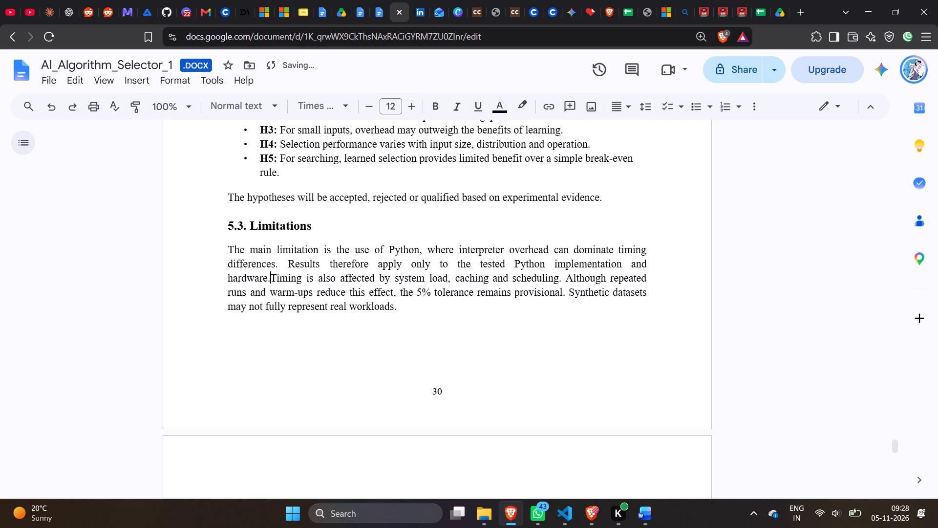
pyautogui.press('b')
pyautogui.press('BackSpace')
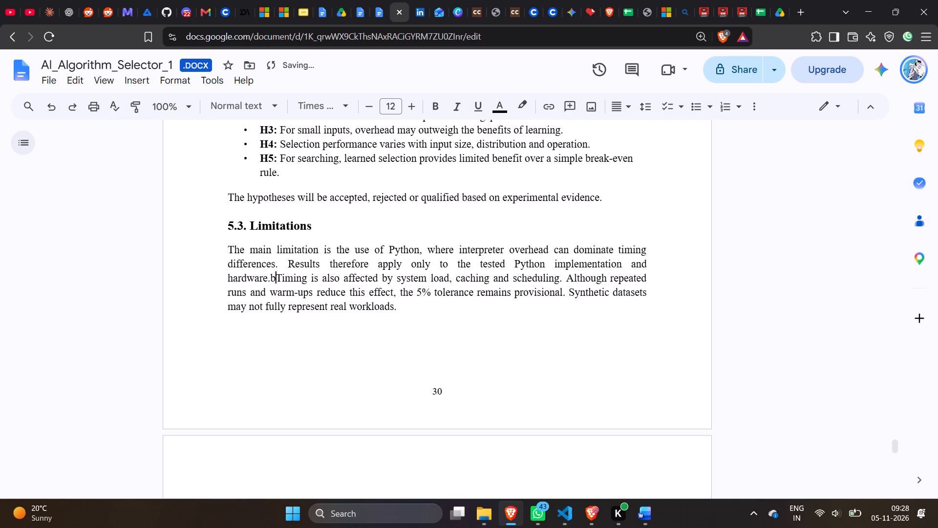
pyautogui.press('space')
# Join the "Finally, feature extraction" paragraph onto the end of the Limitations paragraph, separated by a space.
pyautogui.scroll(-4, 319, 314)
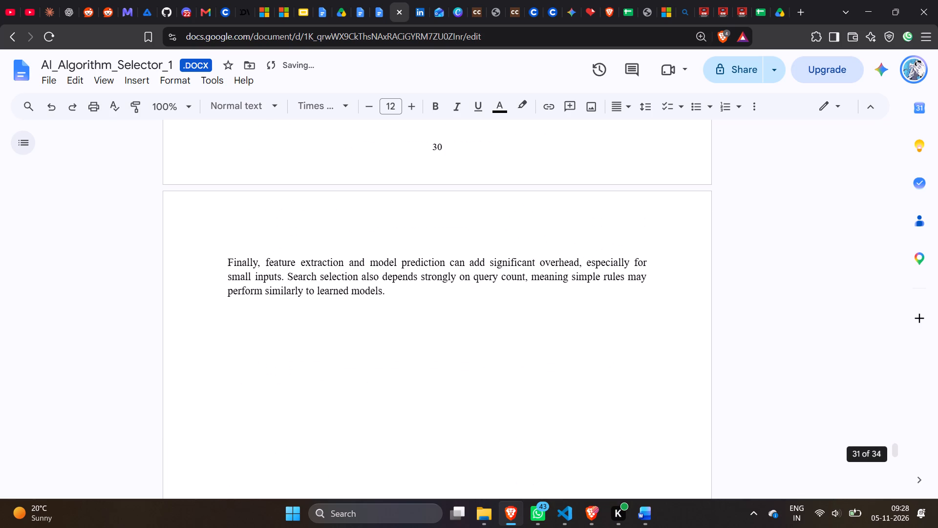
pyautogui.scroll(3, 319, 314)
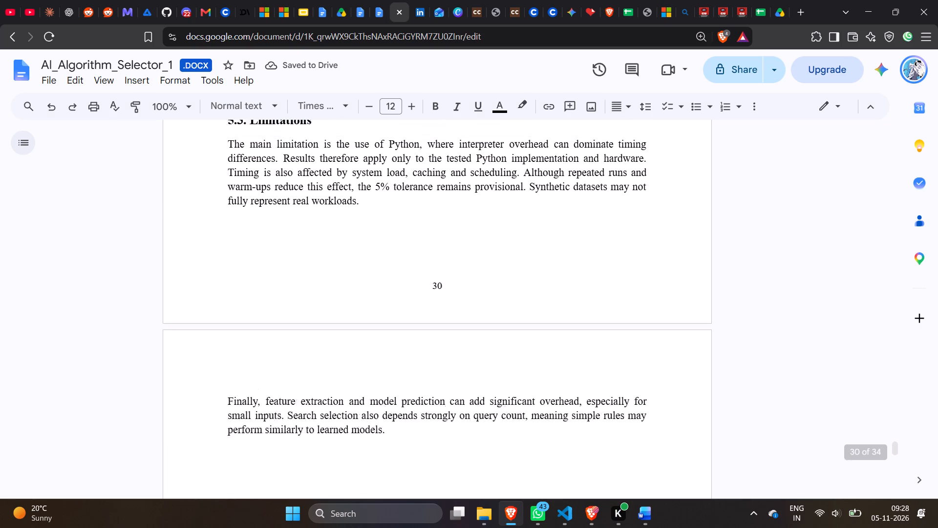
pyautogui.click(227, 451)
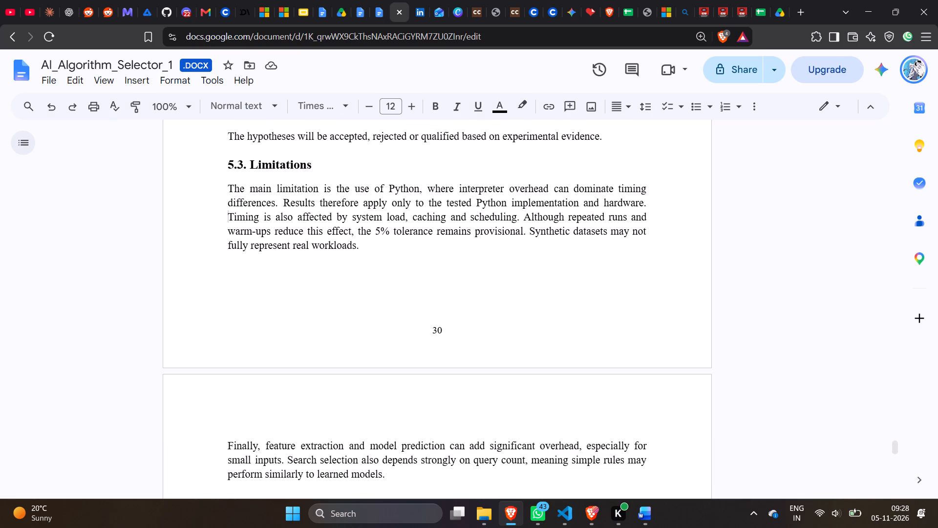
pyautogui.press('BackSpace')
pyautogui.press('space')
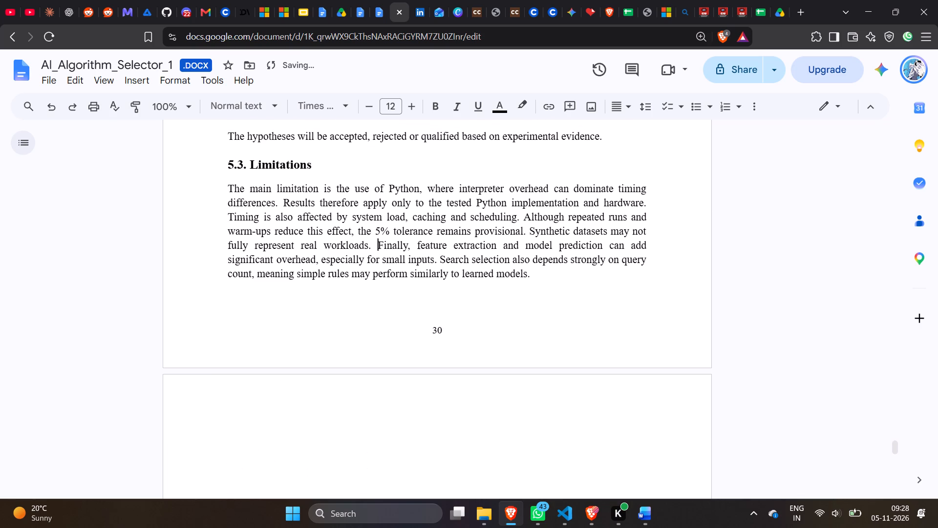
# Remove the empty page before the "CHAPTER 6. CONCLUSION AND FUTURE WORK" heading.
pyautogui.scroll(-10, 279, 453)
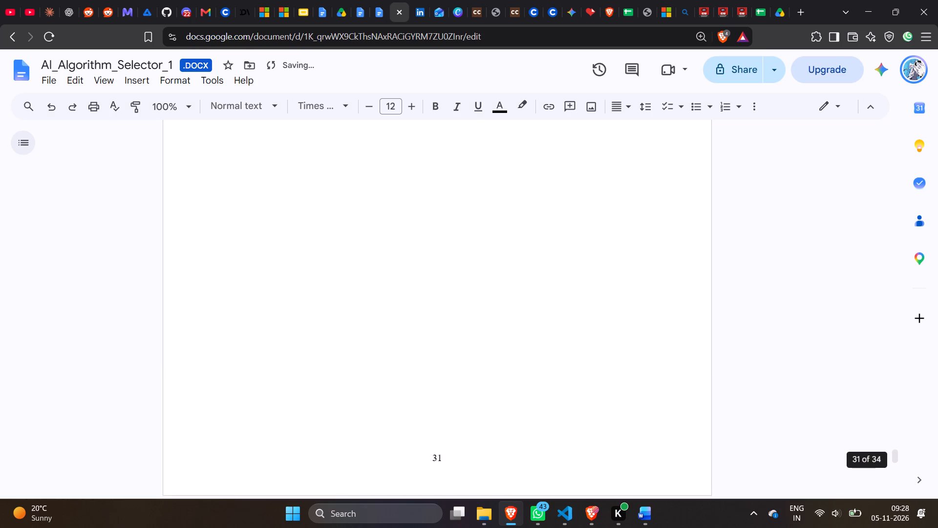
pyautogui.scroll(-3, 279, 453)
pyautogui.click(267, 374)
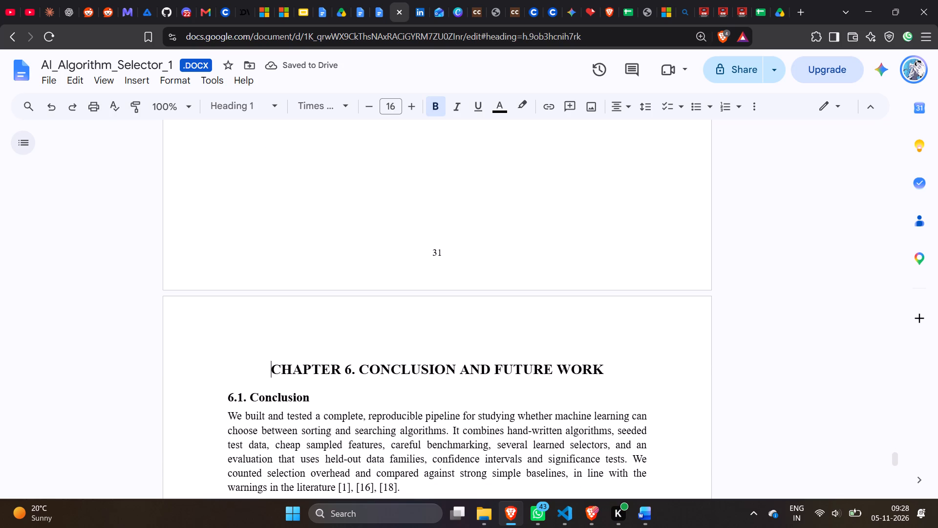
pyautogui.hotkey('ctrl', 'BackSpace')
pyautogui.hotkey('ctrl', 'BackSpace')
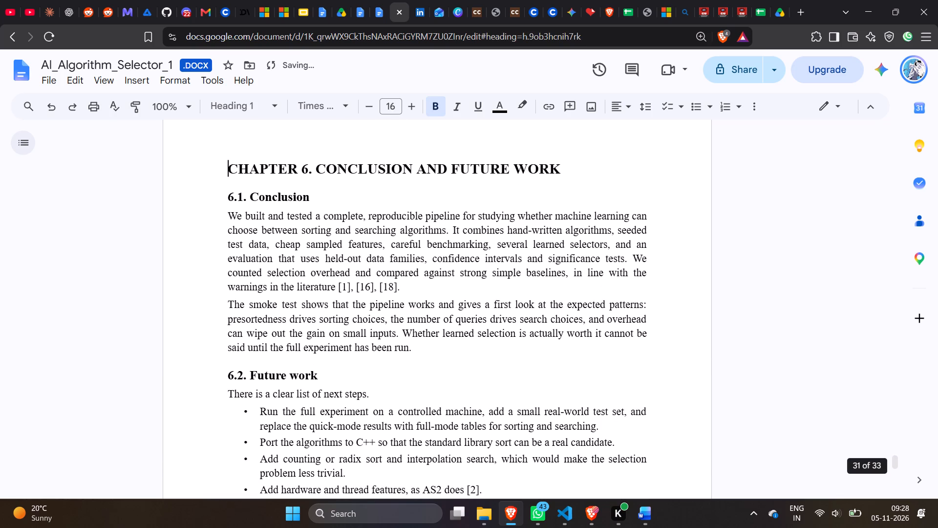
# Centre the "CHAPTER 6. CONCLUSION AND FUTURE WORK" heading.
pyautogui.tripleClick(312, 173)
pyautogui.click(618, 105)
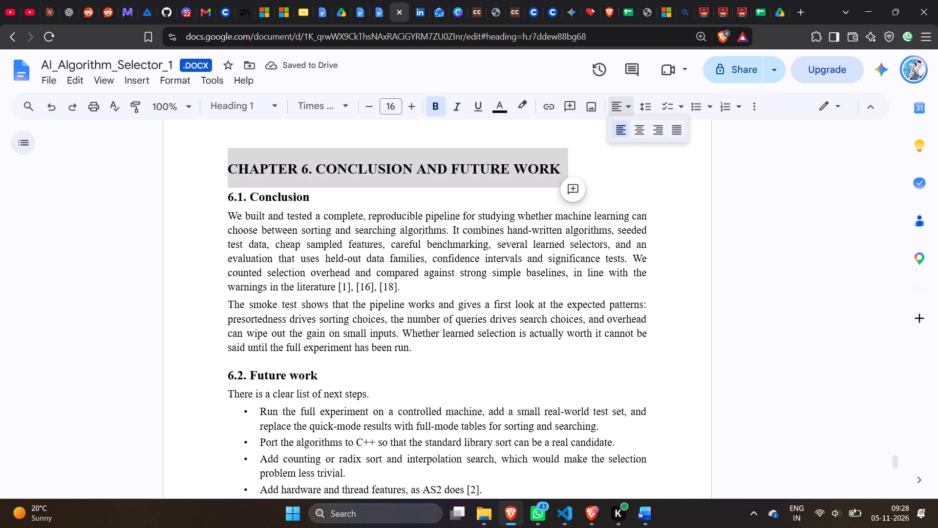
pyautogui.click(639, 129)
pyautogui.click(648, 190)
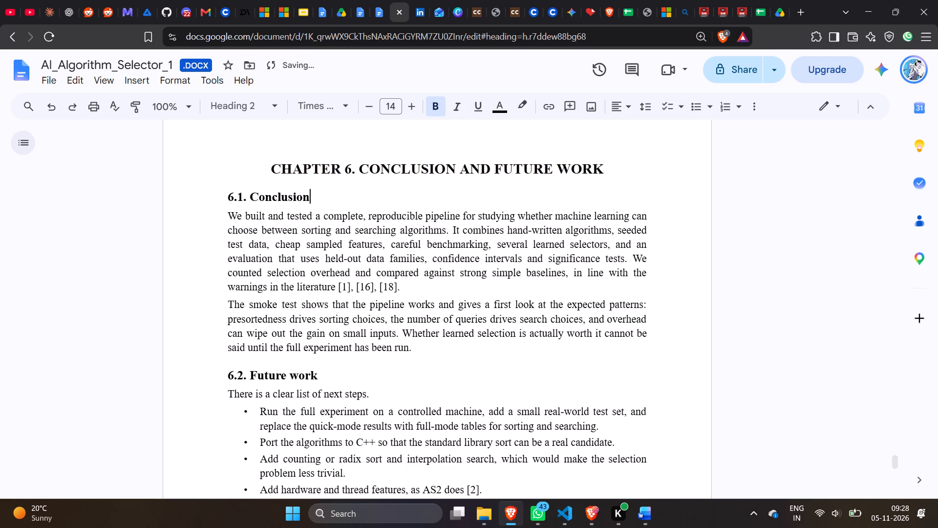
# Check the closing sections' pages, and in the contents table set Appendix B and Appendix A to 33 and References to 32.
pyautogui.scroll(4, 668, 340)
pyautogui.scroll(-14, 668, 340)
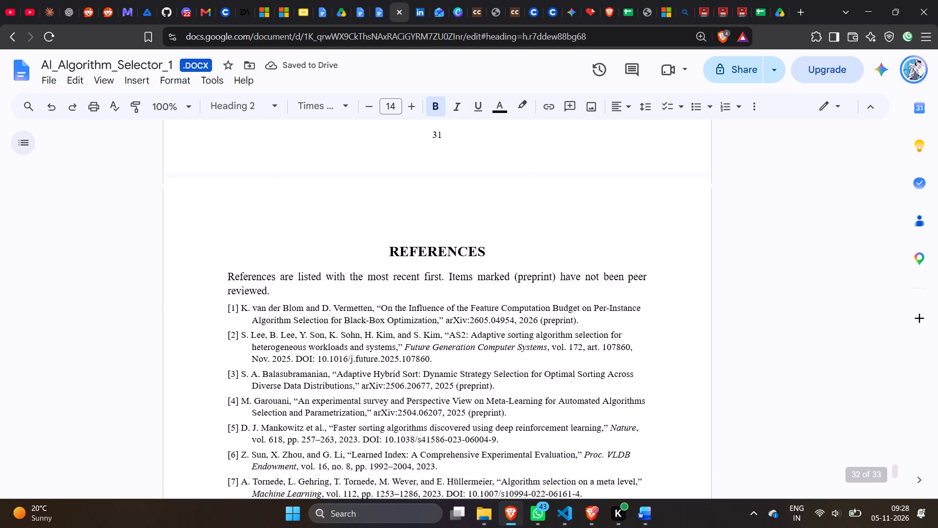
pyautogui.scroll(5, 668, 340)
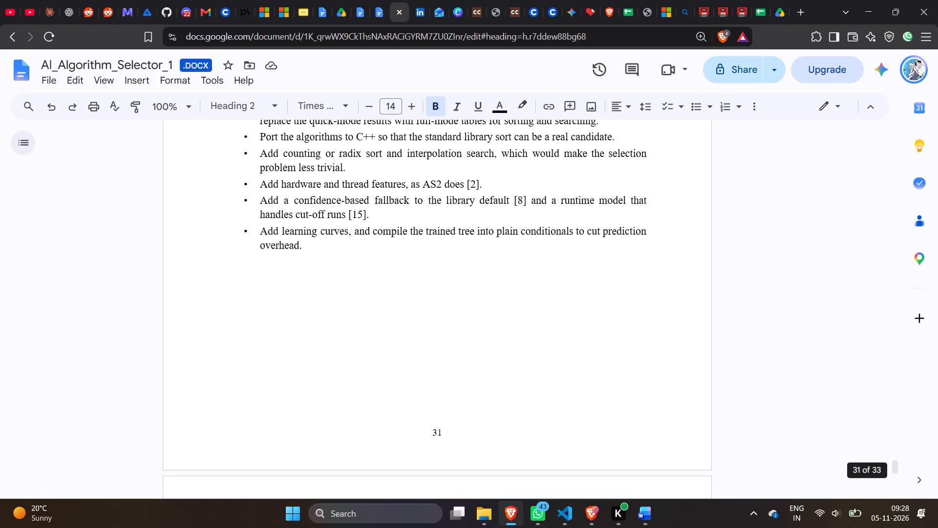
pyautogui.scroll(5, 661, 347)
pyautogui.scroll(-1, 435, 438)
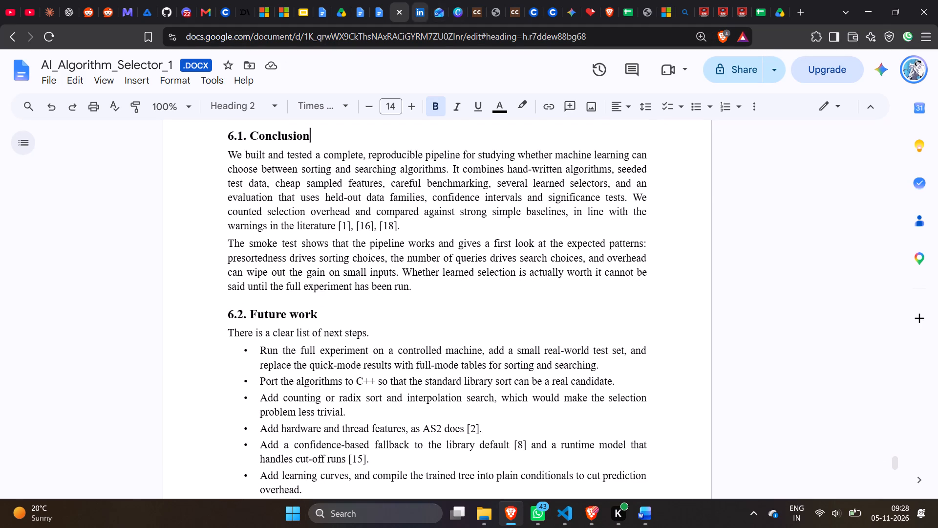
pyautogui.click(382, 13)
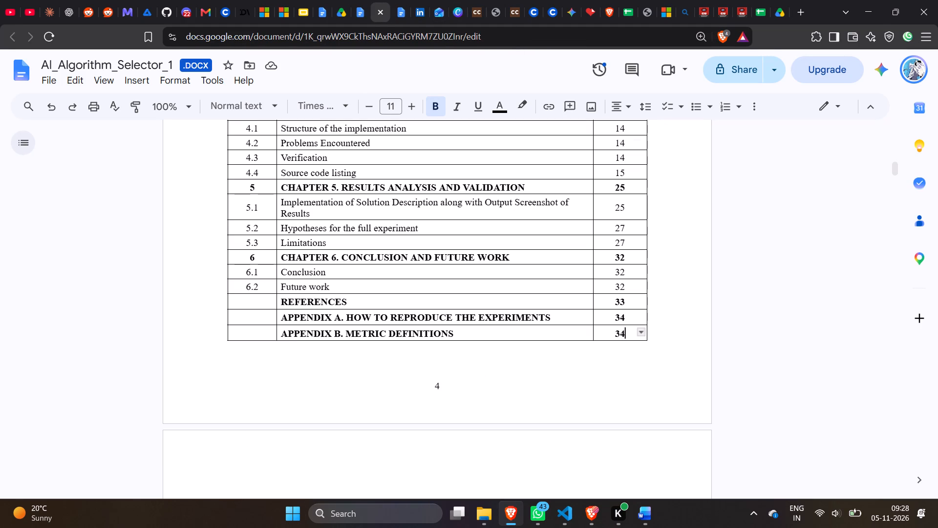
pyautogui.press('BackSpace')
pyautogui.press('3')
pyautogui.press('Up')
pyautogui.press('BackSpace')
pyautogui.press('3')
pyautogui.press('Up')
pyautogui.press('BackSpace')
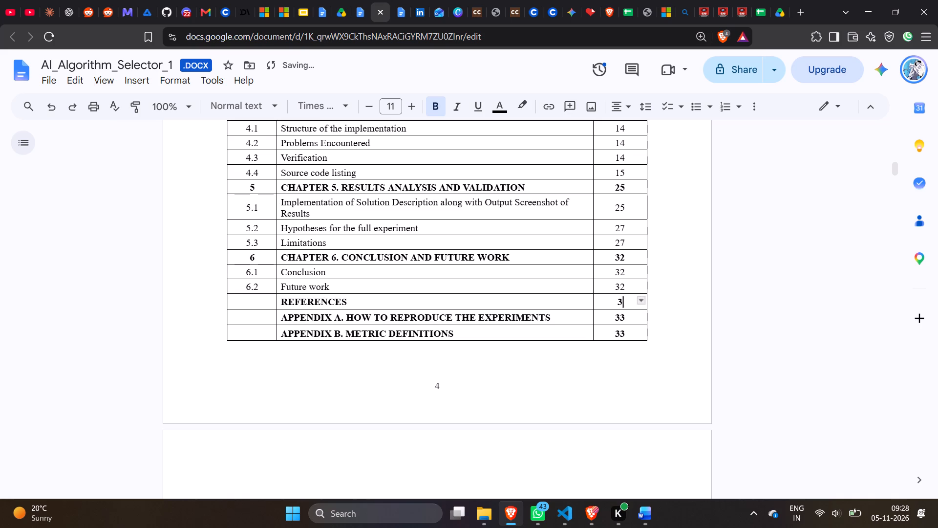
pyautogui.press('2')
# Set the contents table's page numbers for 6.2 Future work, 6.1 Conclusion and the Chapter 6 entry to 31.
pyautogui.press('Up')
pyautogui.press('BackSpace')
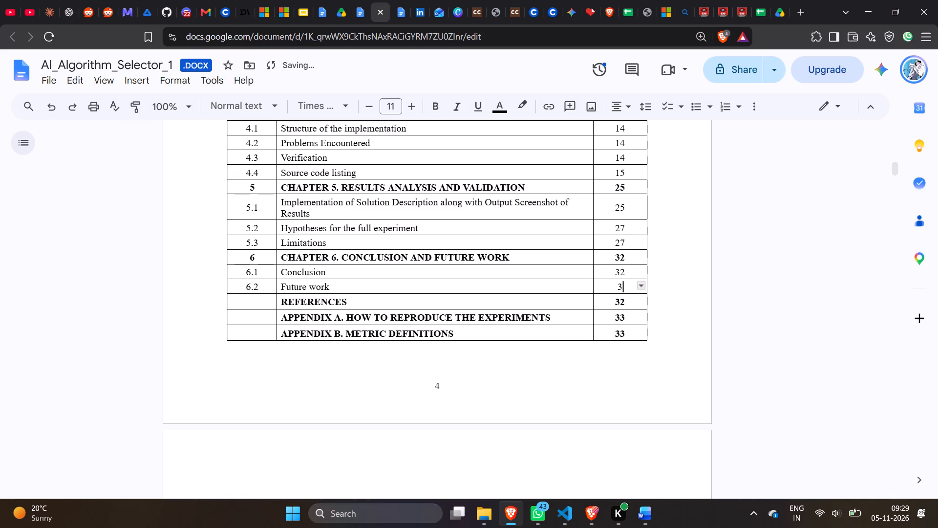
pyautogui.press('1')
pyautogui.press('Up')
pyautogui.press('BackSpace')
pyautogui.press('1')
pyautogui.press('Up')
pyautogui.press('BackSpace')
pyautogui.press('1')
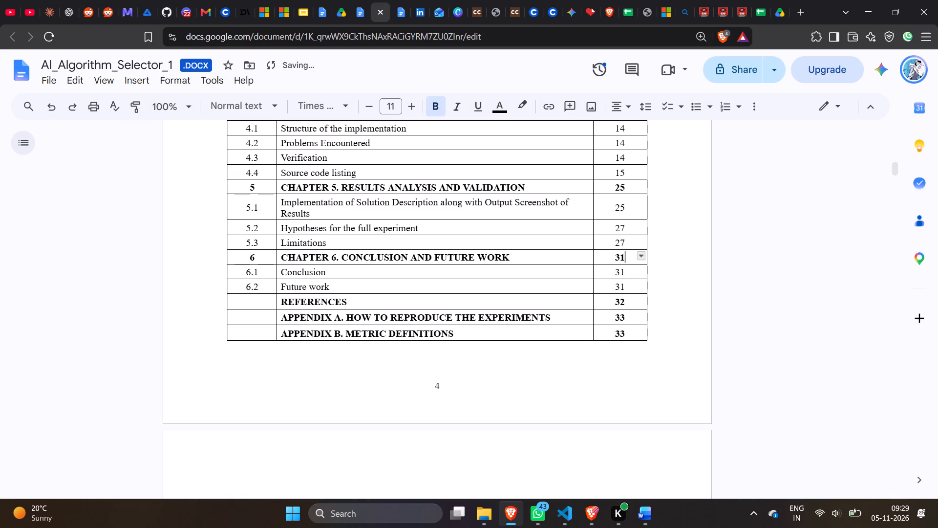
# Set the contents table's page numbers for 5.3 Limitations and 5.2 Hypotheses for the full experiment to 30.
pyautogui.click(634, 245)
pyautogui.press('BackSpace')
pyautogui.press('BackSpace')
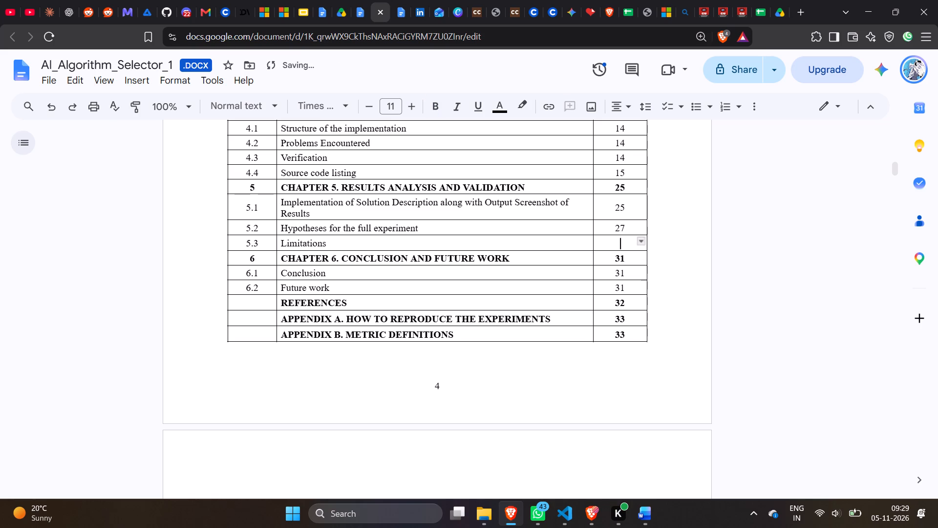
pyautogui.write('30')
pyautogui.press('Up')
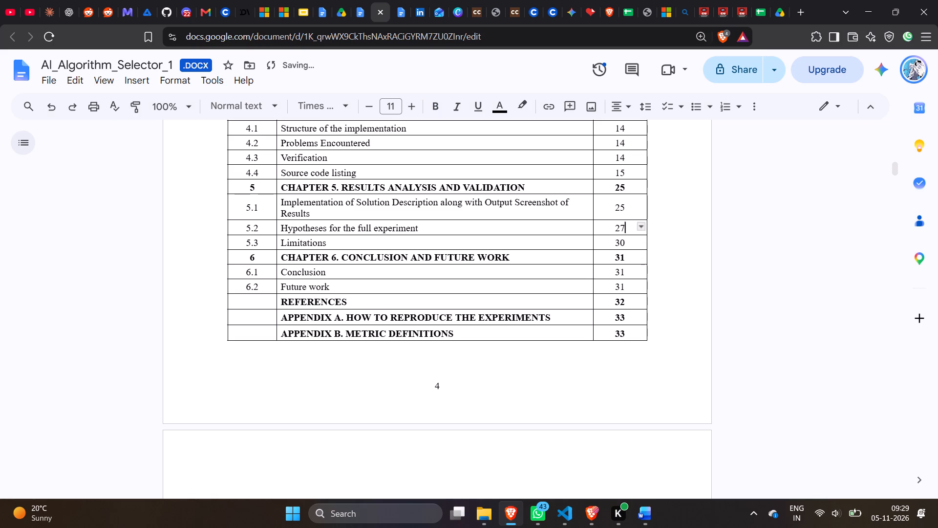
pyautogui.press('BackSpace')
pyautogui.press('BackSpace')
pyautogui.write('30')
# Check the starting page of Chapter 5 and section 5.1 in the report body against the contents table.
pyautogui.click(400, 17)
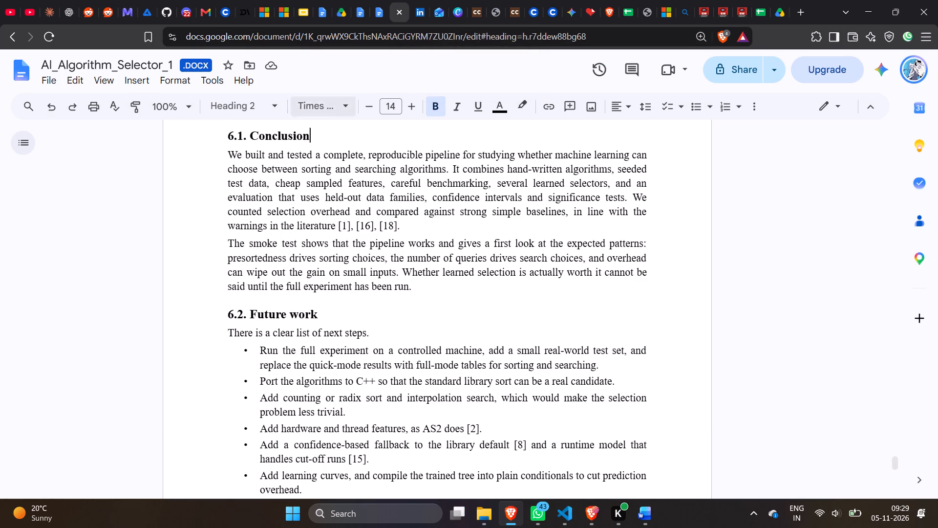
pyautogui.scroll(13, 446, 235)
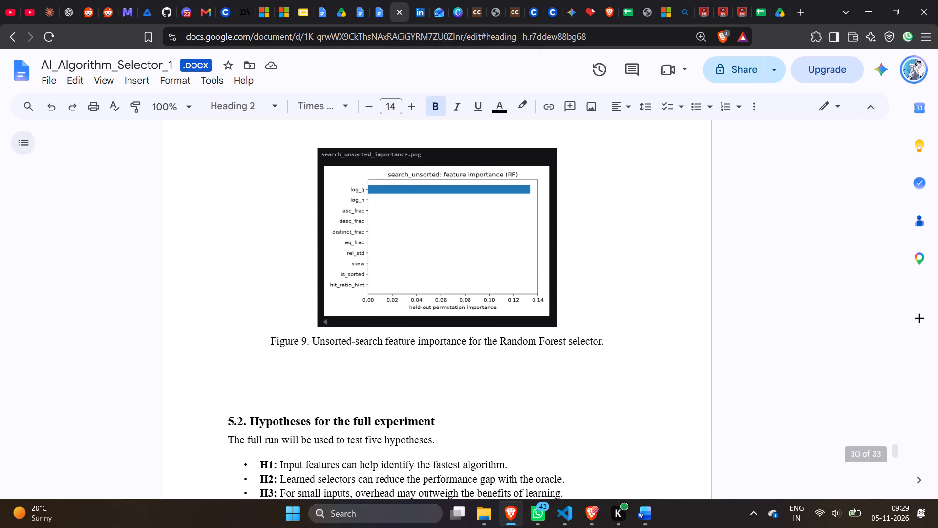
pyautogui.scroll(20, 446, 235)
pyautogui.scroll(7, 446, 235)
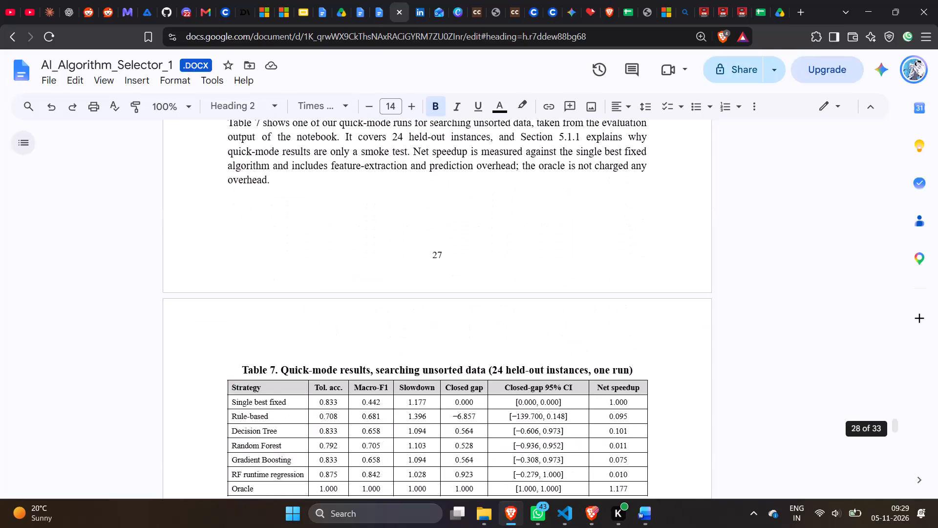
pyautogui.scroll(4, 446, 235)
pyautogui.scroll(20, 446, 235)
pyautogui.scroll(3, 446, 235)
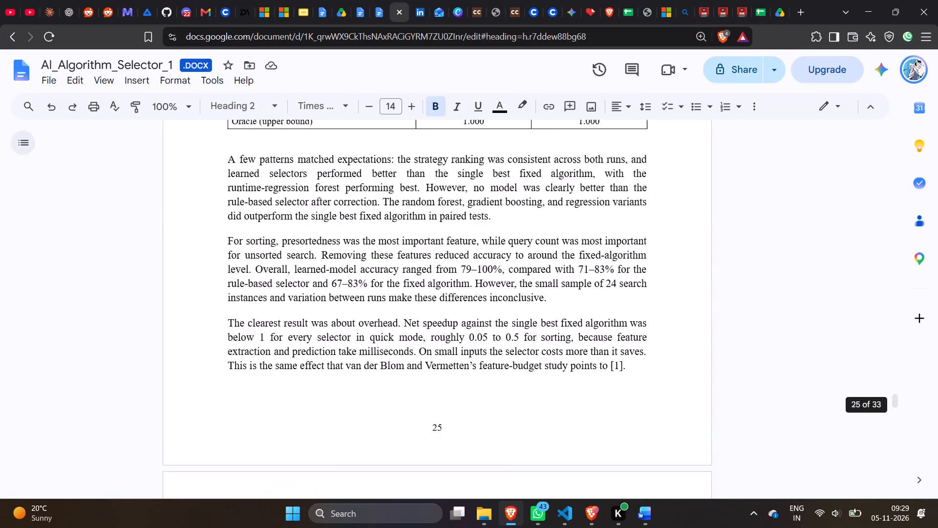
pyautogui.scroll(8, 446, 235)
pyautogui.scroll(-3, 446, 235)
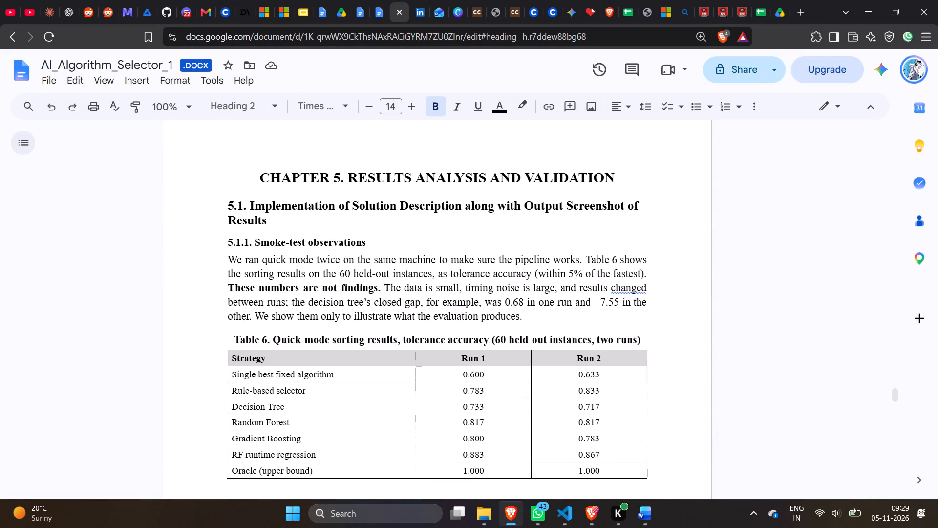
pyautogui.scroll(-6, 446, 235)
pyautogui.scroll(3, 444, 236)
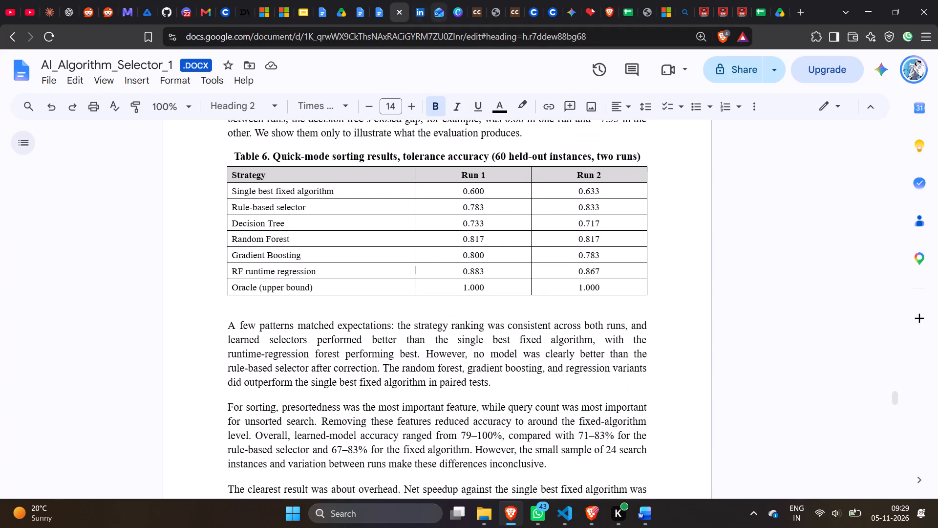
pyautogui.click(380, 20)
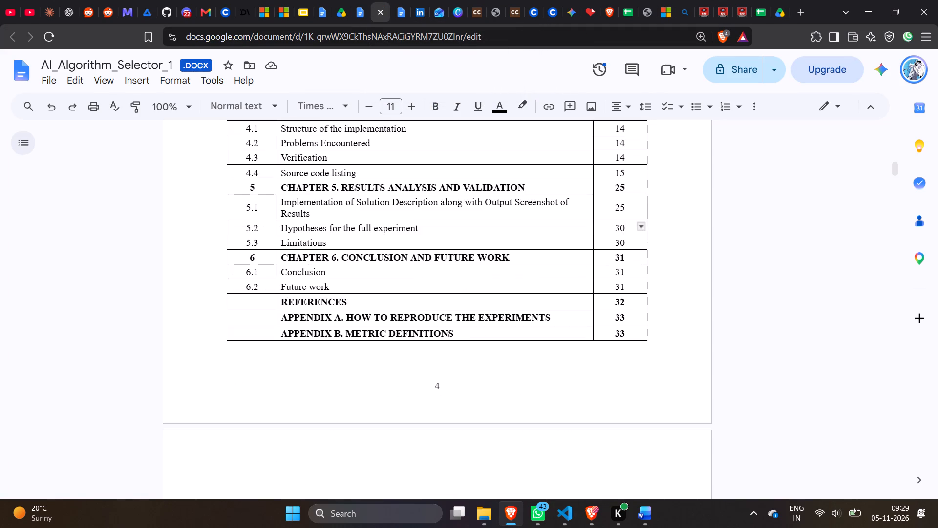
# Check the pages of the remaining Chapter 5 sections and the start of Chapter 6 against the contents table.
pyautogui.click(402, 14)
pyautogui.scroll(4, 502, 223)
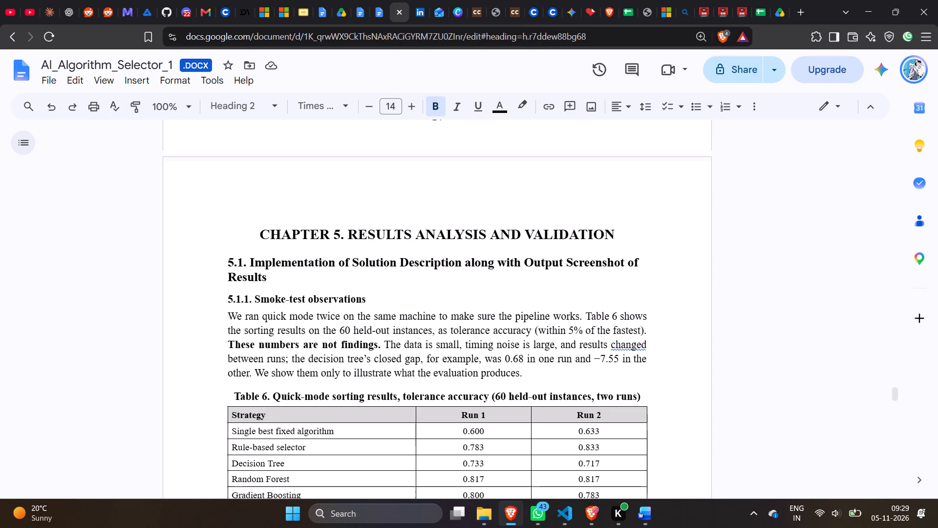
pyautogui.scroll(-19, 502, 223)
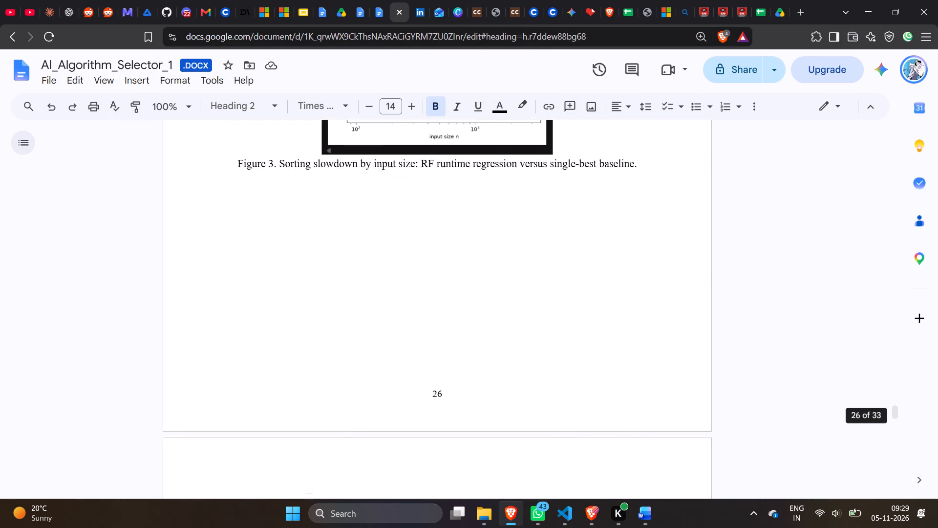
pyautogui.scroll(-13, 502, 223)
pyautogui.scroll(2, 502, 223)
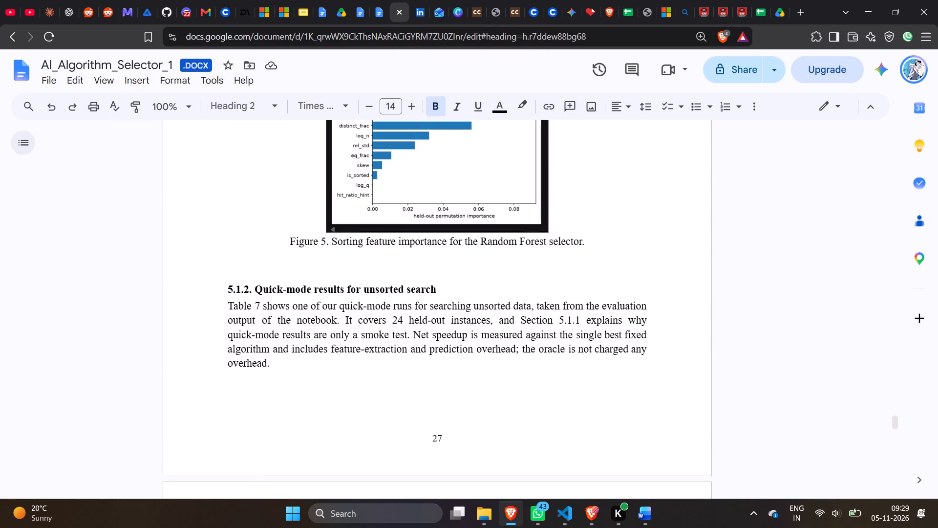
pyautogui.click(372, 13)
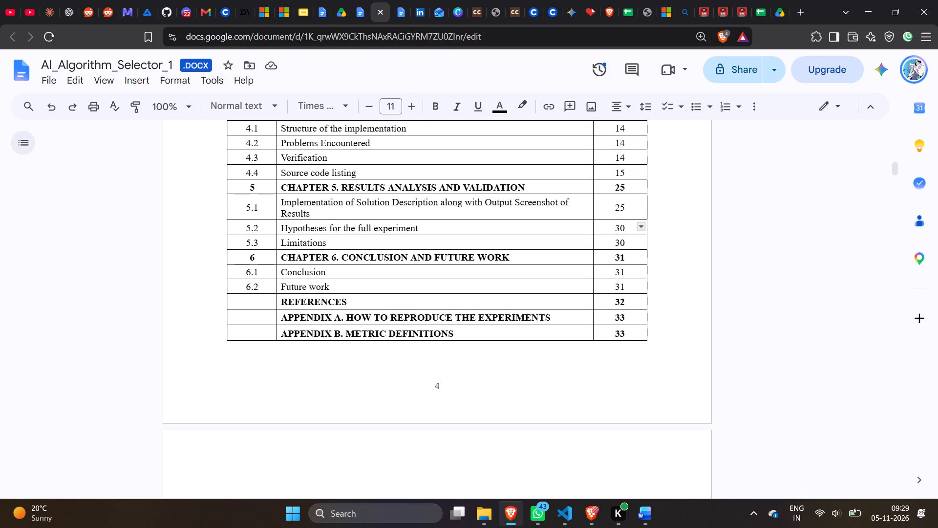
pyautogui.click(400, 13)
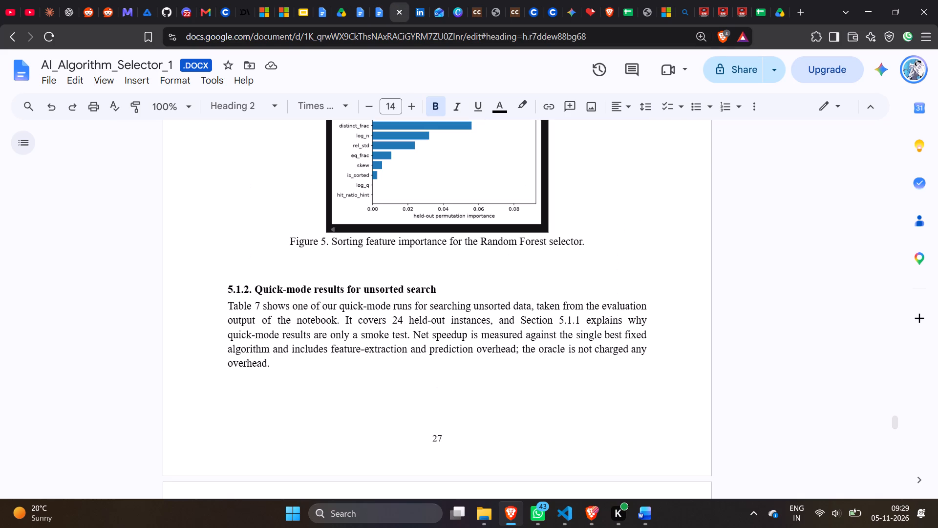
pyautogui.scroll(-10, 394, 299)
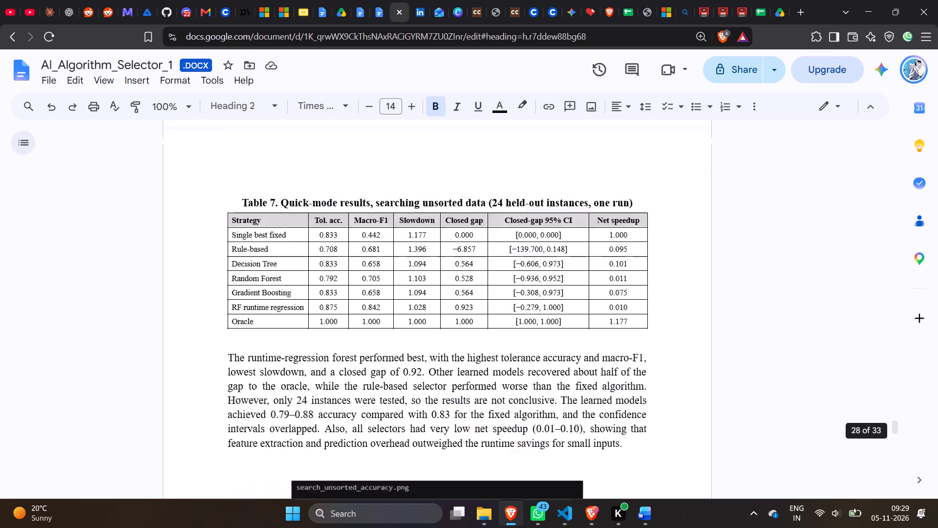
pyautogui.scroll(-19, 394, 299)
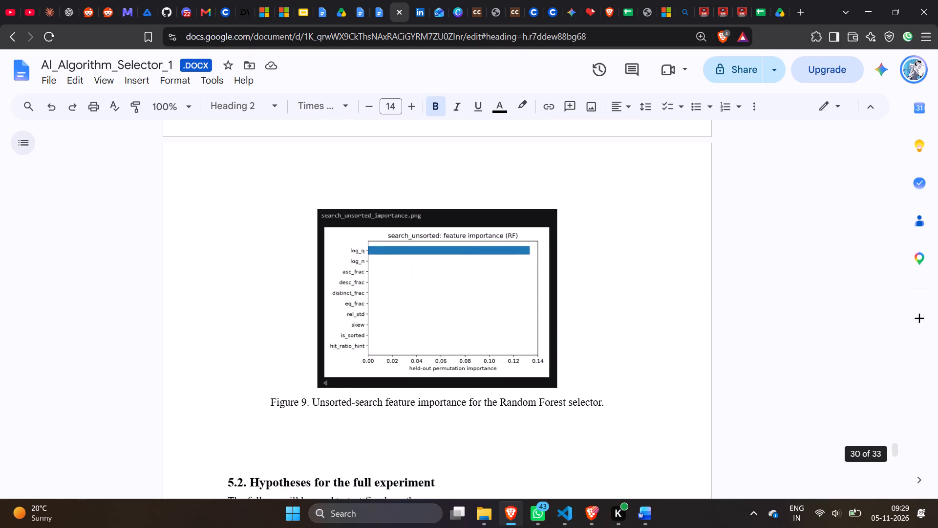
pyautogui.scroll(-4, 394, 299)
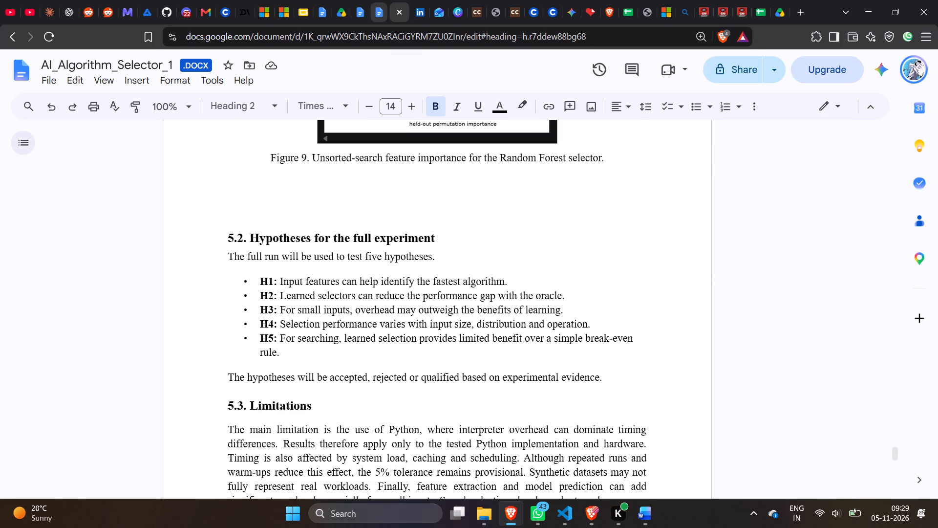
pyautogui.scroll(-5, 452, 376)
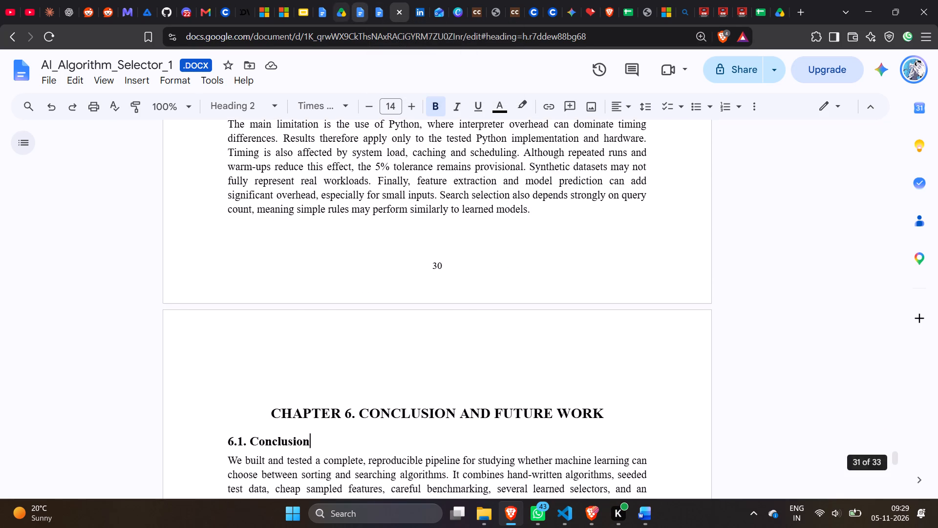
pyautogui.click(373, 12)
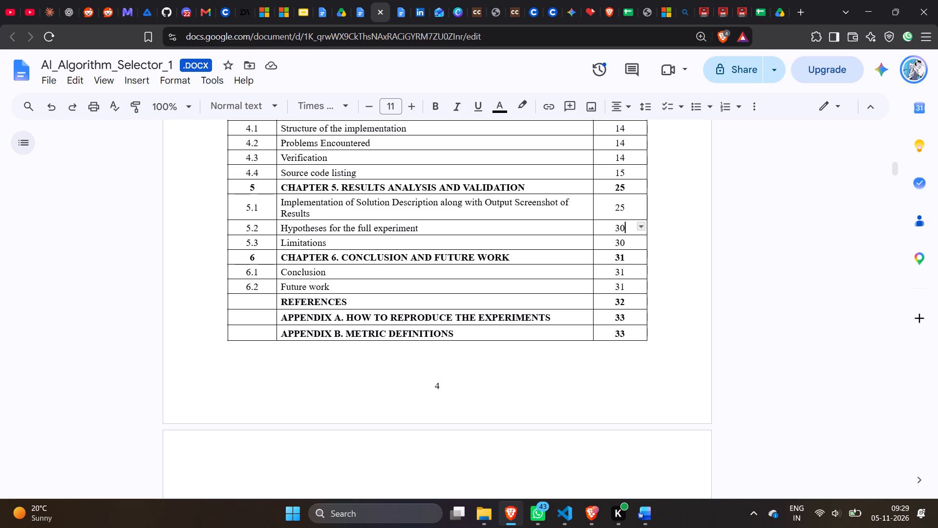
# Review the List of Figures for missing page numbers and check which page of the report Figure 9 is on.
pyautogui.scroll(-4, 606, 381)
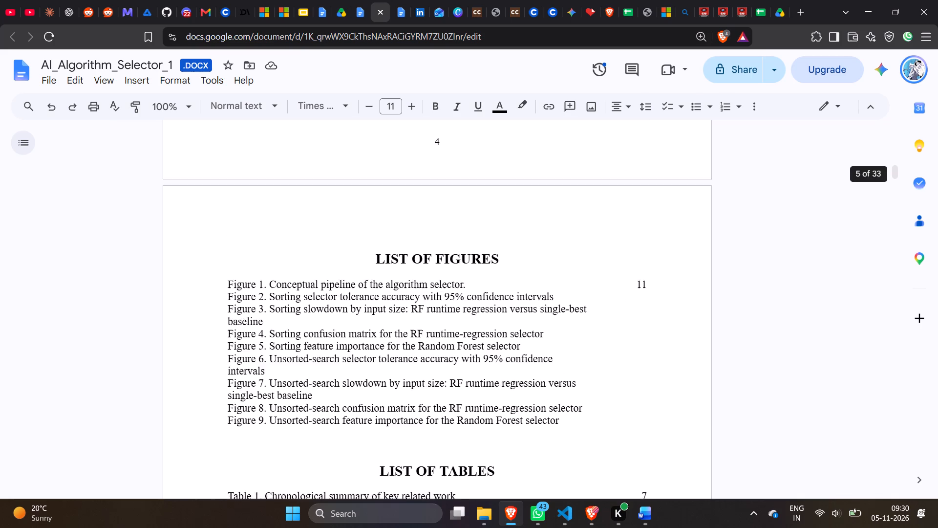
pyautogui.scroll(-14, 606, 381)
pyautogui.scroll(5, 601, 364)
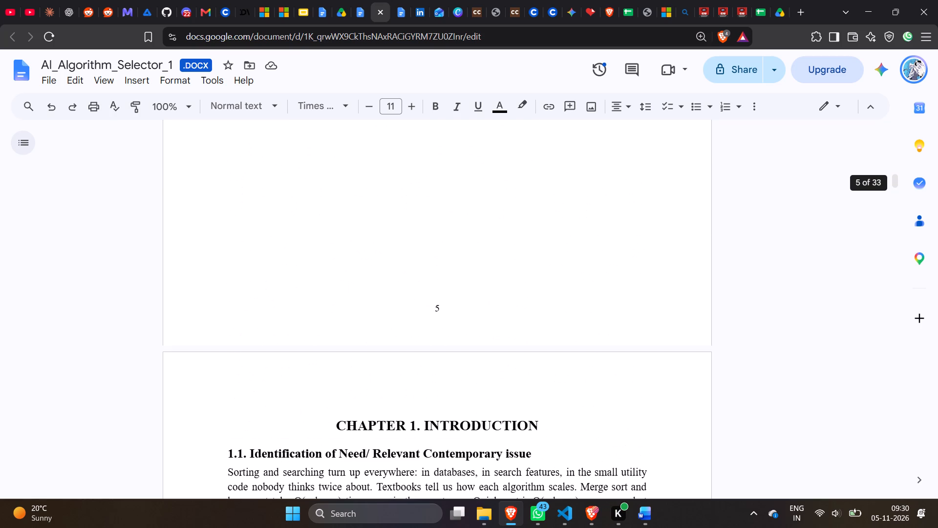
pyautogui.scroll(8, 601, 364)
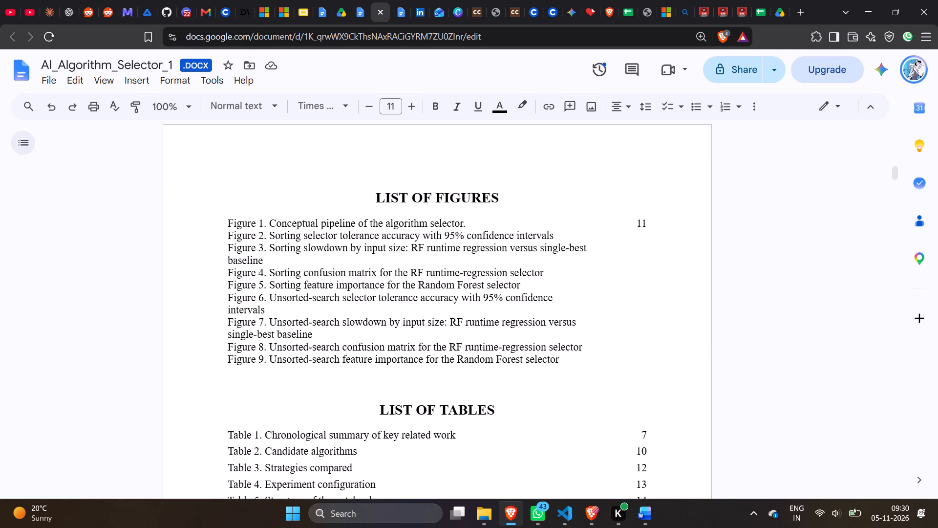
pyautogui.click(404, 16)
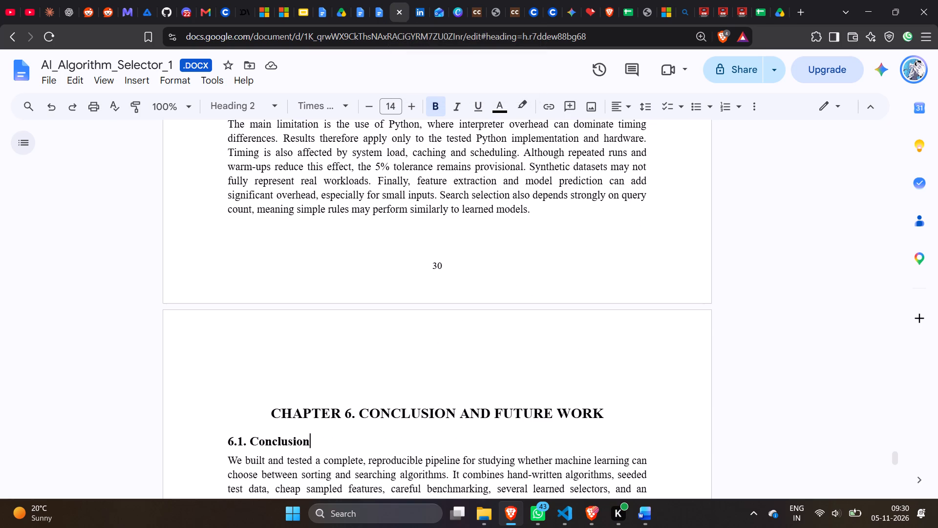
pyautogui.scroll(10, 534, 332)
pyautogui.scroll(-4, 534, 332)
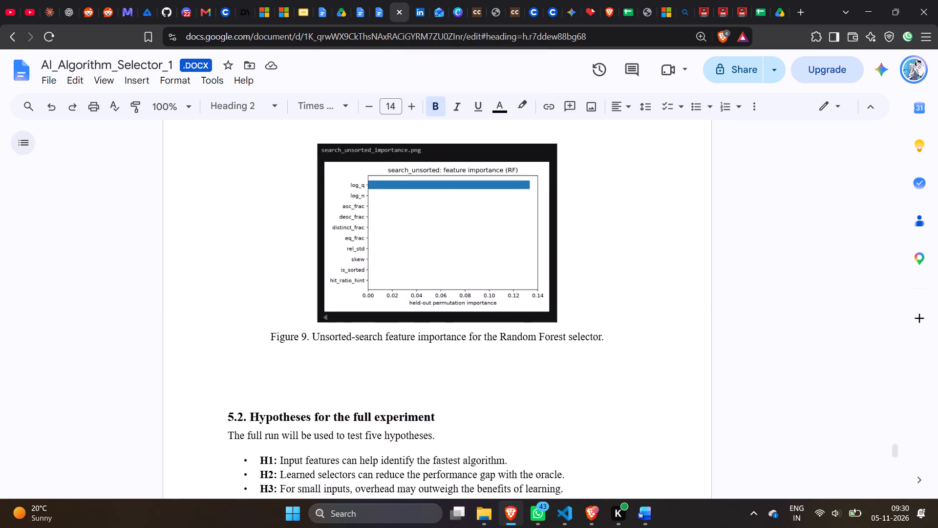
pyautogui.scroll(-4, 534, 332)
pyautogui.scroll(4, 534, 332)
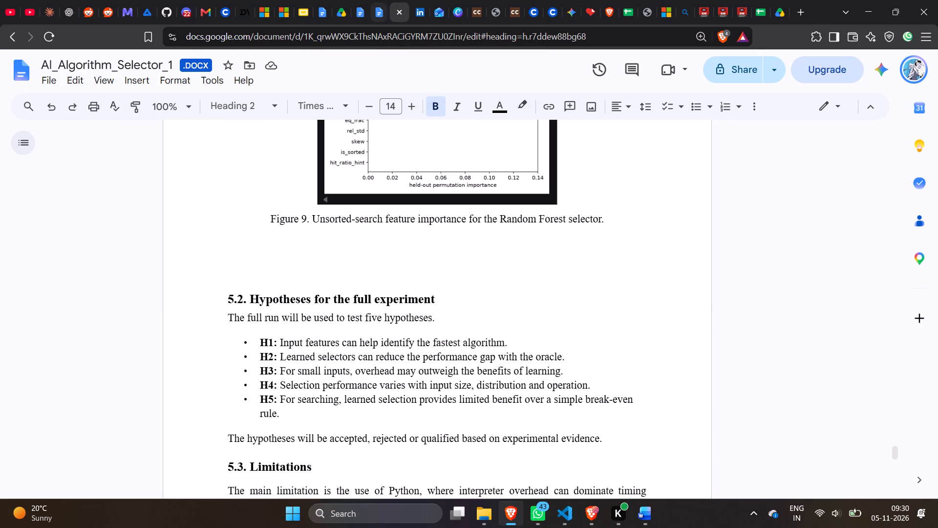
pyautogui.click(379, 17)
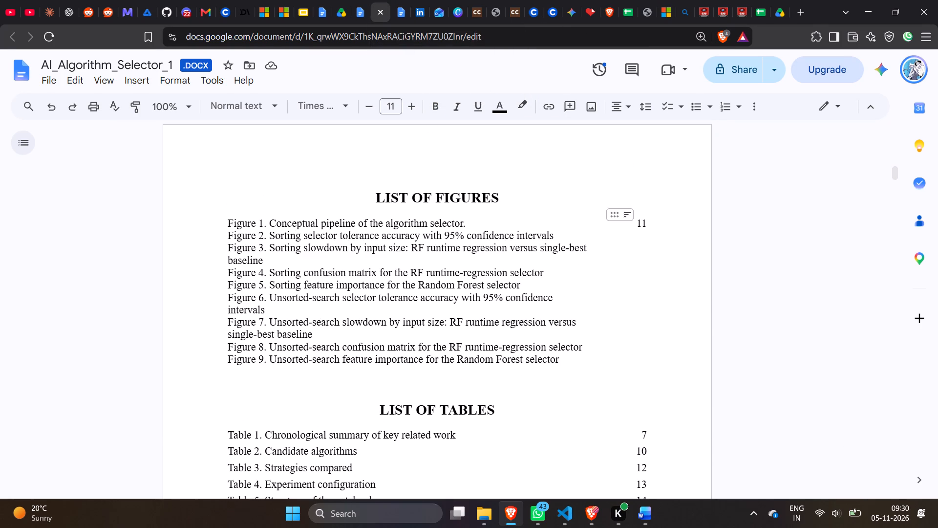
# In the List of Figures page-number column, add blank lines down to the Figure 9 entry and enter 30 there.
pyautogui.click(648, 365)
pyautogui.click(640, 357)
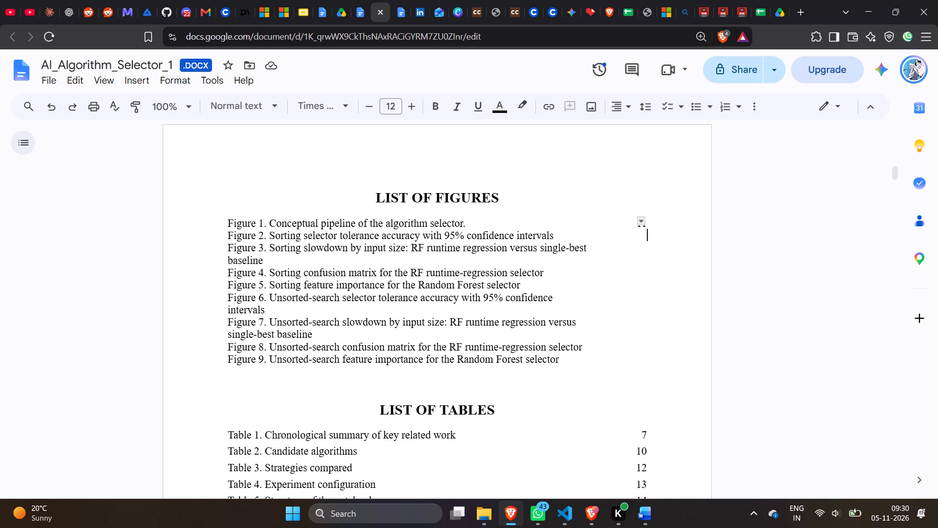
pyautogui.press('Return')
pyautogui.press('Return')
pyautogui.press('Return')
pyautogui.press('Return')
pyautogui.press('Return')
pyautogui.press('Return')
pyautogui.press('Return')
pyautogui.press('Return')
pyautogui.press('Return')
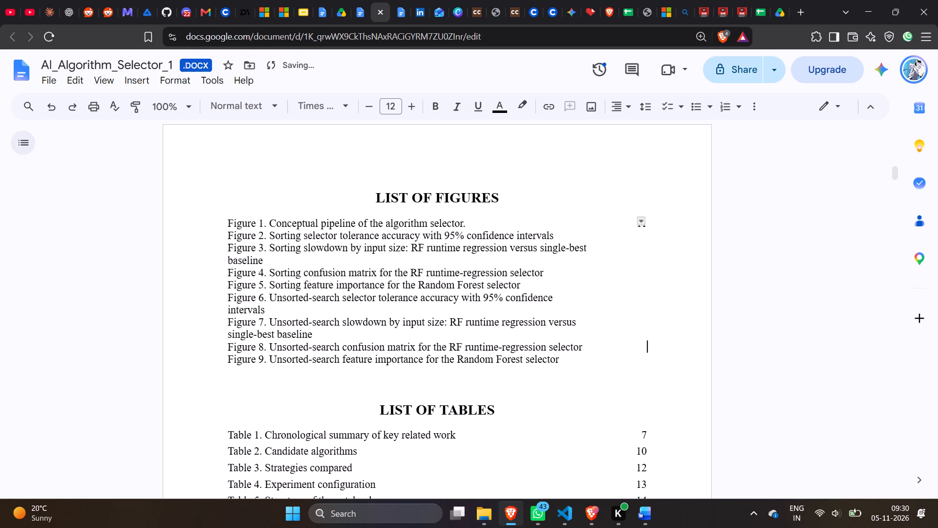
pyautogui.press('Return')
pyautogui.write('30')
# Enter page number 29 for Figure 8 and, after checking the figure pages, 29 for Figure 7 in the List of Figures.
pyautogui.press('Up')
pyautogui.press('2')
pyautogui.press('9')
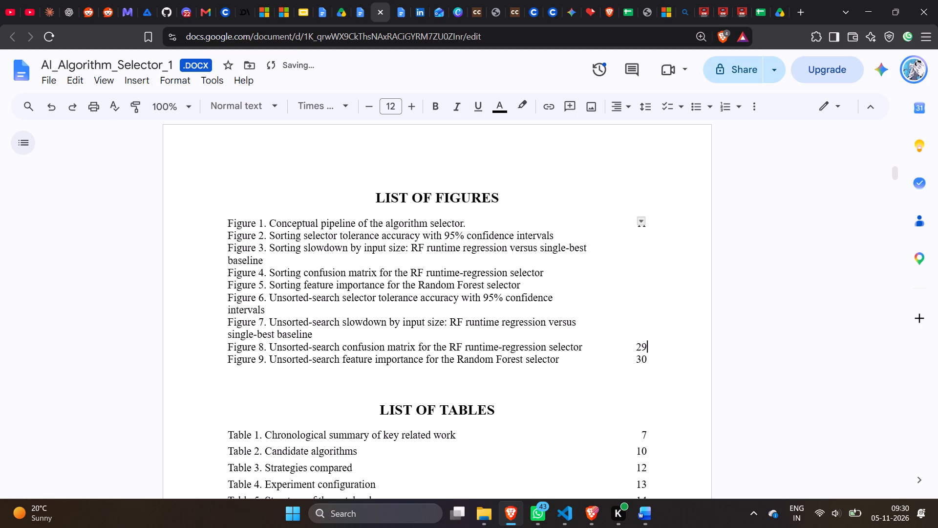
pyautogui.press('Up')
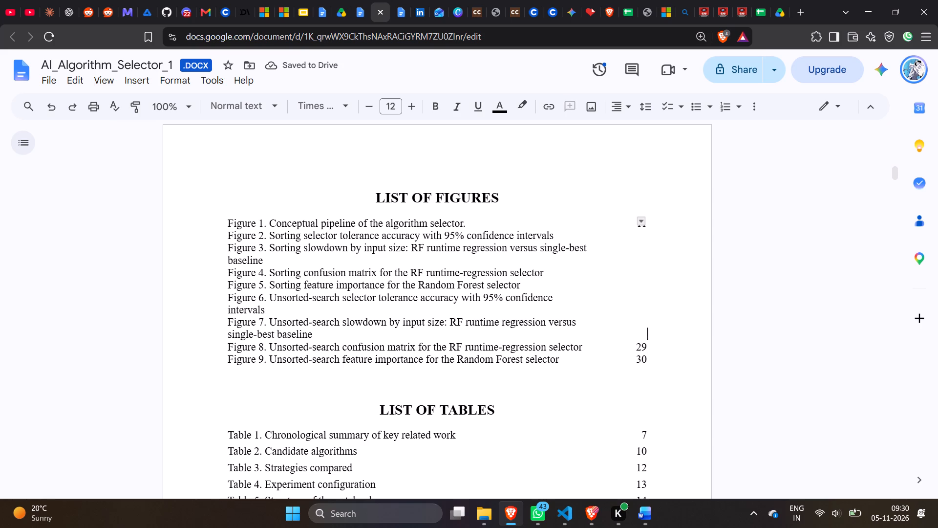
pyautogui.press('Up')
pyautogui.click(397, 13)
pyautogui.scroll(5, 387, 256)
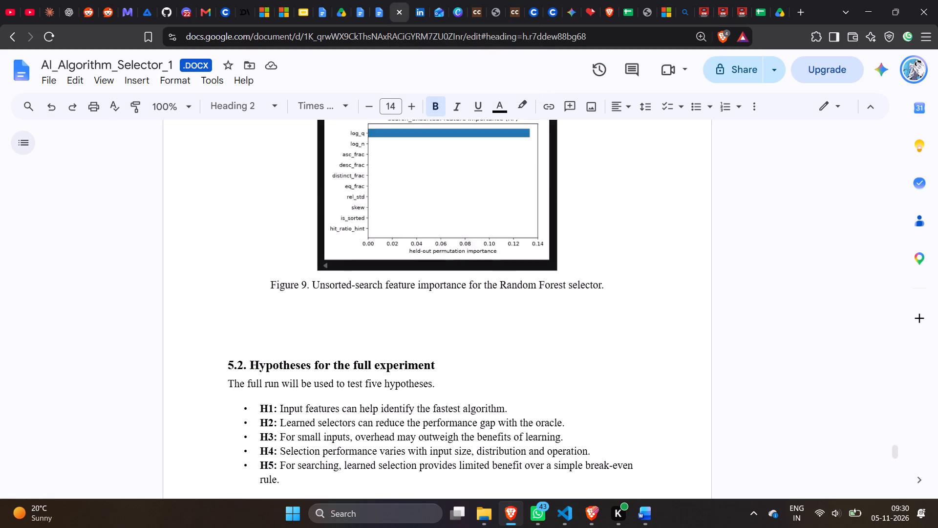
pyautogui.scroll(12, 388, 256)
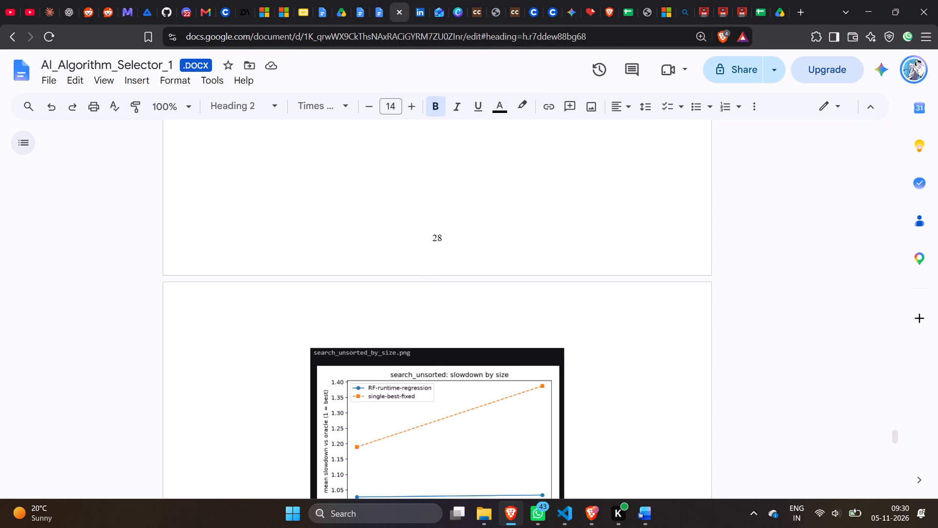
pyautogui.scroll(4, 391, 206)
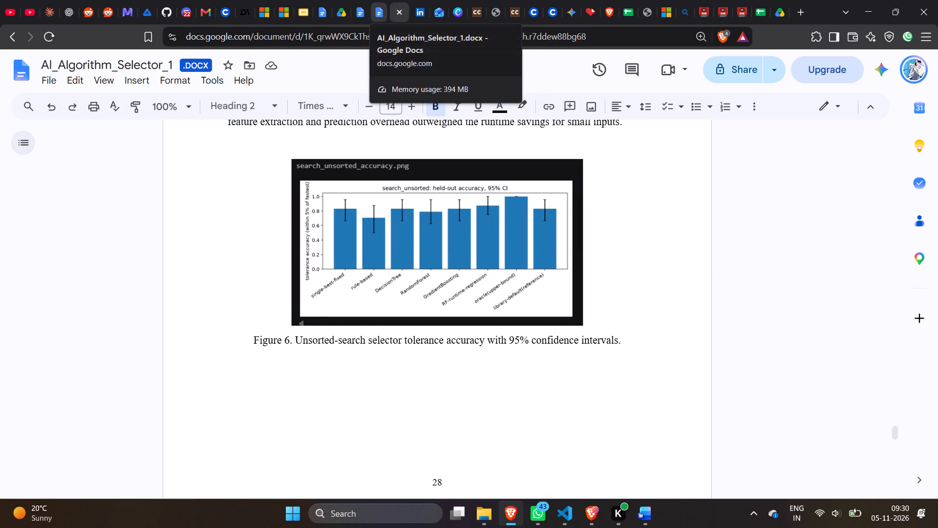
pyautogui.click(377, 11)
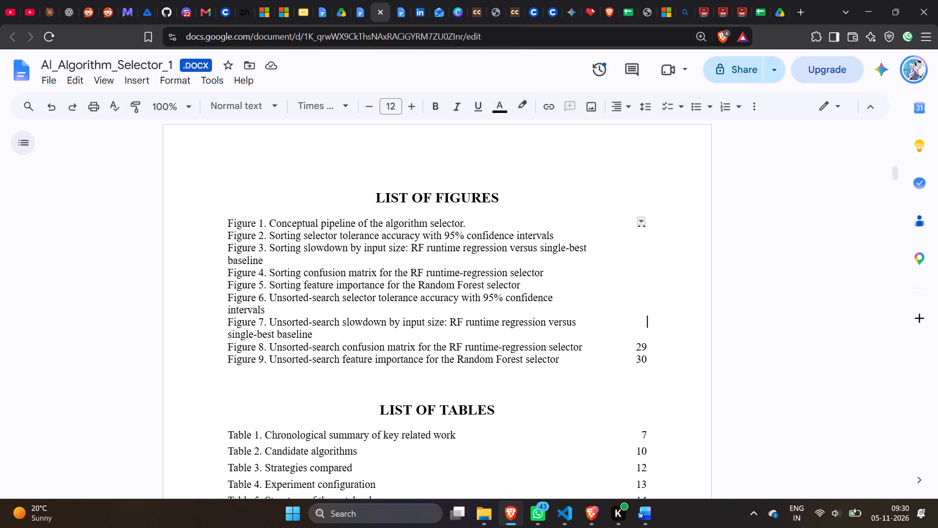
pyautogui.write('29')
pyautogui.press('Up')
# Enter page number 28 for Figure 6 in the List of Figures.
pyautogui.press('Up')
pyautogui.write('28')
pyautogui.press('Up')
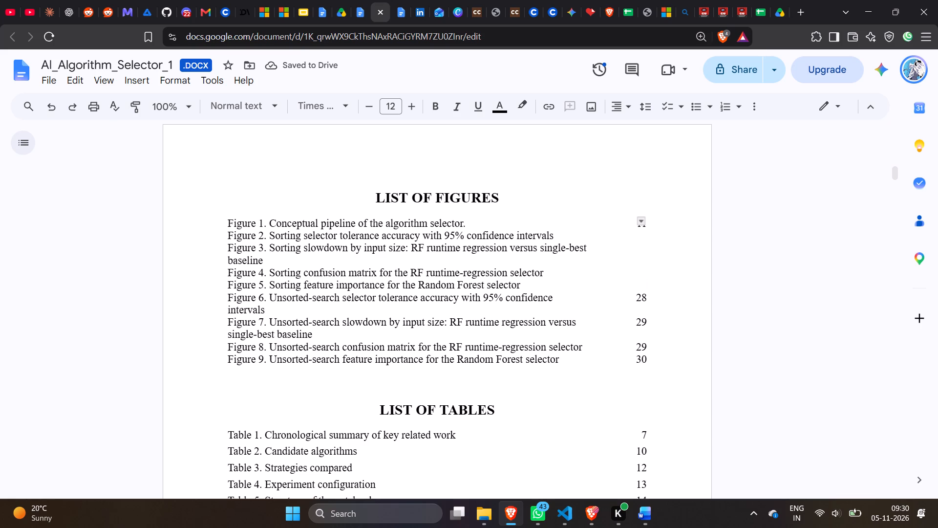
# Check the pages of Figures 4 and 5 in the report and enter 27 for both in the List of Figures.
pyautogui.click(398, 12)
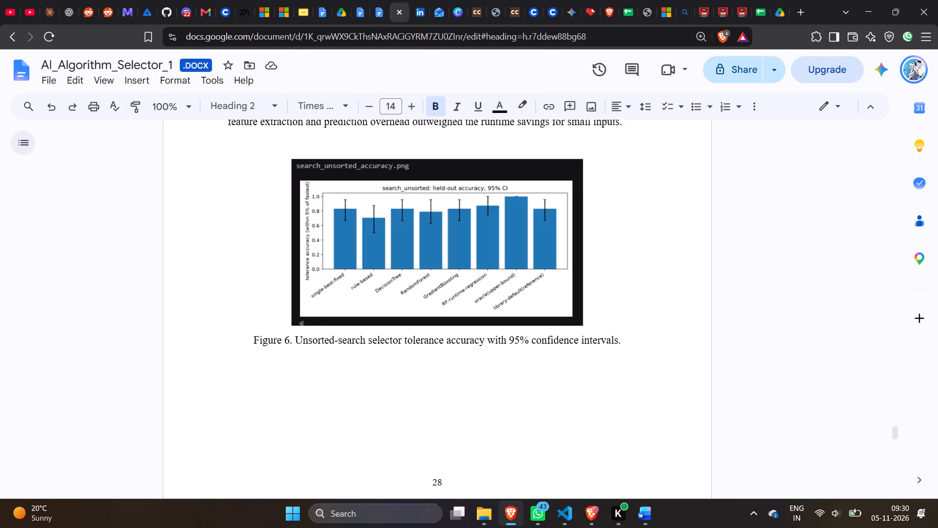
pyautogui.scroll(4, 700, 343)
pyautogui.scroll(10, 651, 354)
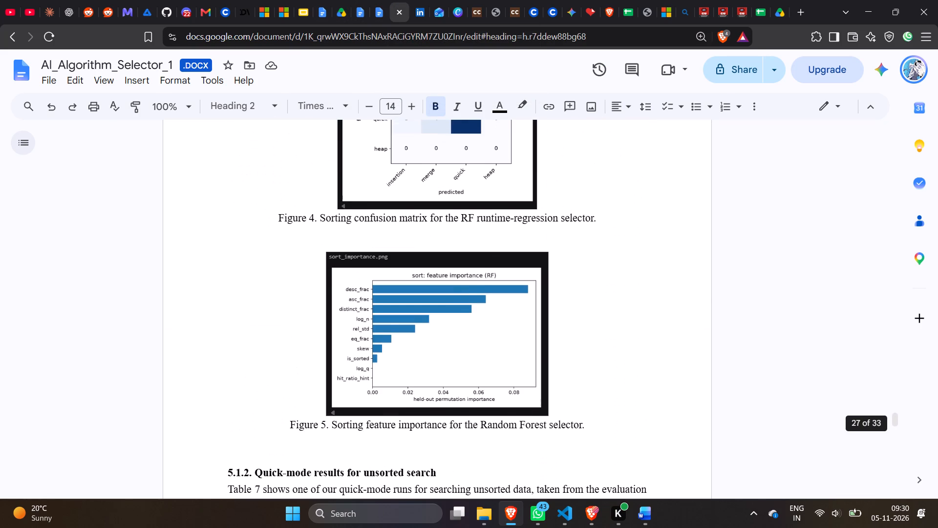
pyautogui.scroll(-3, 651, 354)
pyautogui.scroll(5, 651, 354)
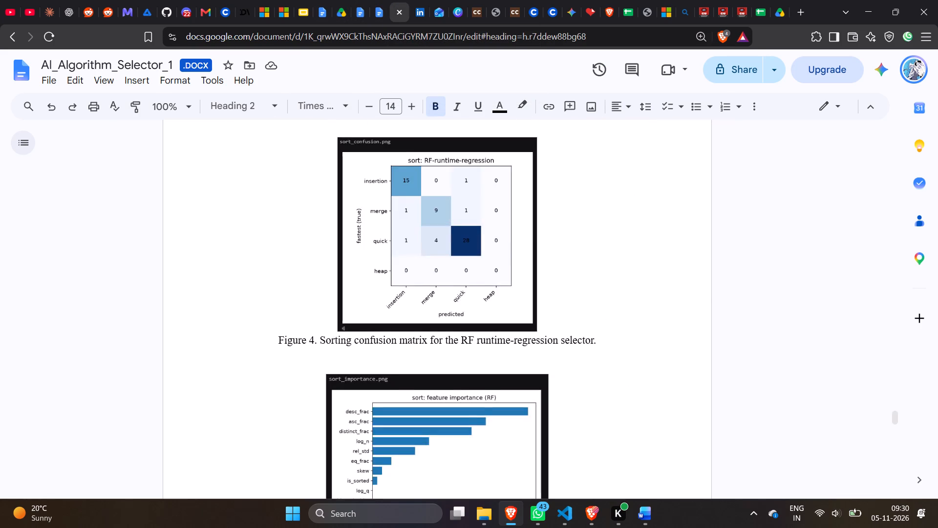
pyautogui.scroll(8, 651, 354)
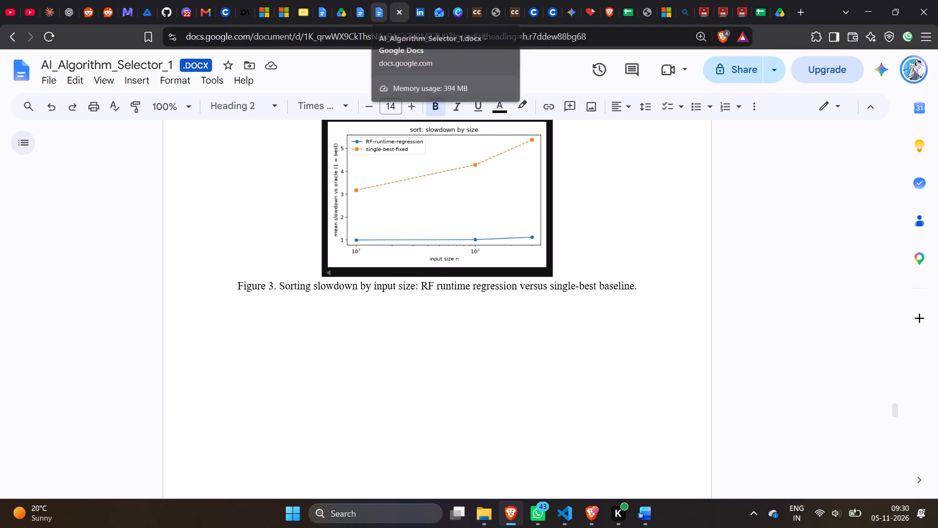
pyautogui.click(378, 5)
pyautogui.write('27')
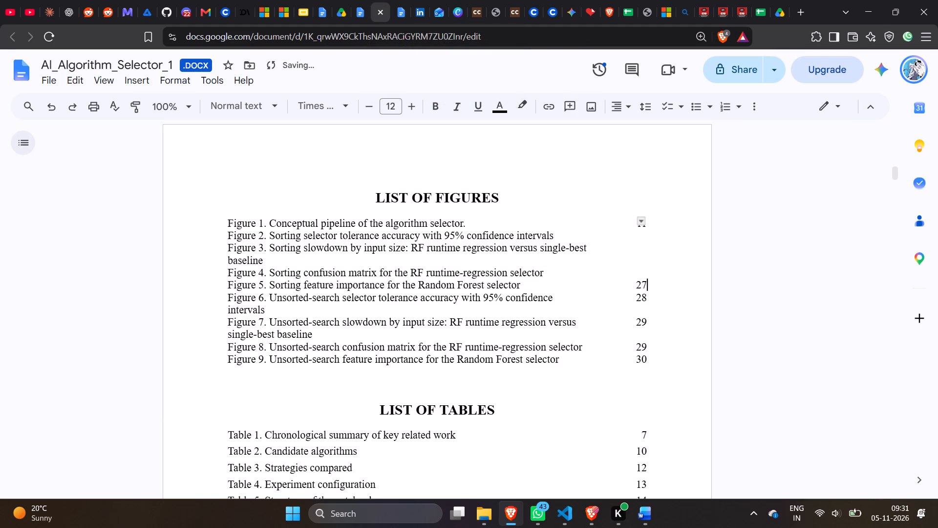
pyautogui.press('Up')
pyautogui.write('27')
# Enter page number 26 for Figure 3 in the List of Figures.
pyautogui.press('Up')
pyautogui.press('Up')
pyautogui.press('2')
pyautogui.press('6')
pyautogui.press('Up')
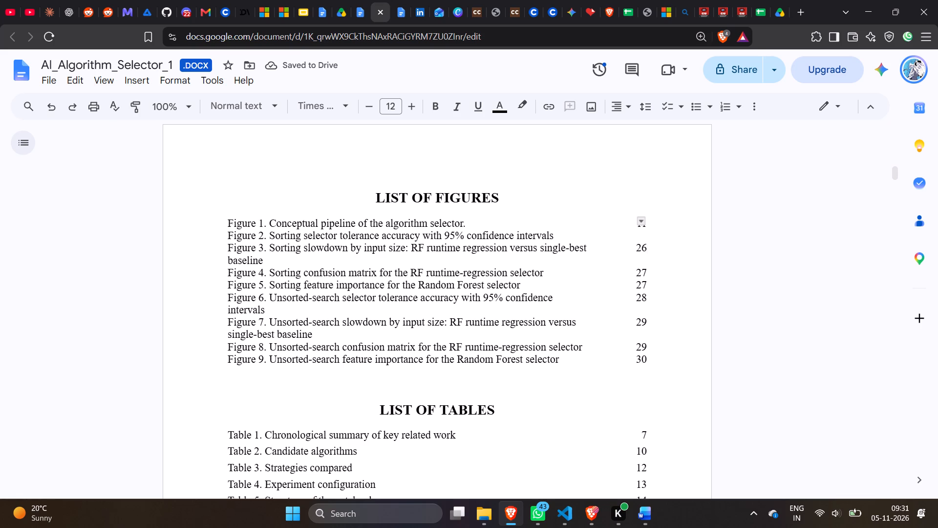
# Check which page of the report Figure 2 is on and enter 26 for it in the List of Figures.
pyautogui.click(396, 14)
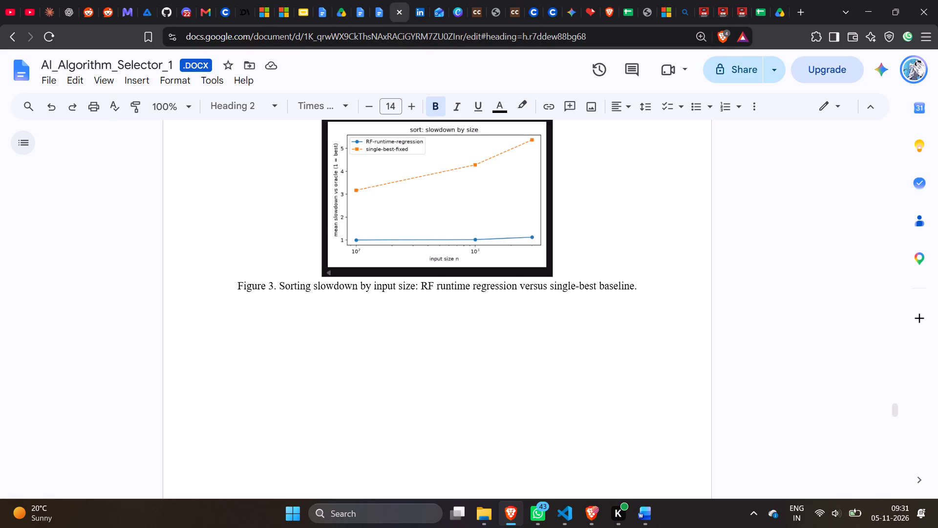
pyautogui.scroll(7, 463, 203)
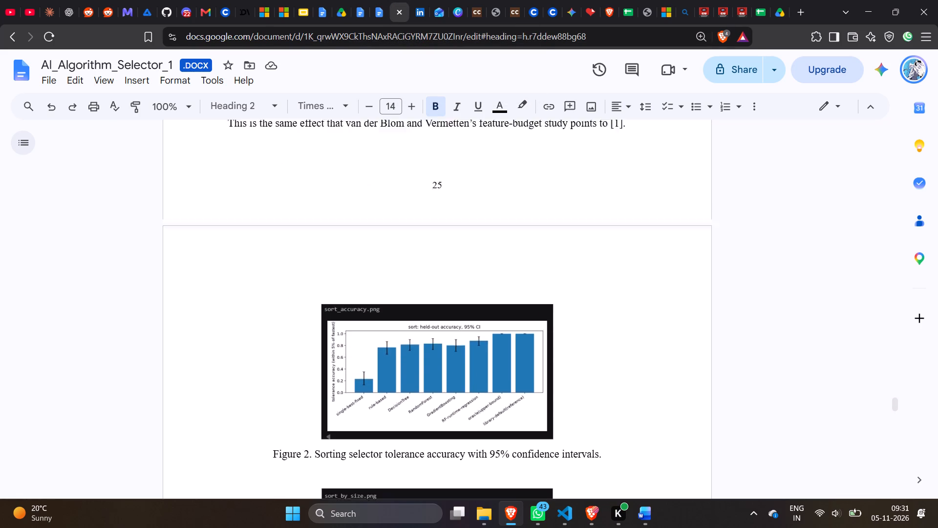
pyautogui.scroll(3, 461, 190)
pyautogui.click(378, 19)
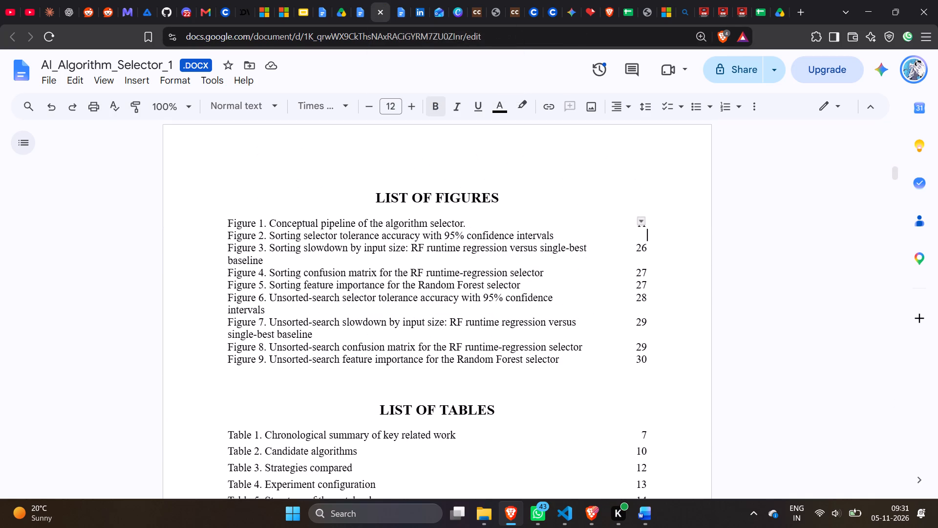
pyautogui.write('26')
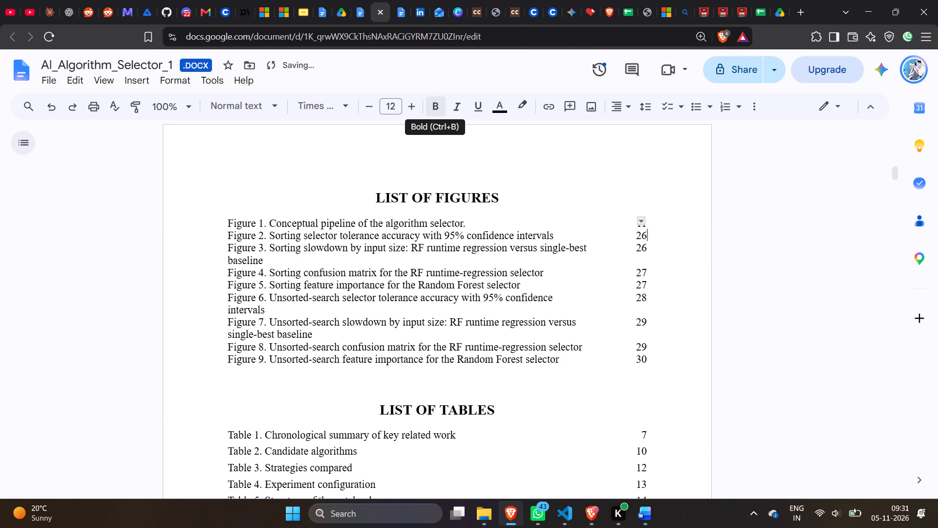
pyautogui.click(806, 372)
pyautogui.click(629, 324)
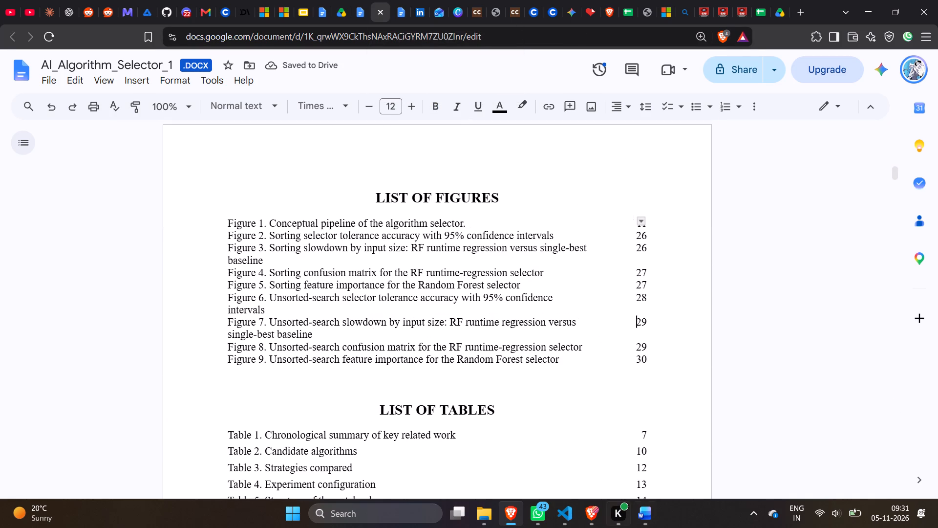
# Check which page of the report Table 7 is on against its entry in the List of Tables.
pyautogui.scroll(-4, 657, 414)
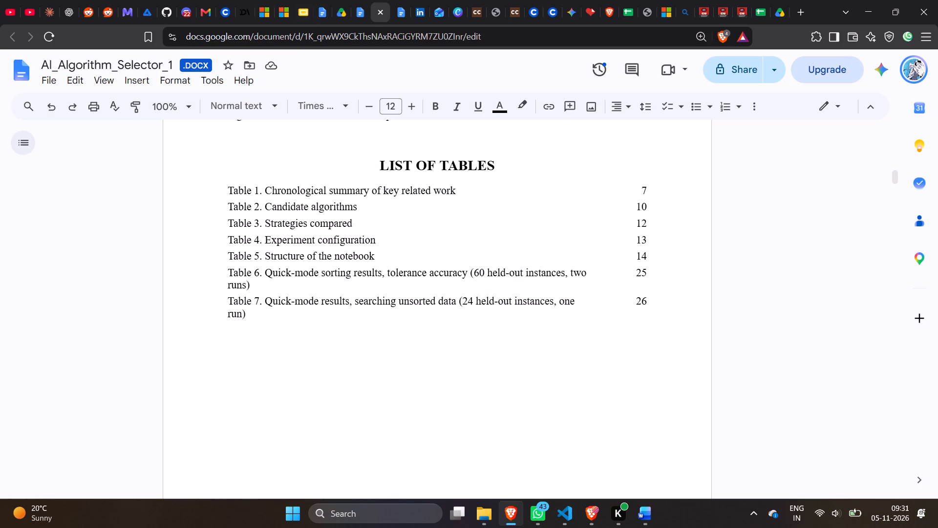
pyautogui.click(399, 11)
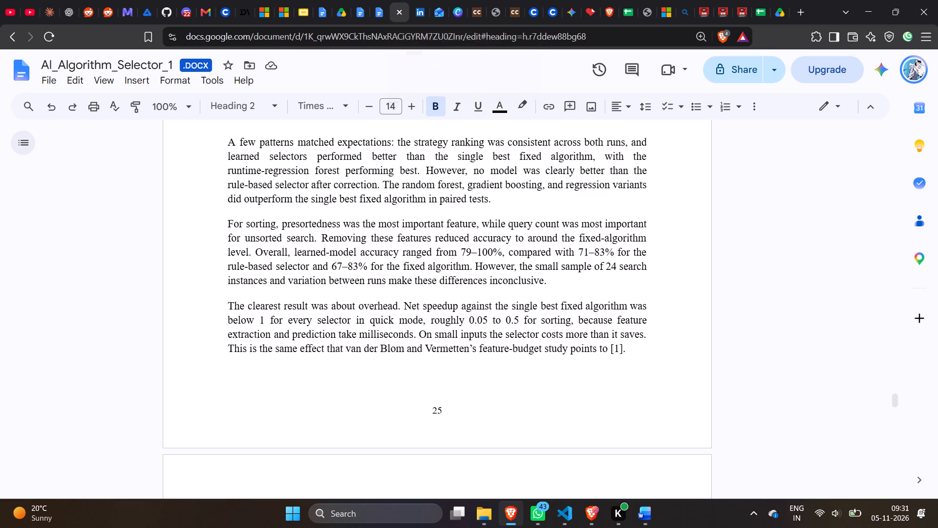
pyautogui.scroll(-7, 437, 290)
pyautogui.scroll(7, 437, 290)
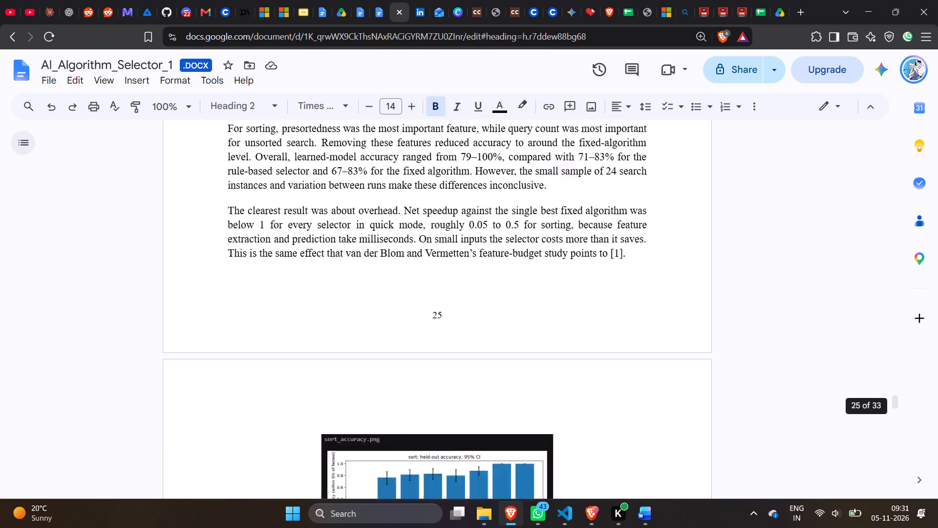
pyautogui.scroll(16, 437, 290)
pyautogui.scroll(-2, 437, 290)
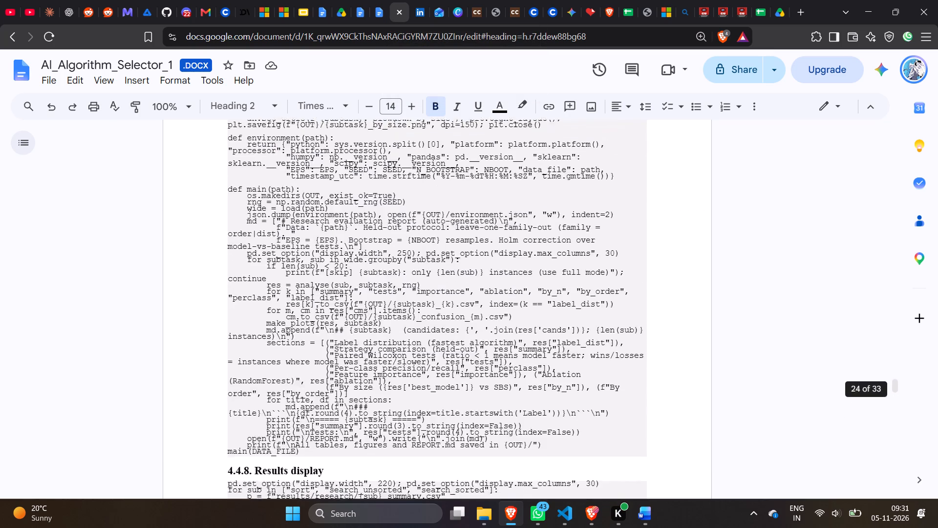
pyautogui.scroll(-20, 437, 290)
pyautogui.scroll(-20, 437, 290)
pyautogui.scroll(-4, 437, 290)
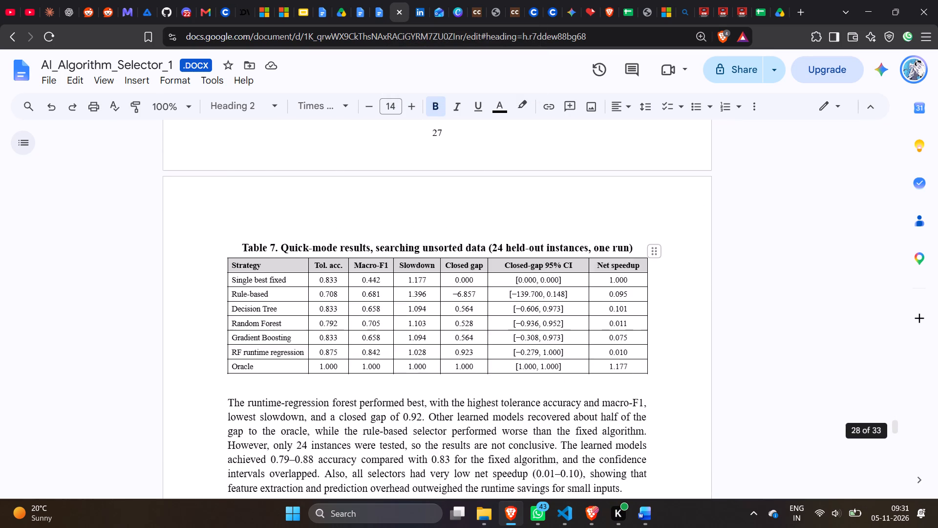
pyautogui.scroll(-4, 422, 294)
pyautogui.scroll(5, 422, 293)
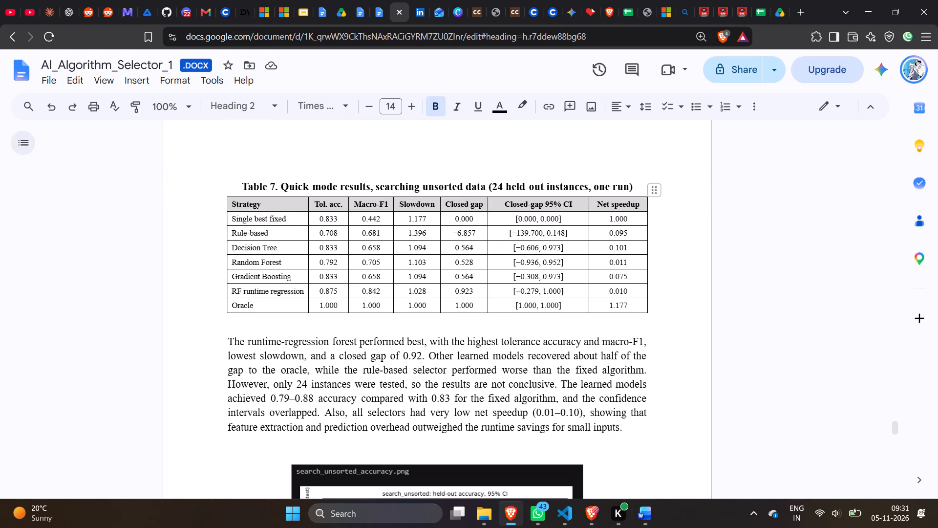
pyautogui.click(377, 19)
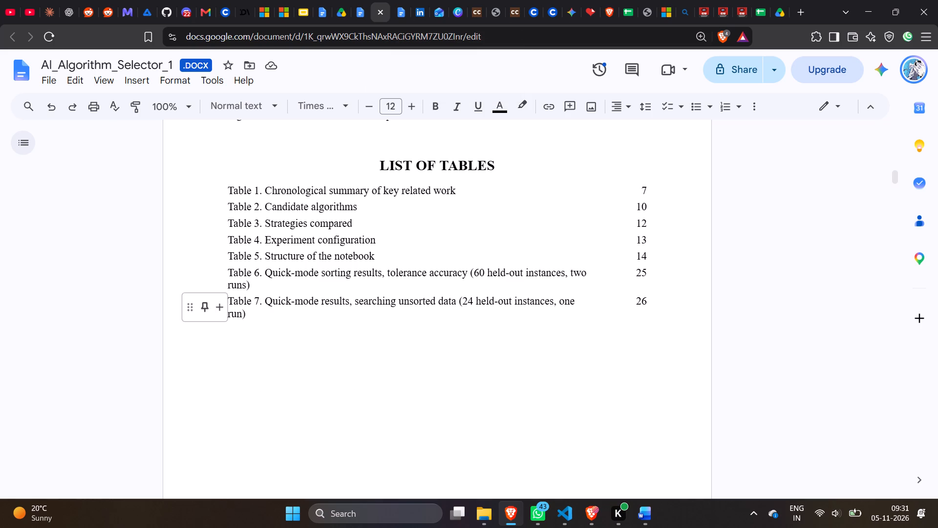
pyautogui.click(398, 17)
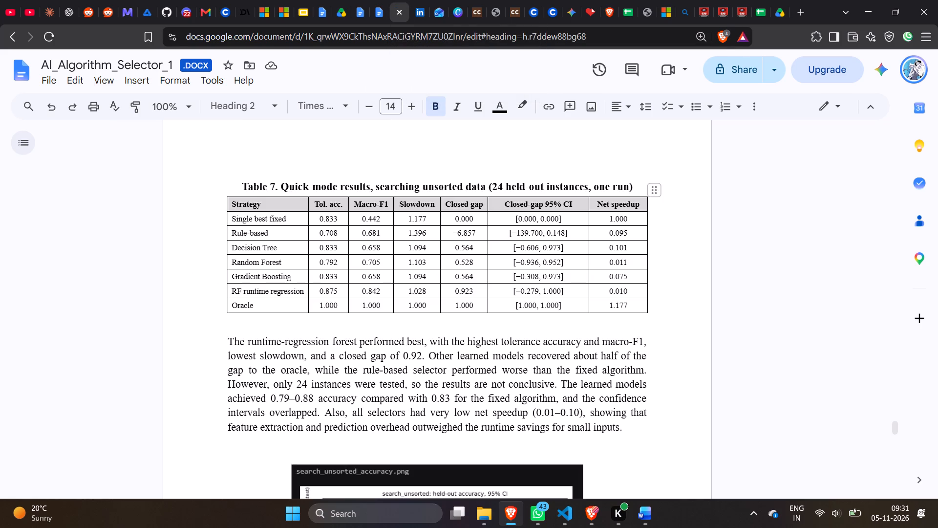
pyautogui.scroll(-6, 501, 286)
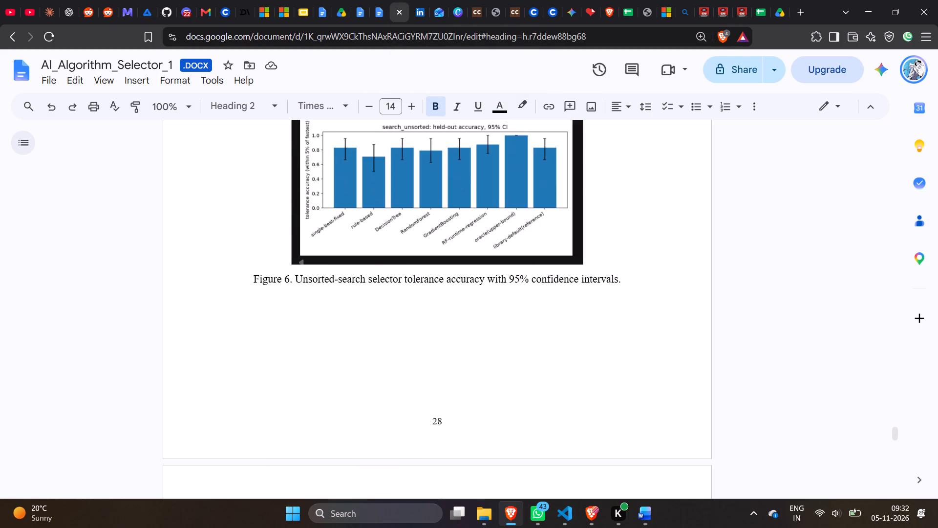
pyautogui.scroll(4, 500, 292)
pyautogui.click(383, 22)
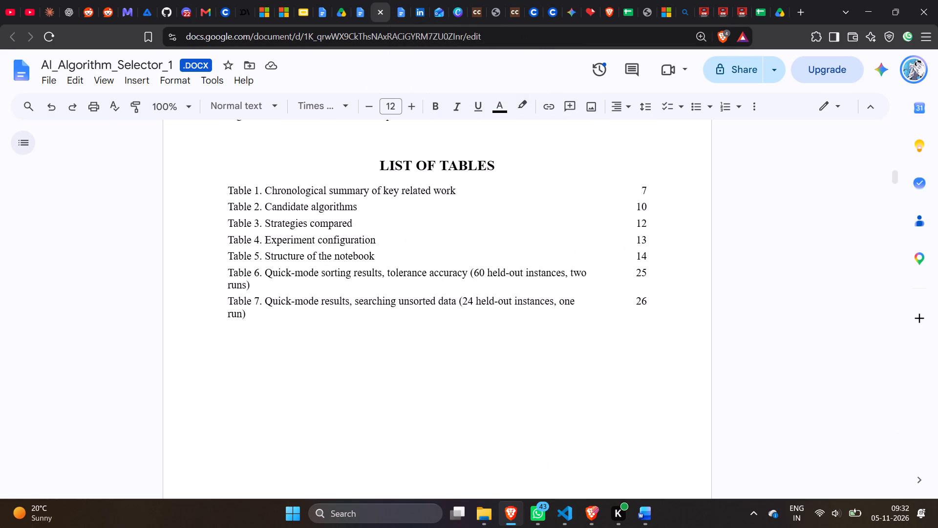
# Change the page number of Table 7 in the List of Tables to 28.
pyautogui.click(648, 304)
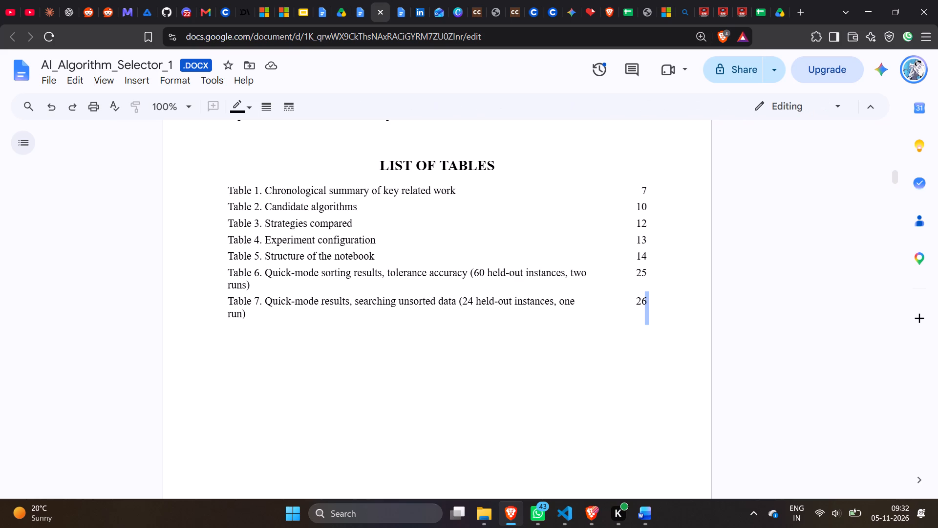
pyautogui.press('Left')
pyautogui.press('Right')
pyautogui.press('Right')
pyautogui.press('Right')
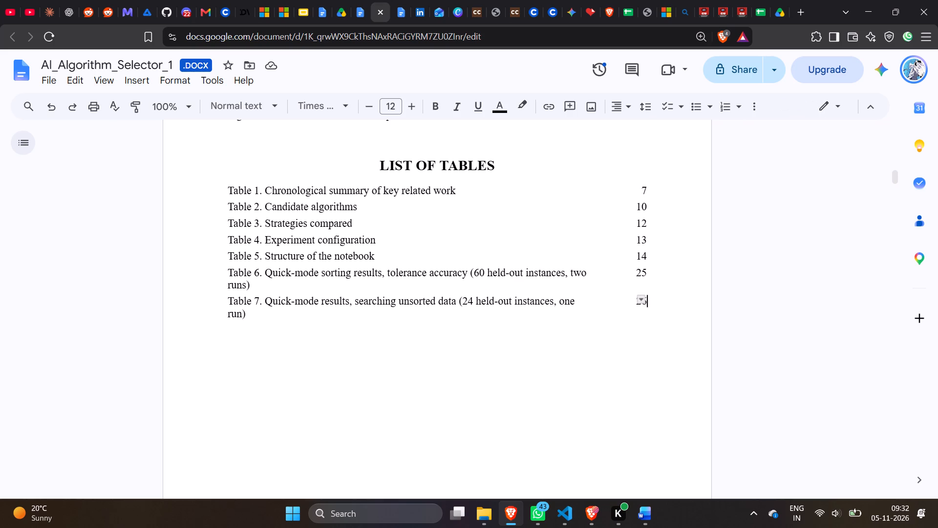
pyautogui.press('BackSpace')
pyautogui.press('8')
# Check which page of Chapter 5 Table 6 is on against its entry in the List of Tables.
pyautogui.click(363, 17)
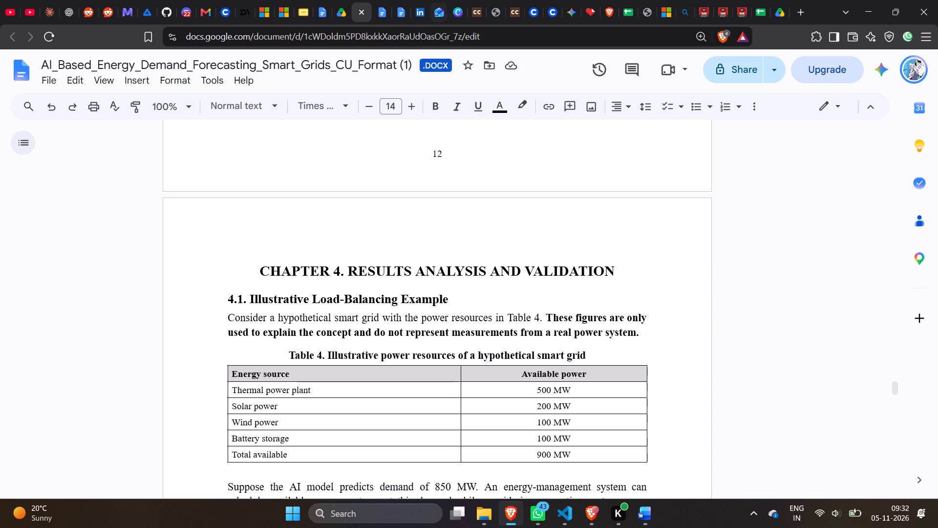
pyautogui.click(396, 17)
pyautogui.scroll(4, 556, 307)
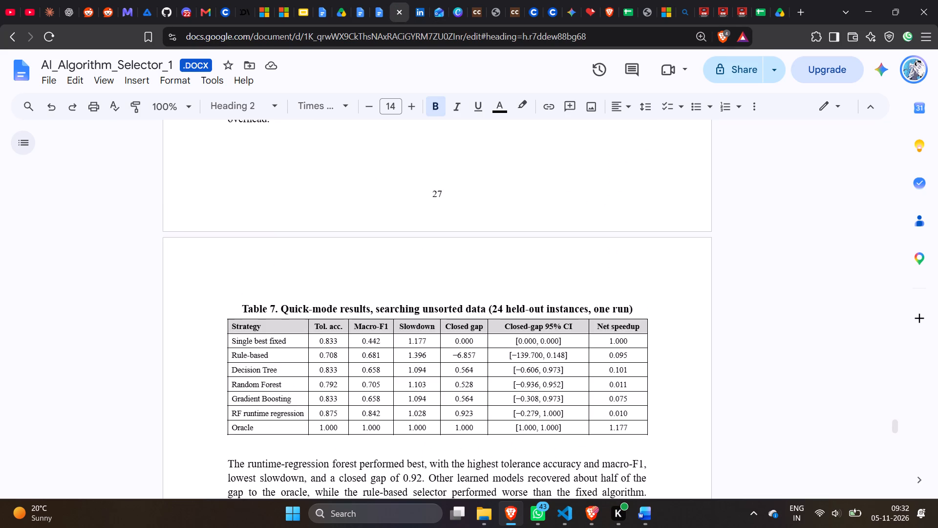
pyautogui.scroll(15, 556, 306)
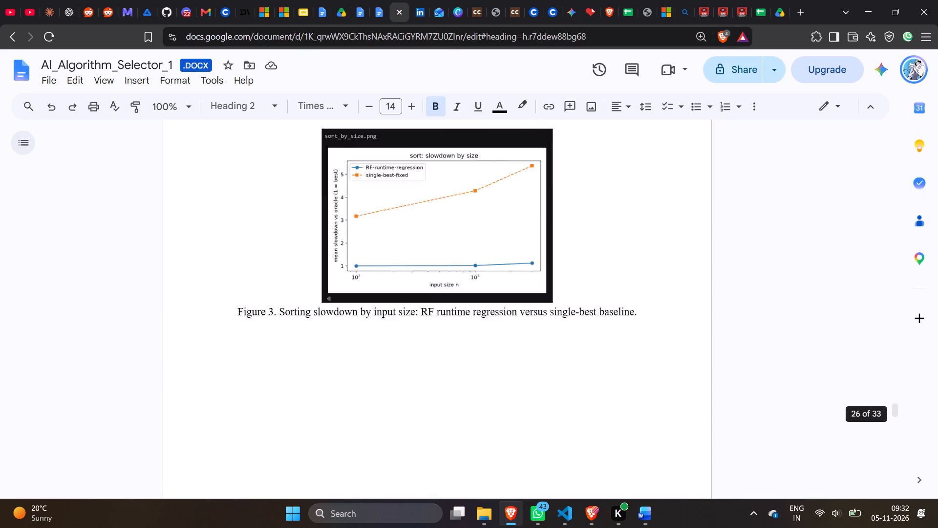
pyautogui.scroll(19, 556, 304)
pyautogui.scroll(-3, 556, 304)
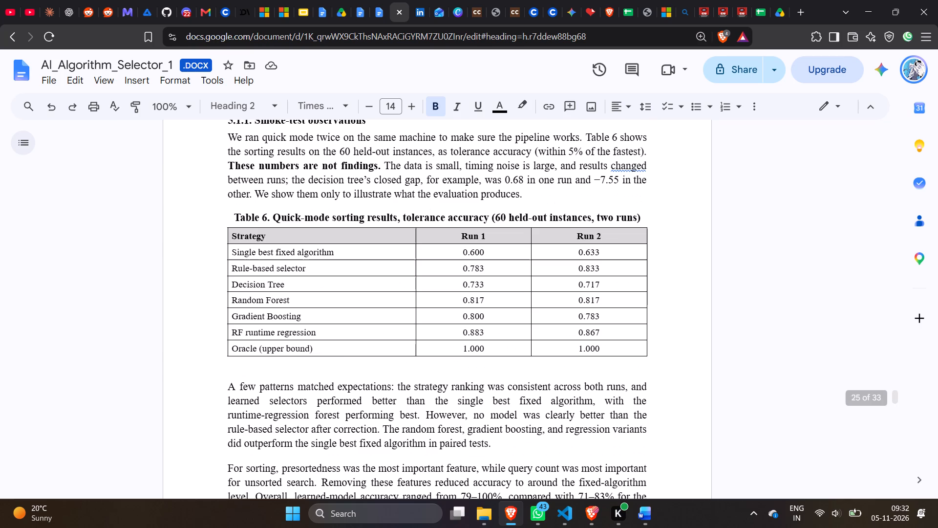
pyautogui.scroll(-2, 556, 304)
pyautogui.scroll(2, 556, 304)
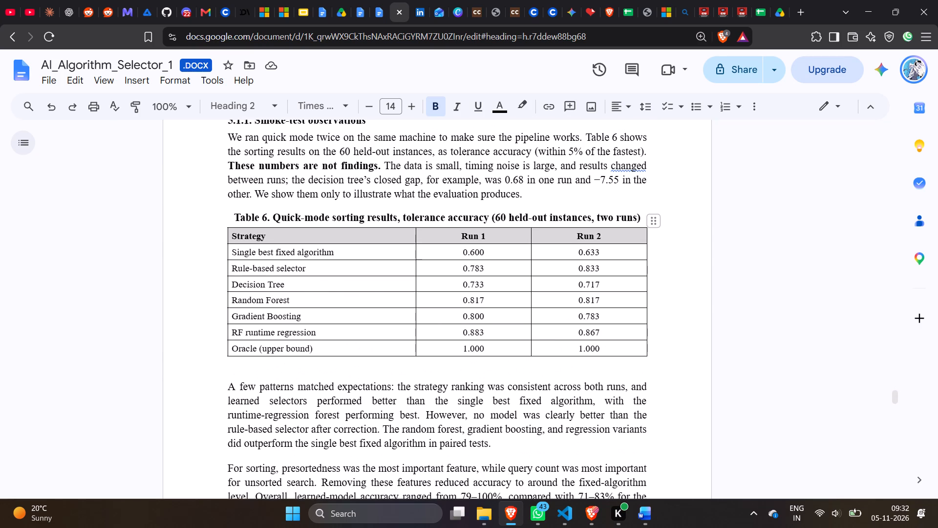
pyautogui.scroll(-5, 556, 304)
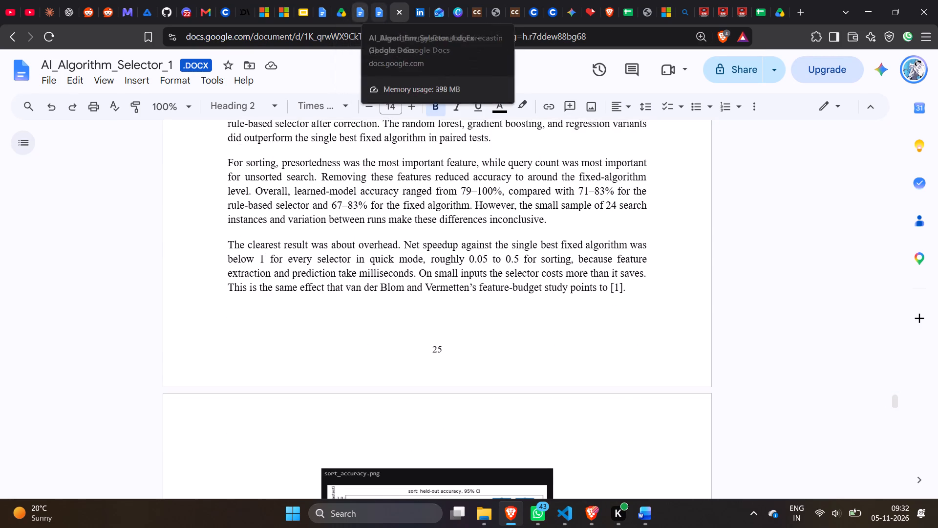
pyautogui.click(381, 18)
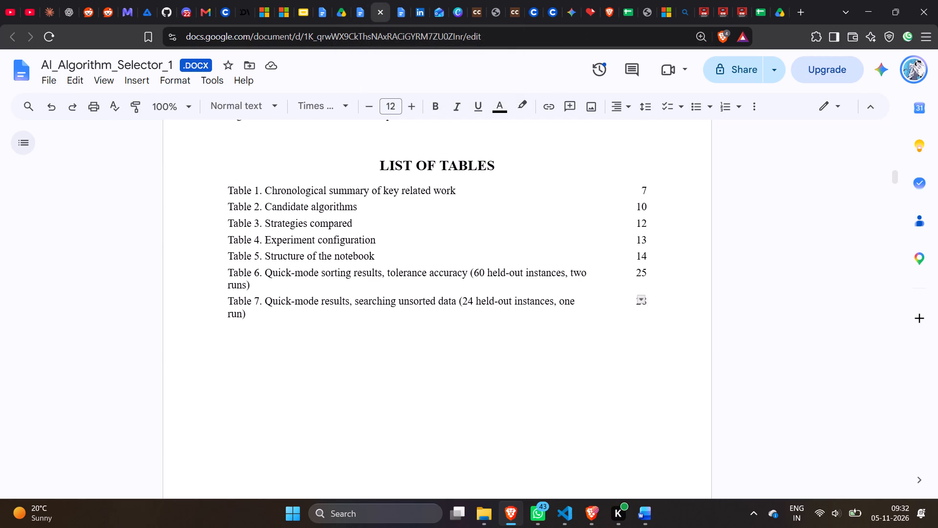
pyautogui.scroll(-10, 622, 293)
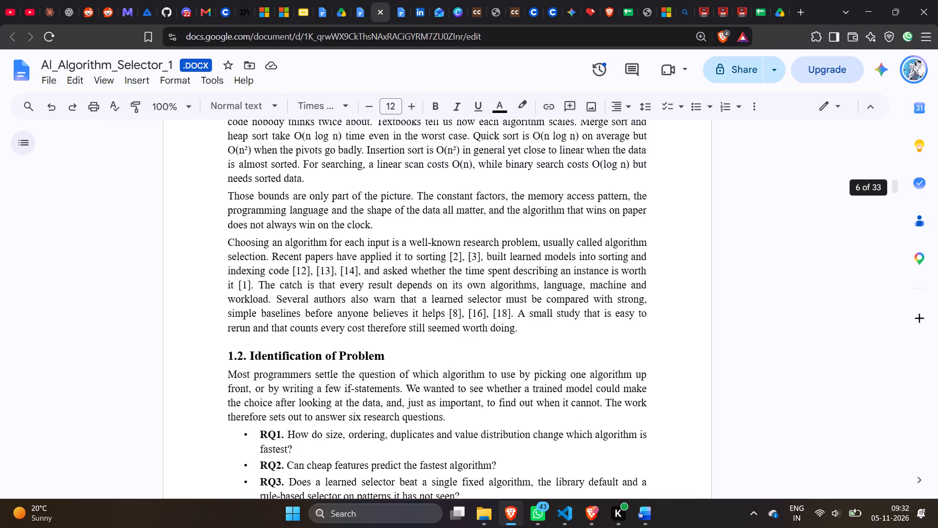
# Review the AI Algorithm Selector report's layout from Chapter 1 through the references and appendices.
pyautogui.scroll(-20, 622, 293)
pyautogui.scroll(-13, 622, 293)
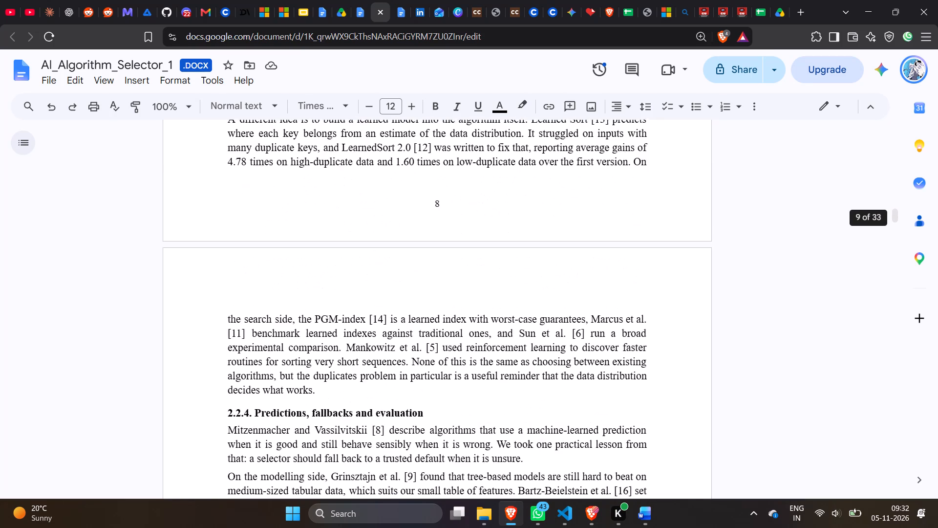
pyautogui.scroll(-20, 623, 285)
pyautogui.scroll(-15, 623, 285)
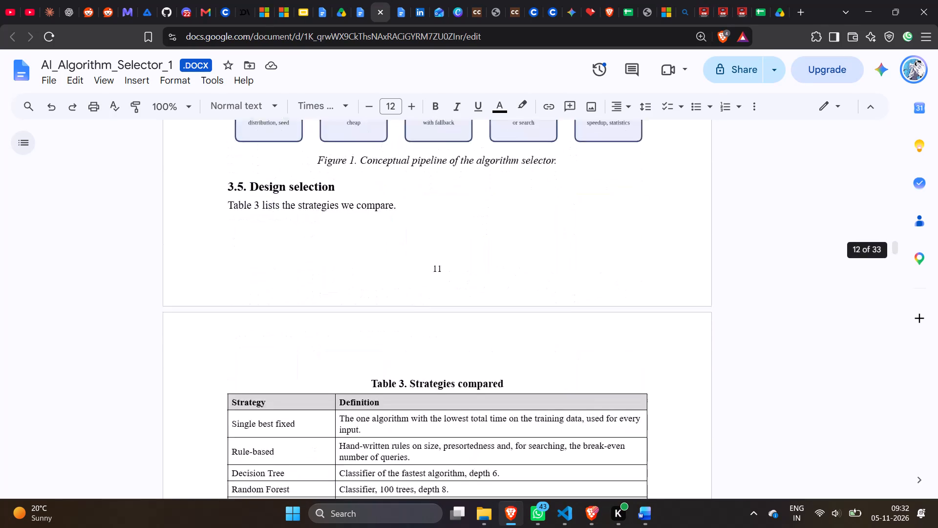
pyautogui.scroll(-3, 622, 287)
pyautogui.scroll(-20, 622, 287)
pyautogui.scroll(-17, 622, 287)
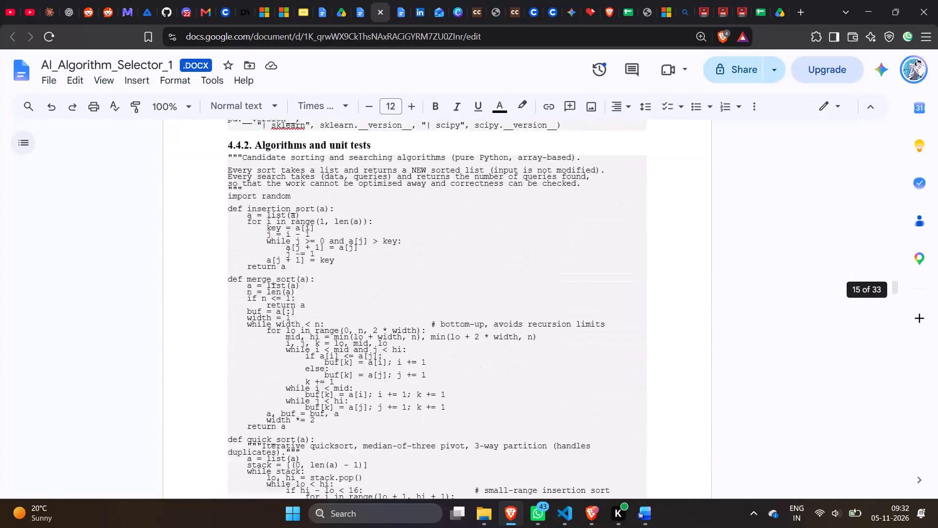
pyautogui.scroll(-20, 614, 299)
pyautogui.scroll(-20, 614, 299)
pyautogui.scroll(-5, 614, 299)
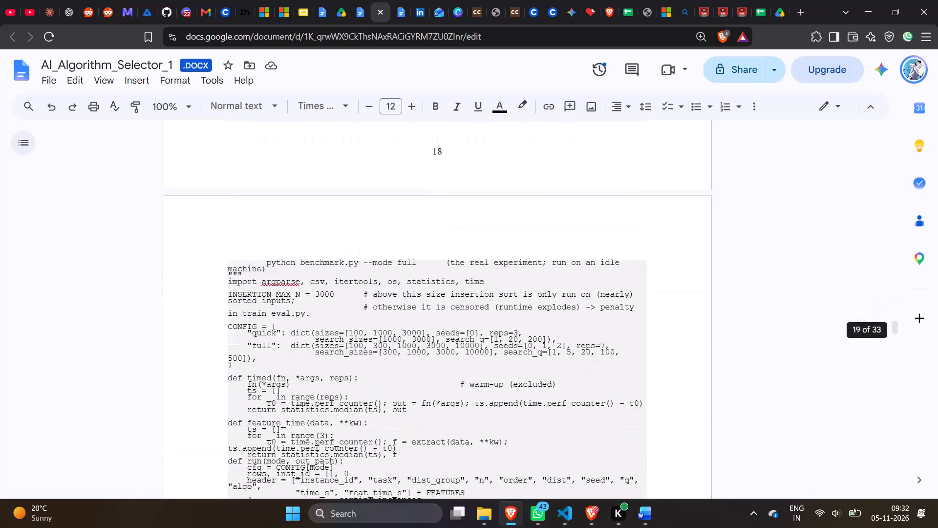
pyautogui.scroll(-15, 614, 299)
pyautogui.scroll(-20, 613, 301)
pyautogui.scroll(-2, 613, 301)
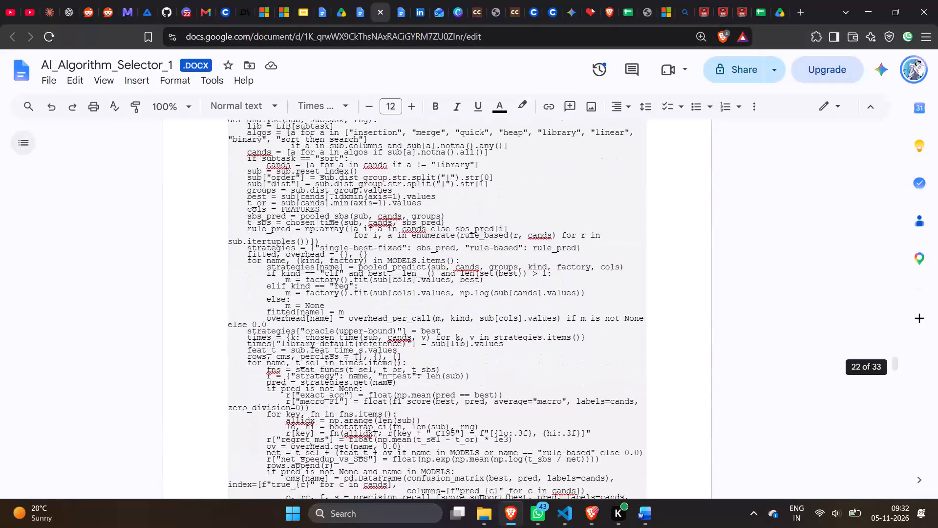
pyautogui.scroll(-20, 611, 303)
pyautogui.scroll(-20, 611, 303)
pyautogui.scroll(-1, 611, 303)
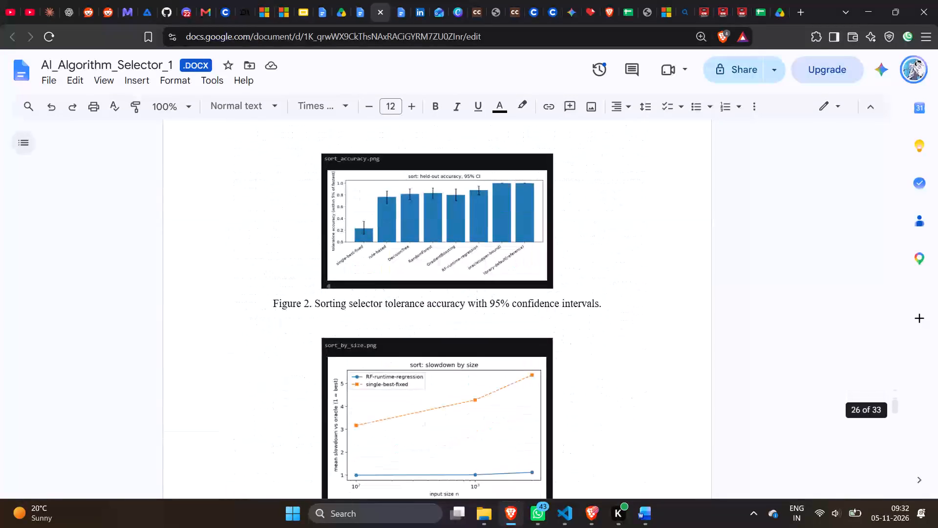
pyautogui.scroll(-20, 611, 303)
pyautogui.scroll(-20, 611, 303)
pyautogui.scroll(-1, 611, 303)
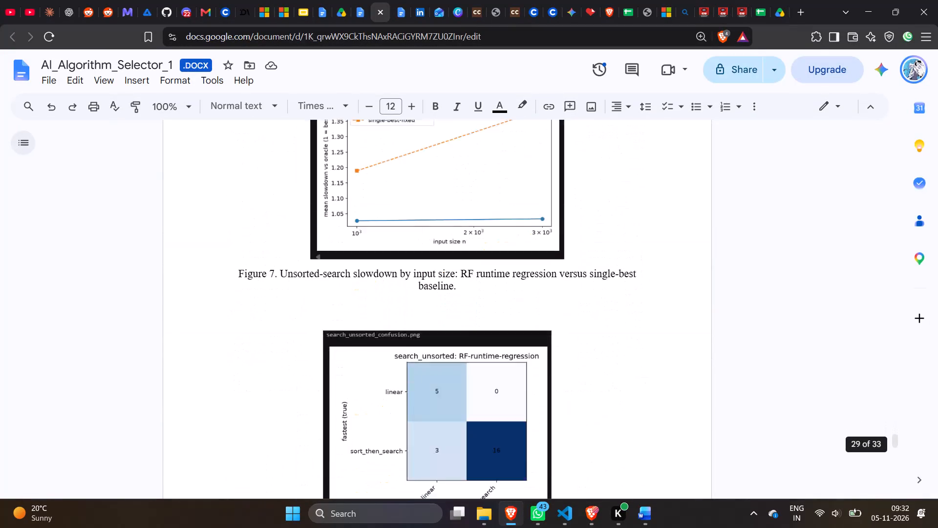
pyautogui.scroll(-20, 611, 303)
pyautogui.scroll(-20, 611, 303)
pyautogui.scroll(-1, 611, 303)
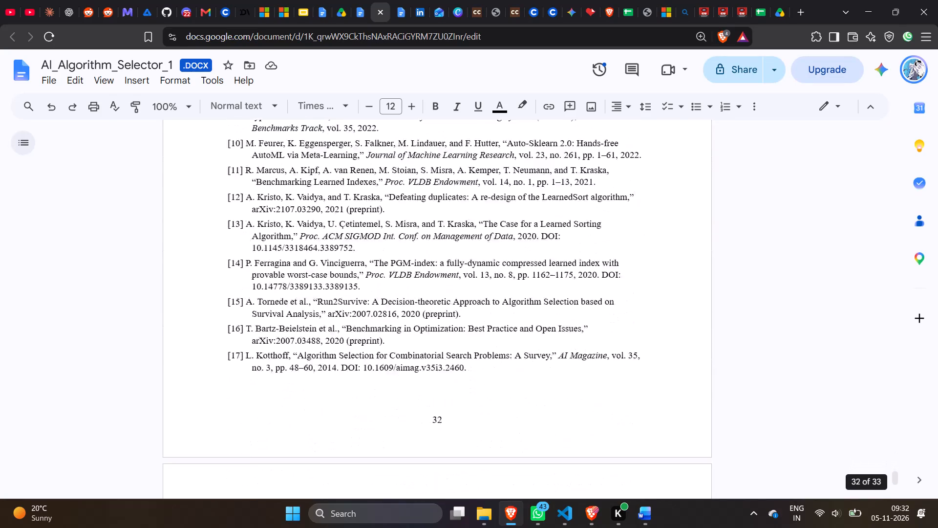
pyautogui.scroll(-8, 611, 303)
pyautogui.scroll(6, 611, 303)
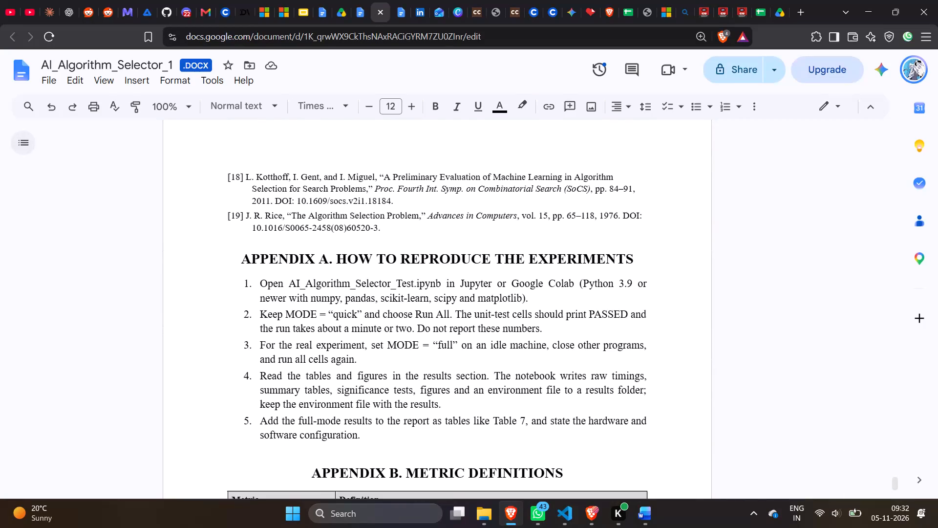
# Review the report's front matter from the title page, declaration and abstract to the table of contents.
pyautogui.moveTo(895, 483); pyautogui.dragTo(755, 48)
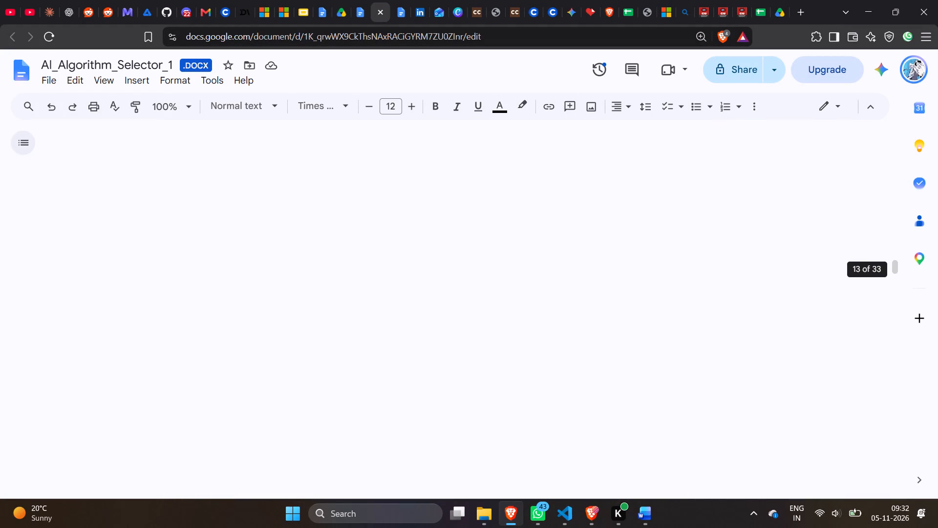
pyautogui.moveTo(755, 48); pyautogui.dragTo(809, 121)
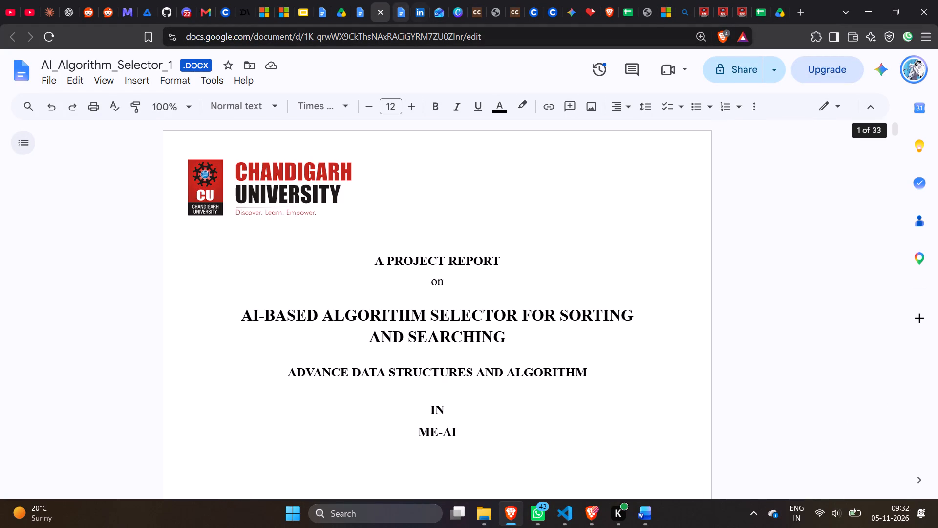
pyautogui.scroll(-4, 488, 196)
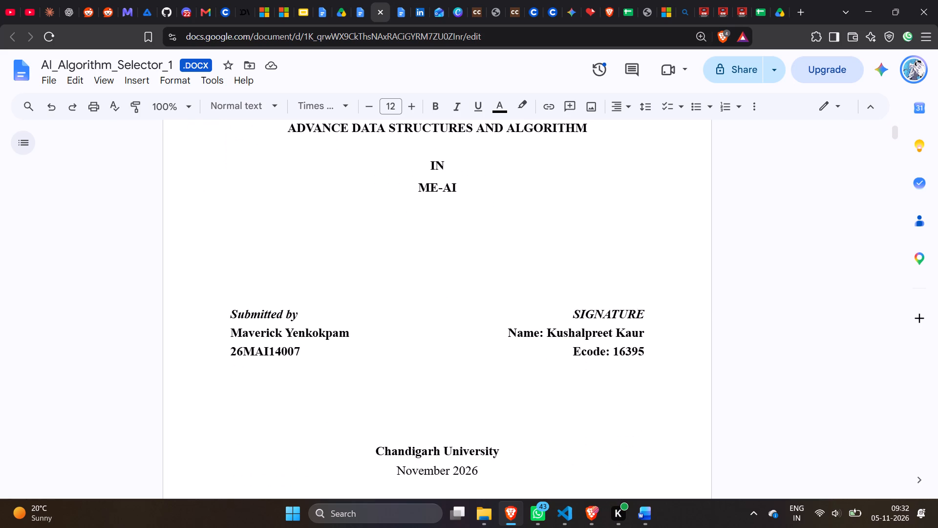
pyautogui.scroll(-8, 488, 196)
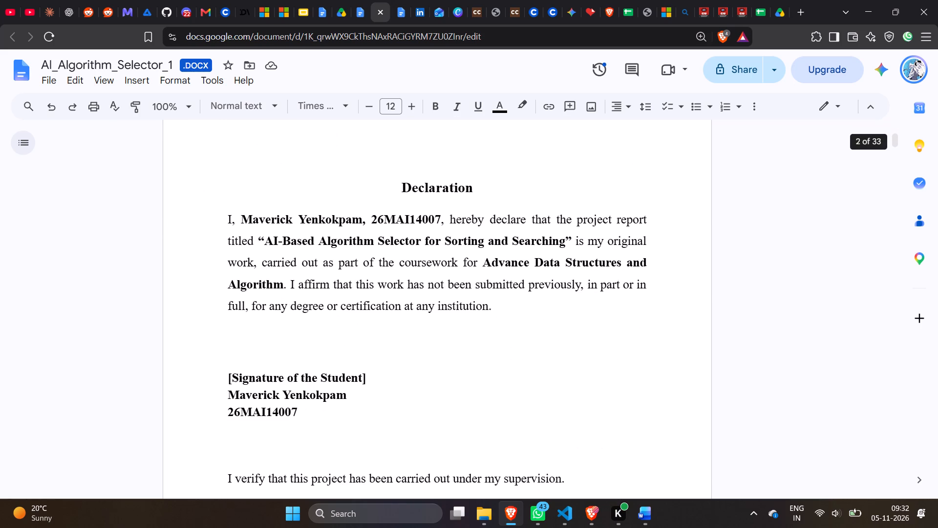
pyautogui.scroll(-14, 488, 193)
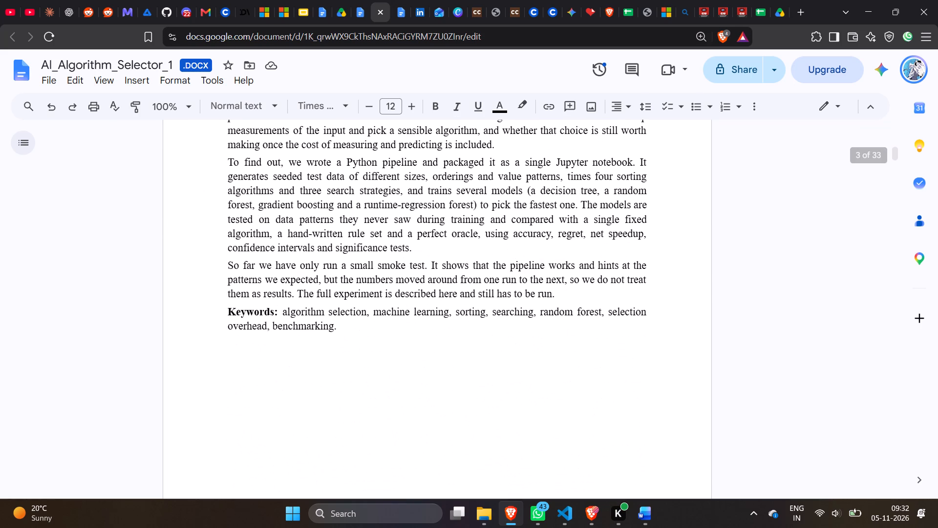
pyautogui.scroll(-9, 488, 193)
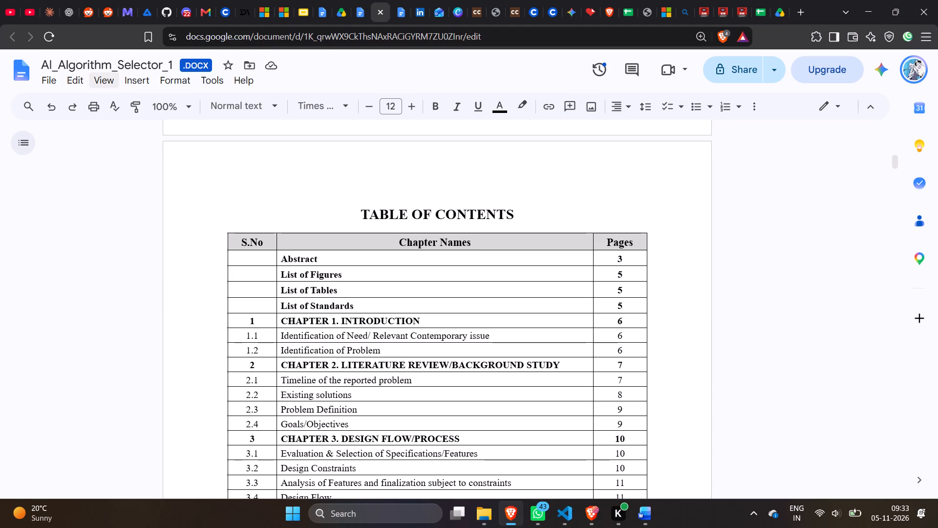
# Download the AI Algorithm Selector report as a PDF document and save it.
pyautogui.click(54, 86)
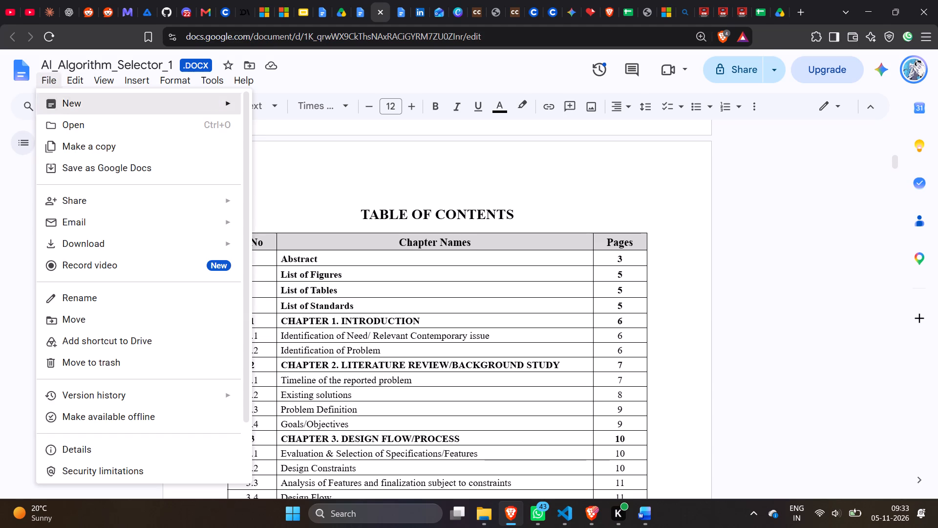
pyautogui.click(76, 245)
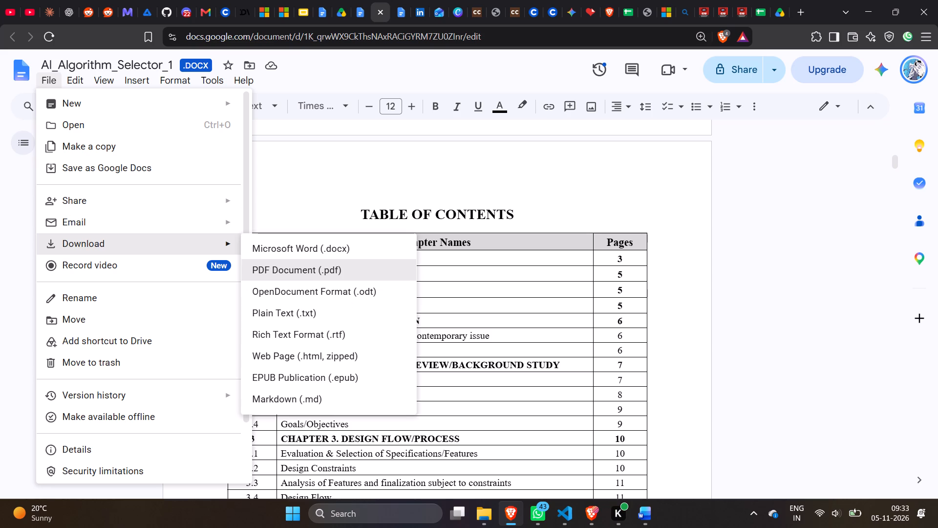
pyautogui.click(273, 278)
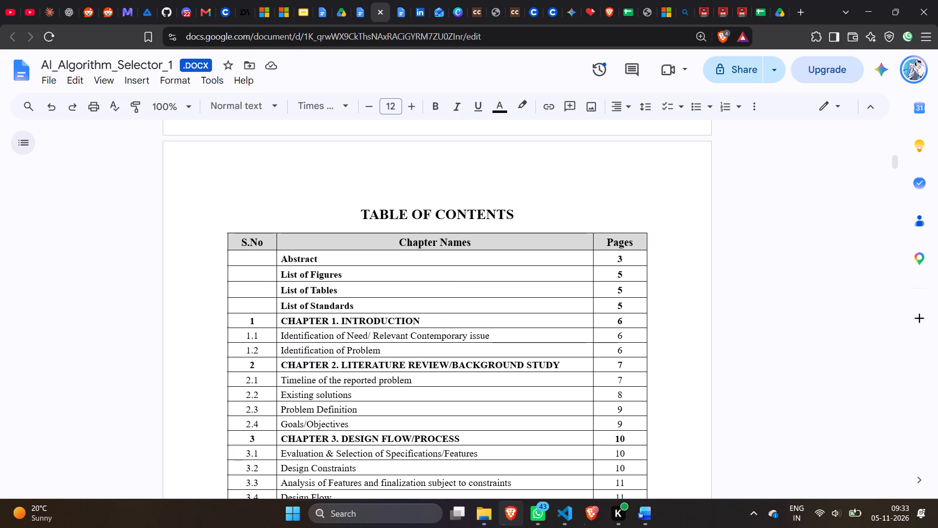
pyautogui.click(353, 270)
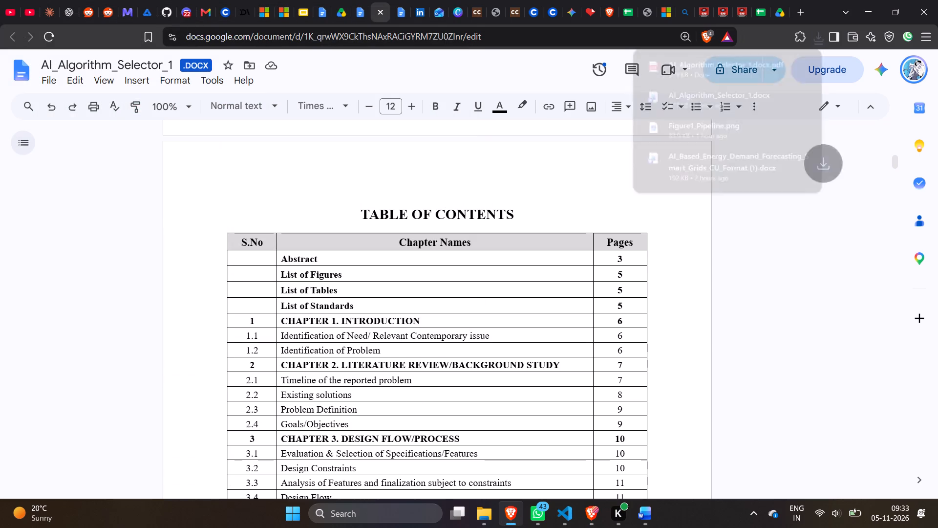
# Download the AI Algorithm Selector report as a Microsoft Word (.docx) file into the Downloads folder.
pyautogui.click(50, 85)
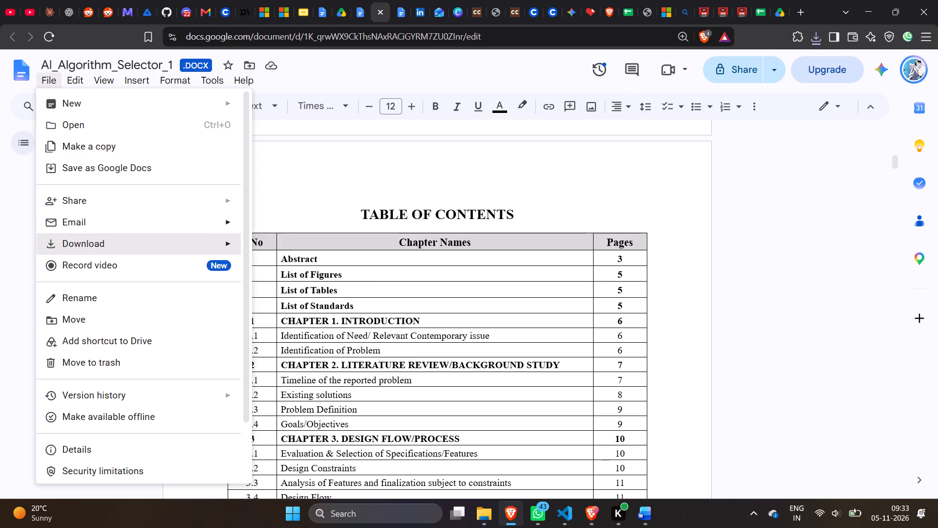
pyautogui.click(108, 242)
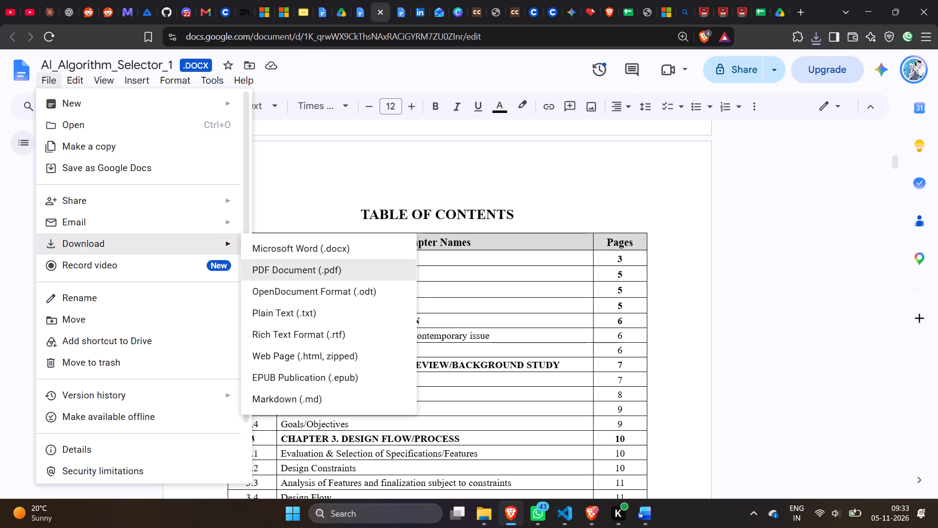
pyautogui.click(271, 253)
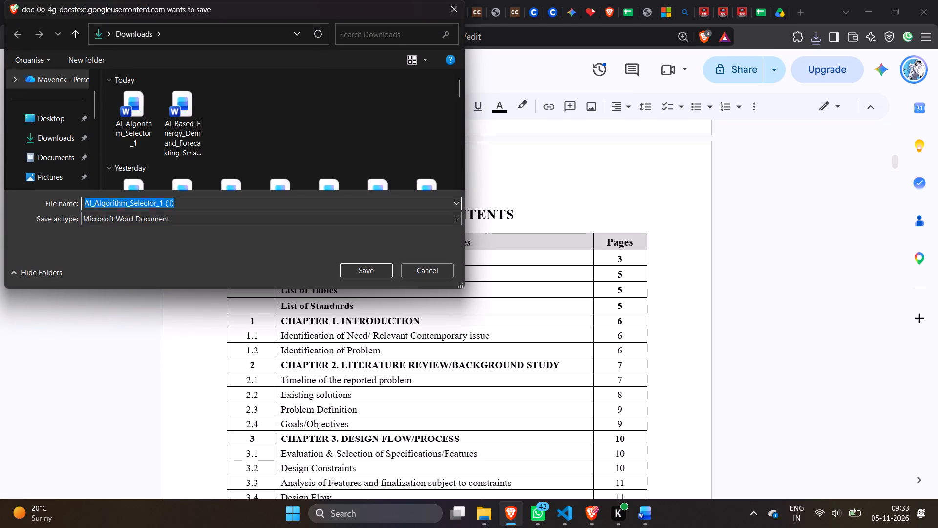
pyautogui.click(368, 273)
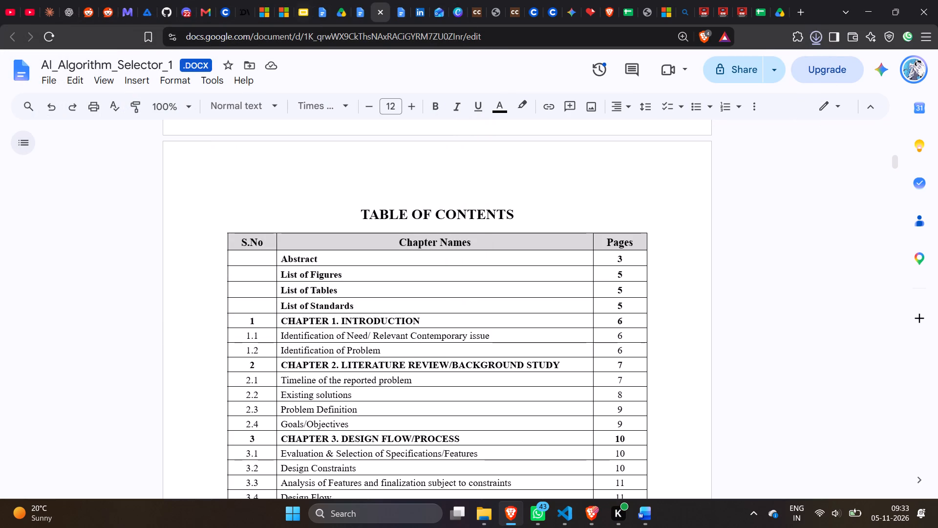
# Switch to the AI_Based_Energy_Demand_Forecasting_Smart_Grids report and review its pages from Chapter 4 back to the lists of figures, tables and standards.
pyautogui.click(357, 16)
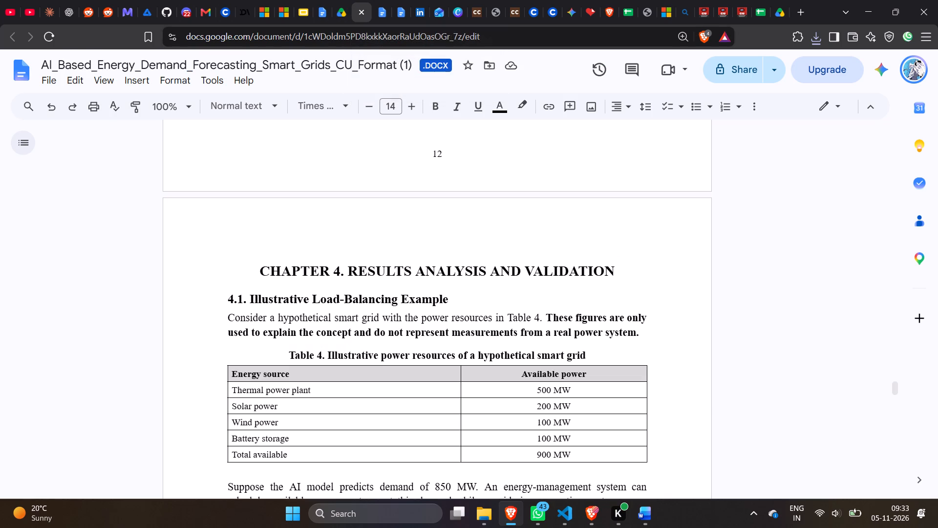
pyautogui.scroll(-6, 460, 267)
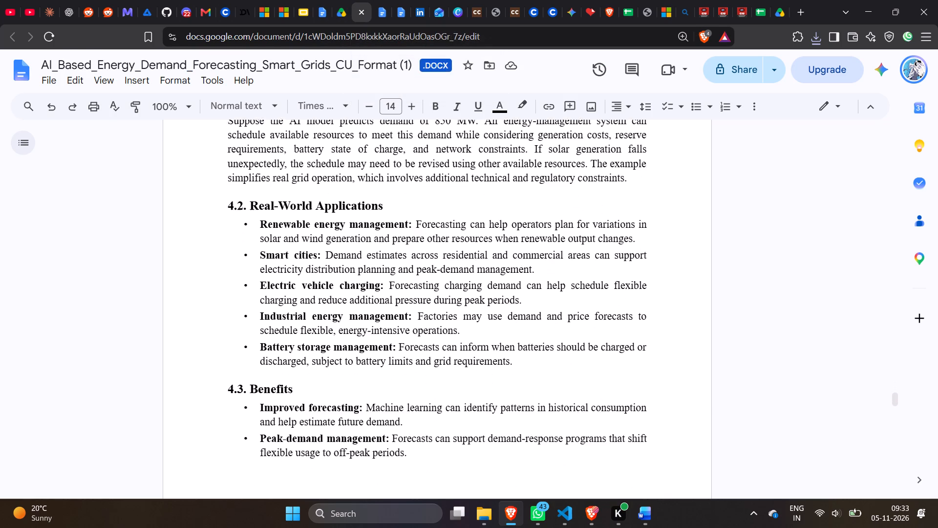
pyautogui.scroll(19, 459, 266)
pyautogui.scroll(6, 459, 266)
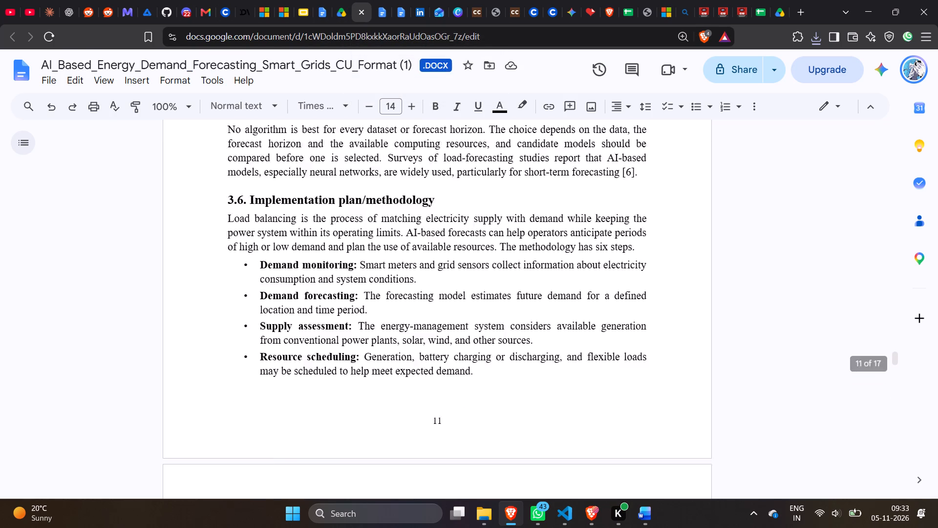
pyautogui.scroll(5, 459, 266)
pyautogui.scroll(-20, 459, 266)
pyautogui.scroll(-1, 459, 266)
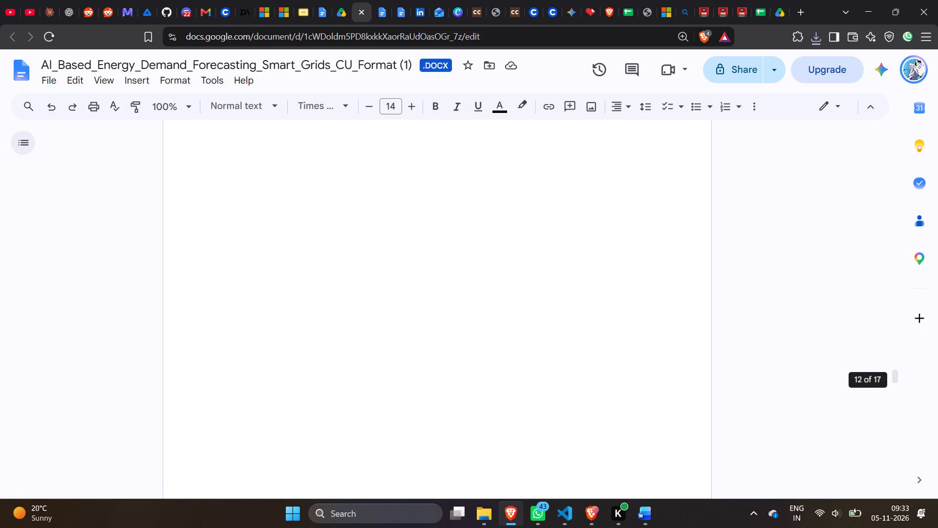
pyautogui.scroll(17, 456, 272)
pyautogui.scroll(5, 456, 272)
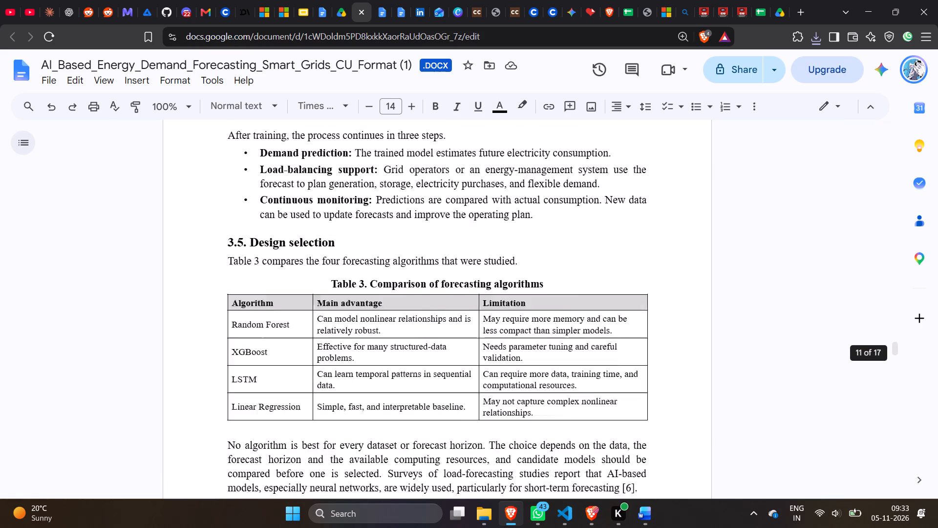
pyautogui.scroll(19, 456, 272)
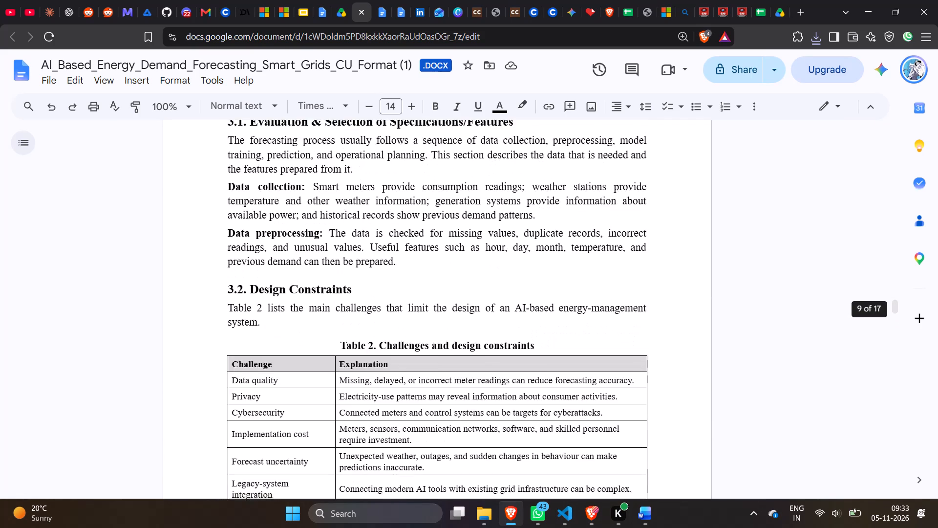
pyautogui.scroll(15, 460, 269)
pyautogui.scroll(6, 460, 269)
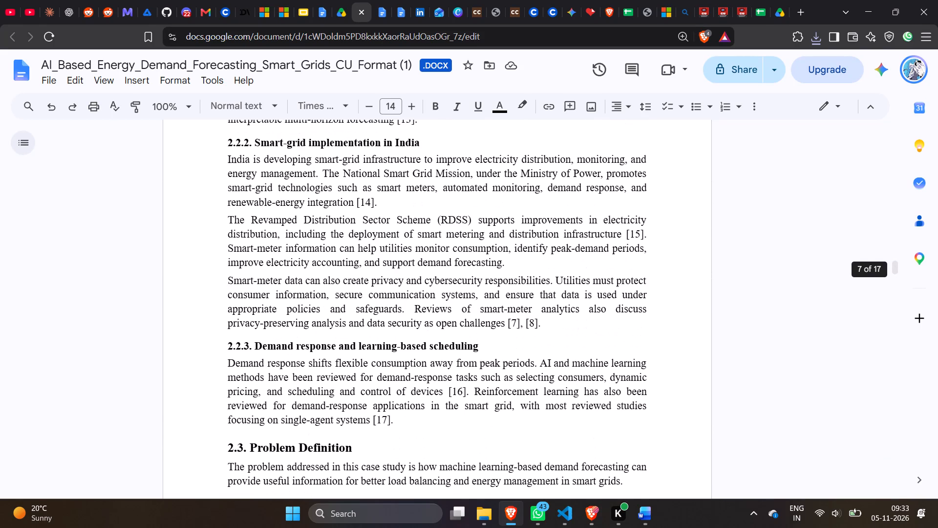
pyautogui.scroll(5, 460, 269)
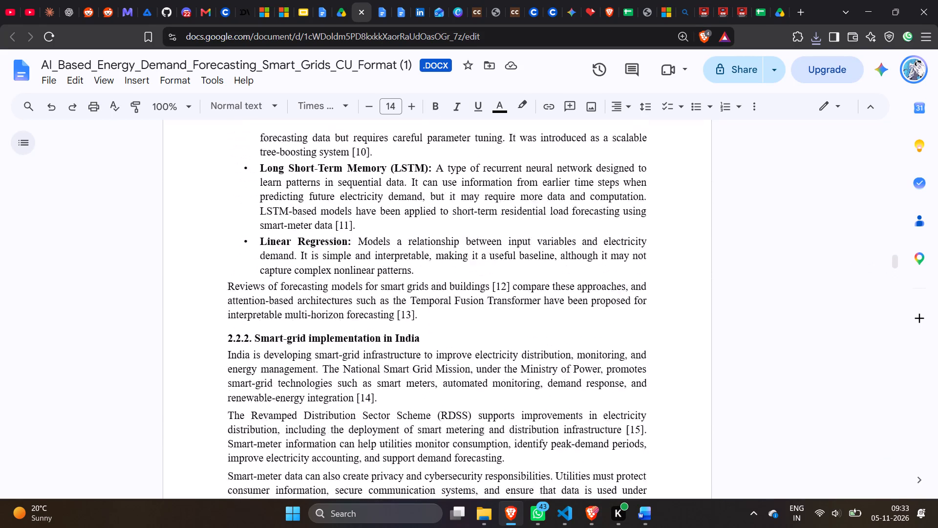
pyautogui.scroll(10, 460, 269)
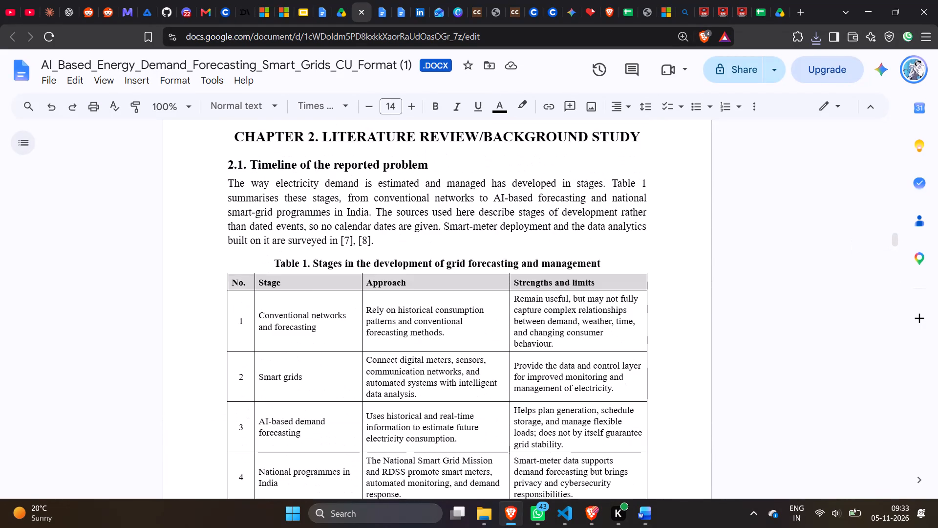
pyautogui.scroll(9, 456, 270)
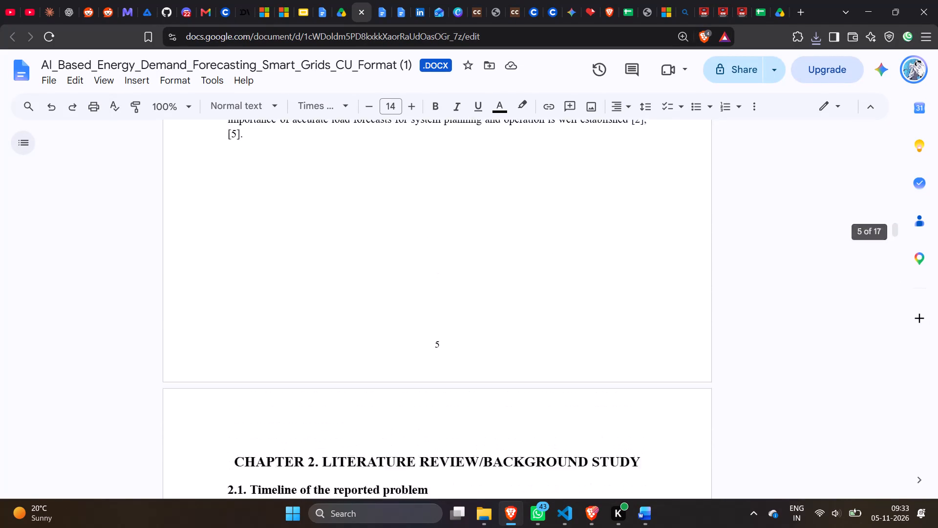
pyautogui.scroll(16, 456, 270)
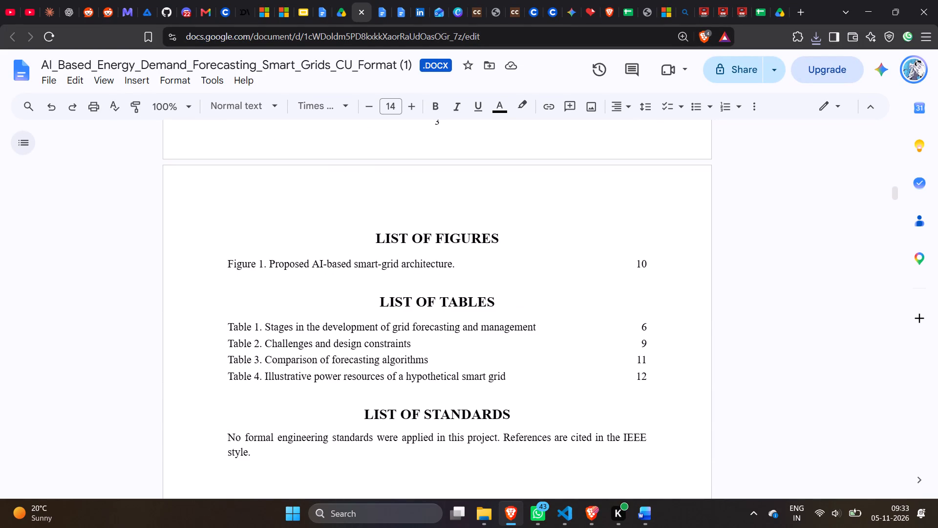
# Delete the List of Standards heading and its paragraph below the List of Tables in the smart-grid report.
pyautogui.moveTo(275, 457); pyautogui.dragTo(234, 420)
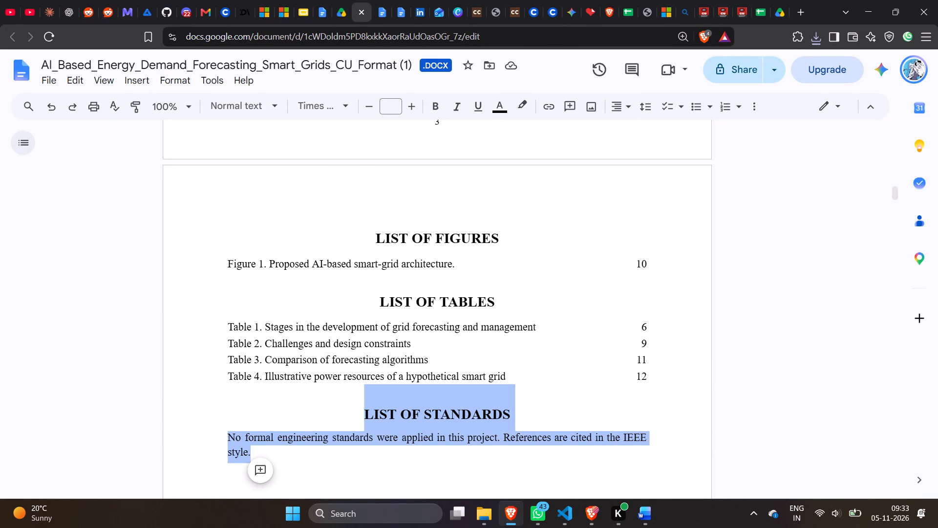
pyautogui.press('BackSpace')
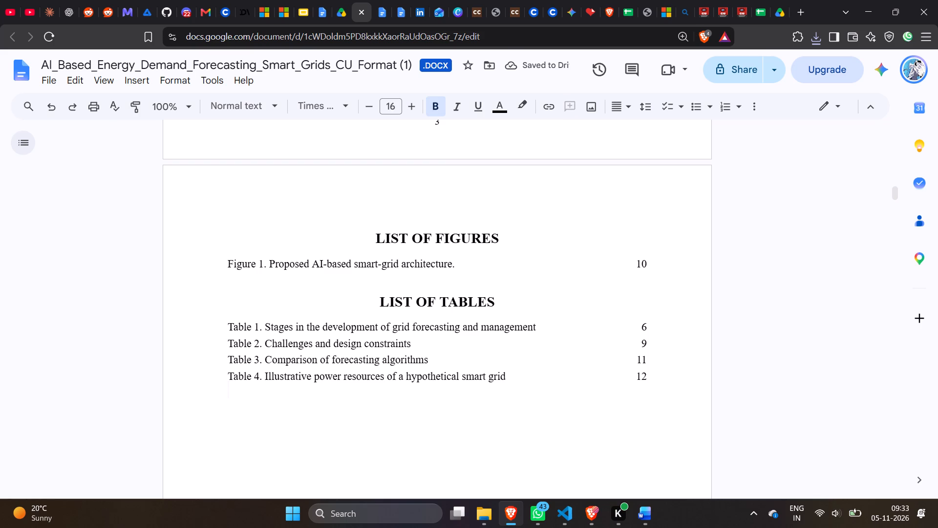
# In the AI_Algorithm_Selector_1 report, delete the List of Standards row from the table of contents.
pyautogui.click(384, 16)
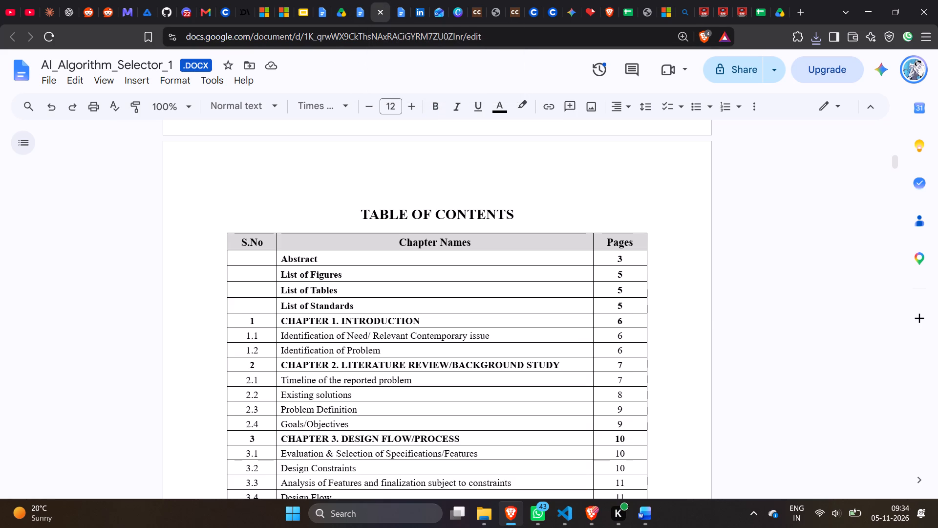
pyautogui.scroll(5, 444, 252)
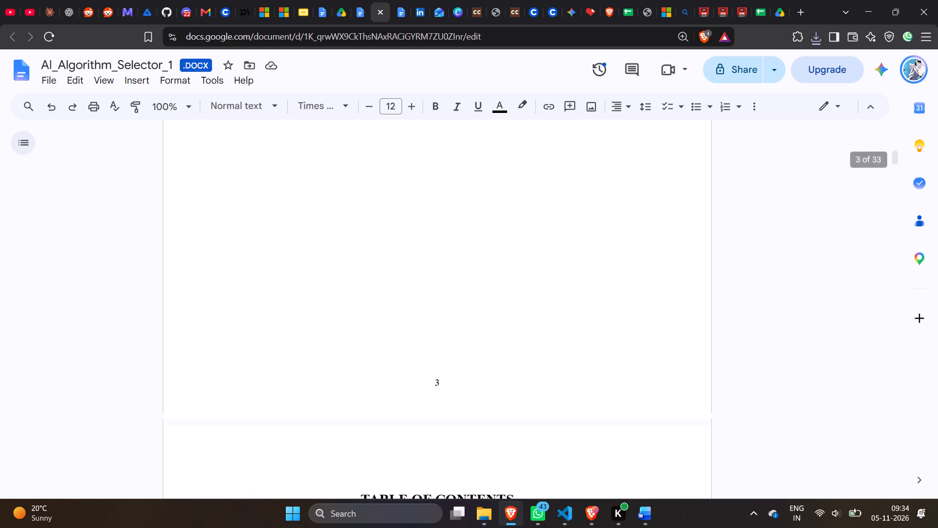
pyautogui.scroll(18, 444, 252)
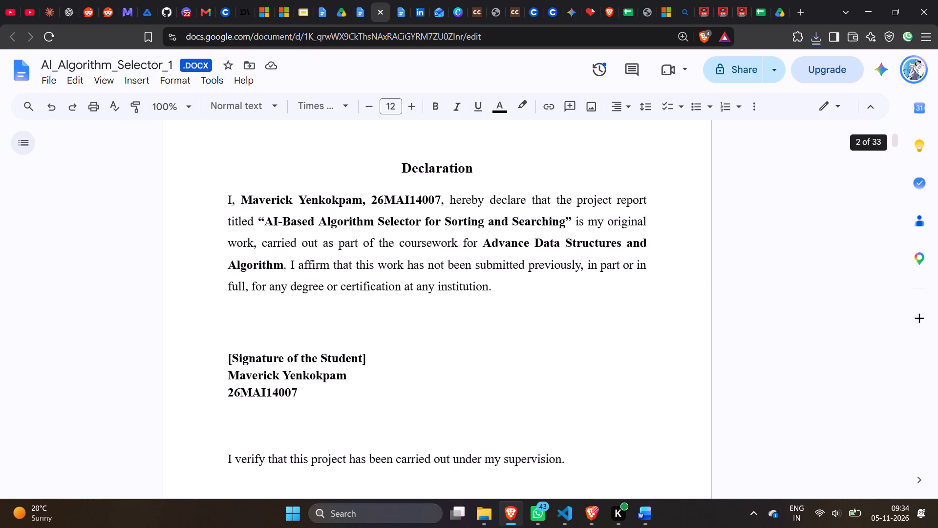
pyautogui.scroll(-20, 444, 252)
pyautogui.scroll(-18, 444, 252)
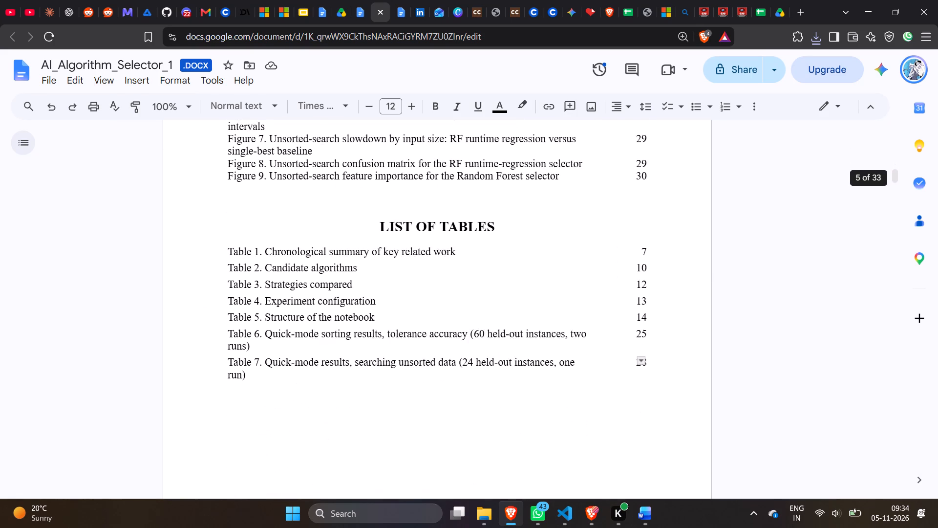
pyautogui.scroll(-2, 439, 252)
pyautogui.scroll(10, 439, 252)
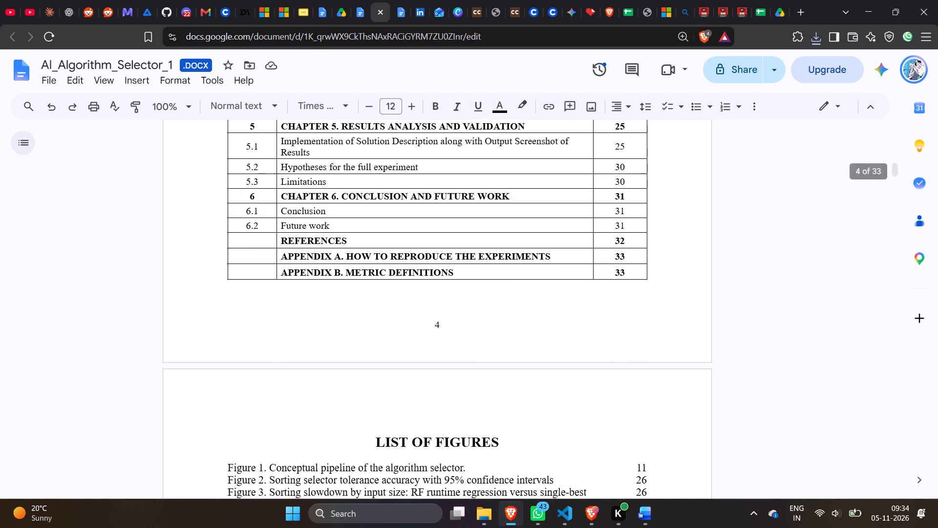
pyautogui.scroll(7, 439, 252)
pyautogui.tripleClick(345, 308)
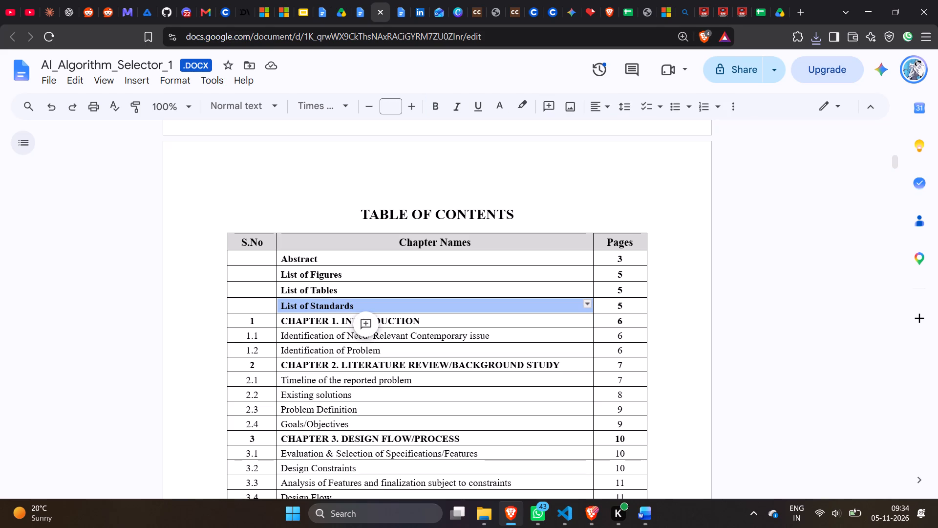
pyautogui.press('BackSpace')
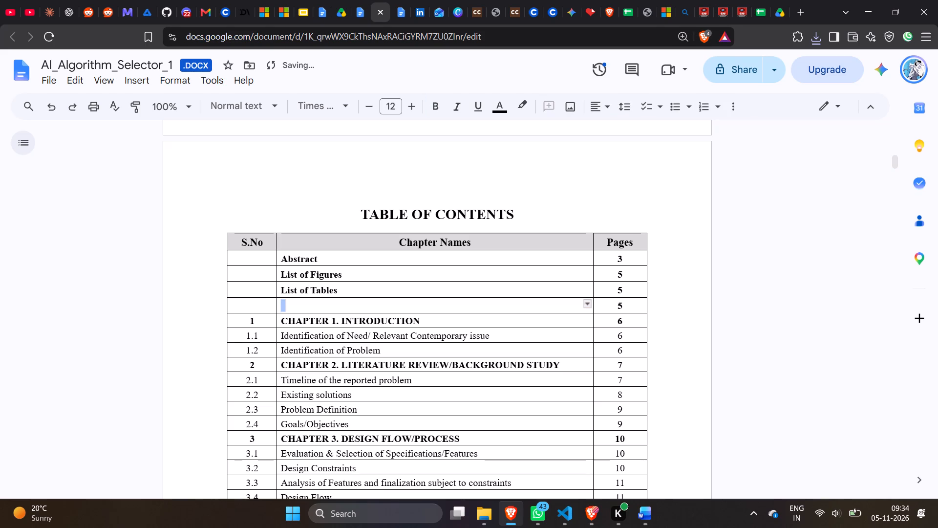
pyautogui.rightClick(262, 303)
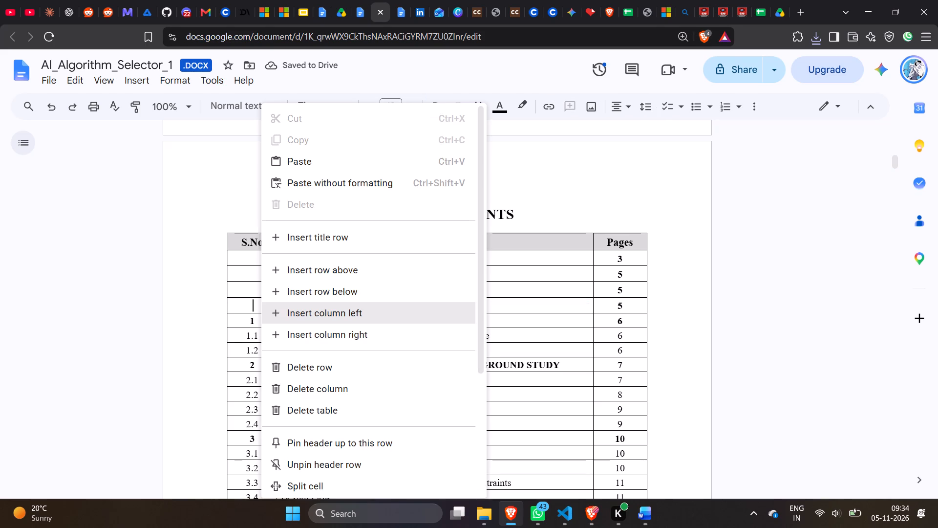
pyautogui.click(287, 369)
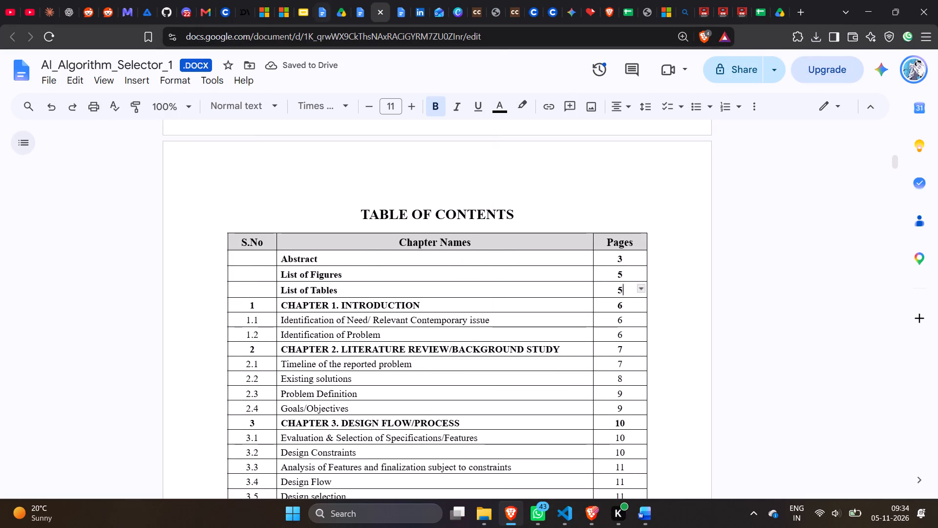
# In the smart-grid energy demand forecasting report, delete the List of Standards row from the table of contents.
pyautogui.click(357, 10)
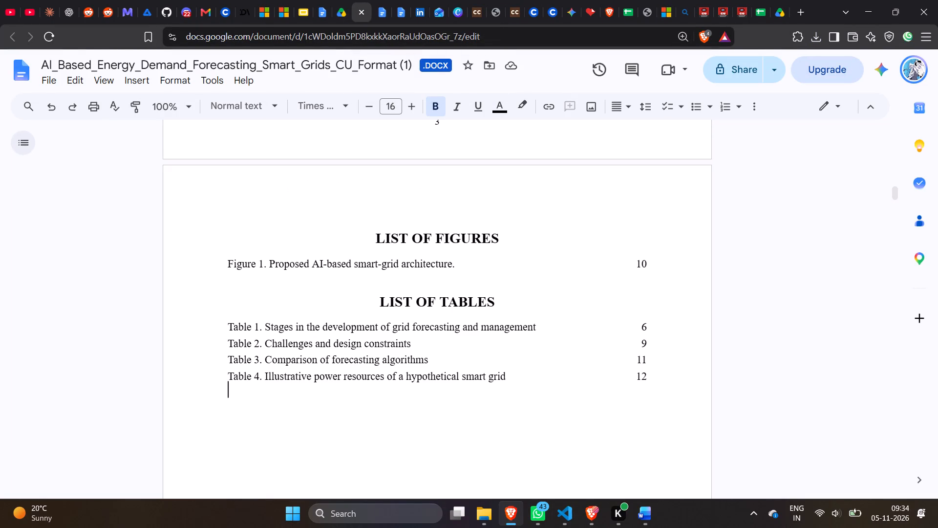
pyautogui.scroll(11, 409, 215)
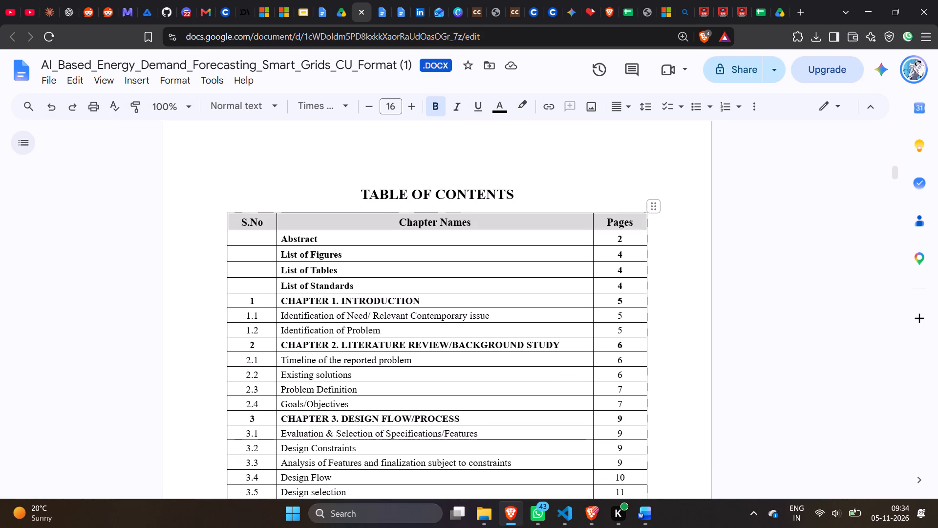
pyautogui.click(371, 282)
pyautogui.rightClick(263, 283)
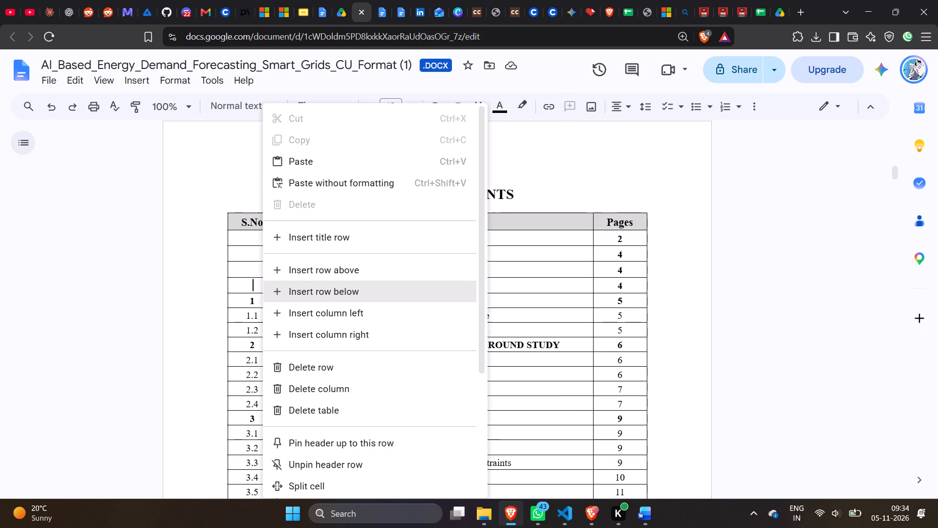
pyautogui.click(299, 377)
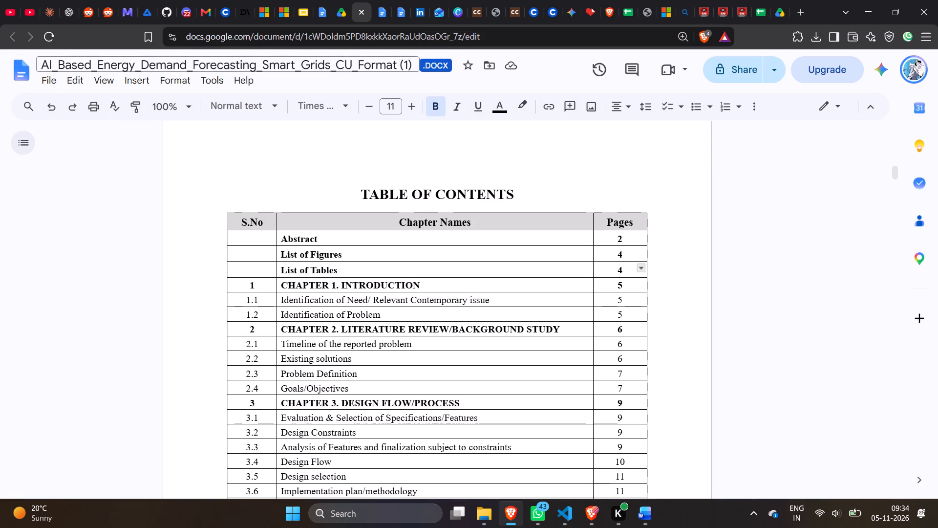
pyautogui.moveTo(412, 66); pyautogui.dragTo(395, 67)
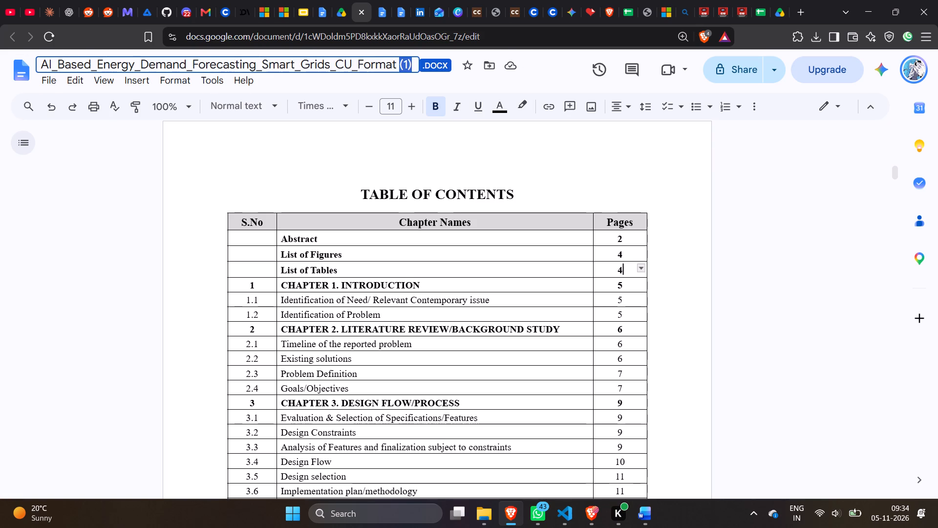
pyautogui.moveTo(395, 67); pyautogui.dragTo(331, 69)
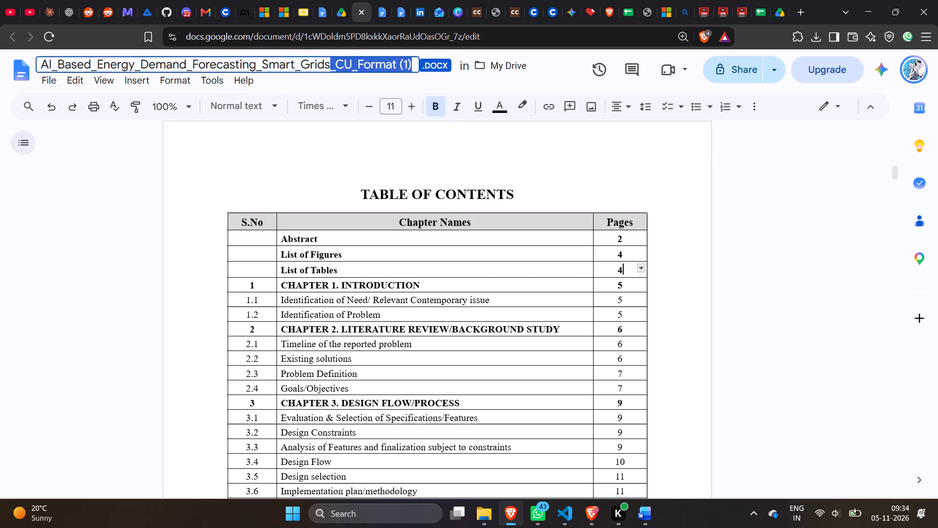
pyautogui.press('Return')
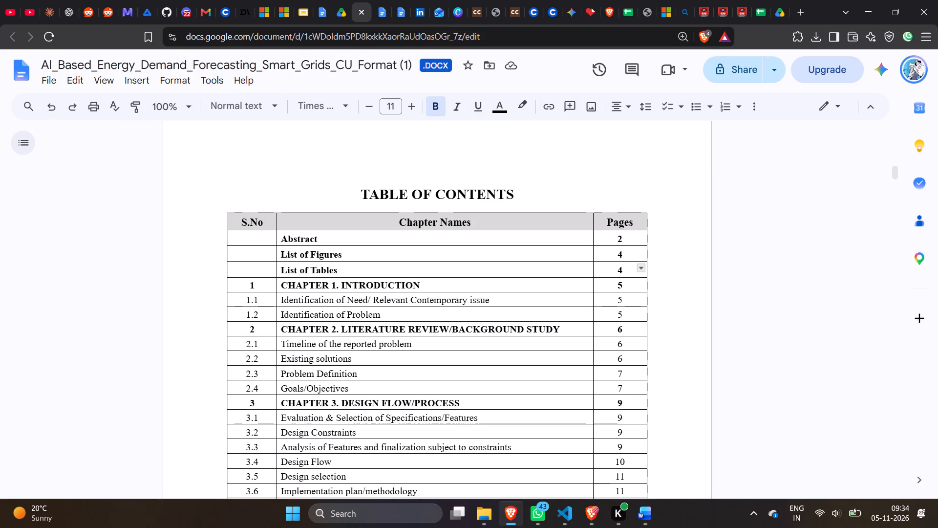
# Rename the smart-grid document as AI_Based_Energy_Demand_Forecasting_Smart_Grids, dropping the _CU_Format (1) ending.
pyautogui.moveTo(412, 66); pyautogui.dragTo(398, 67)
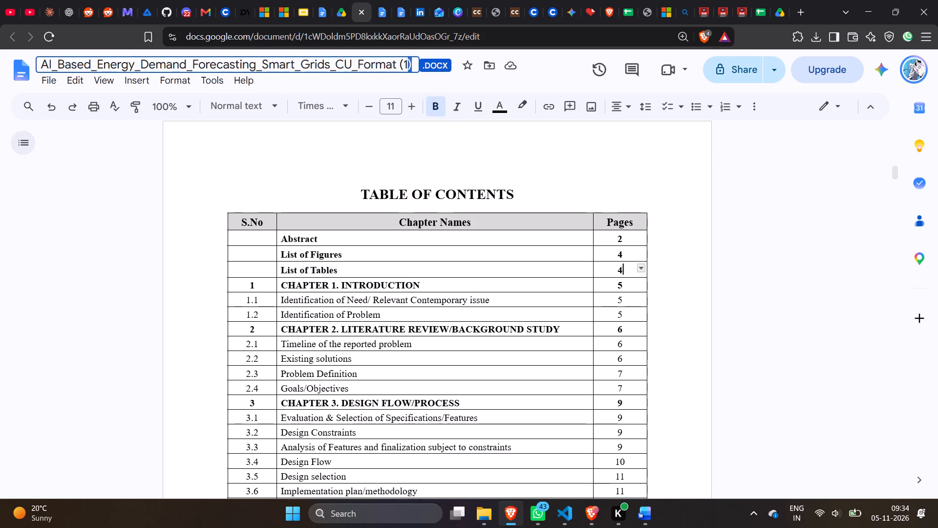
pyautogui.moveTo(398, 67); pyautogui.dragTo(333, 69)
pyautogui.press('BackSpace')
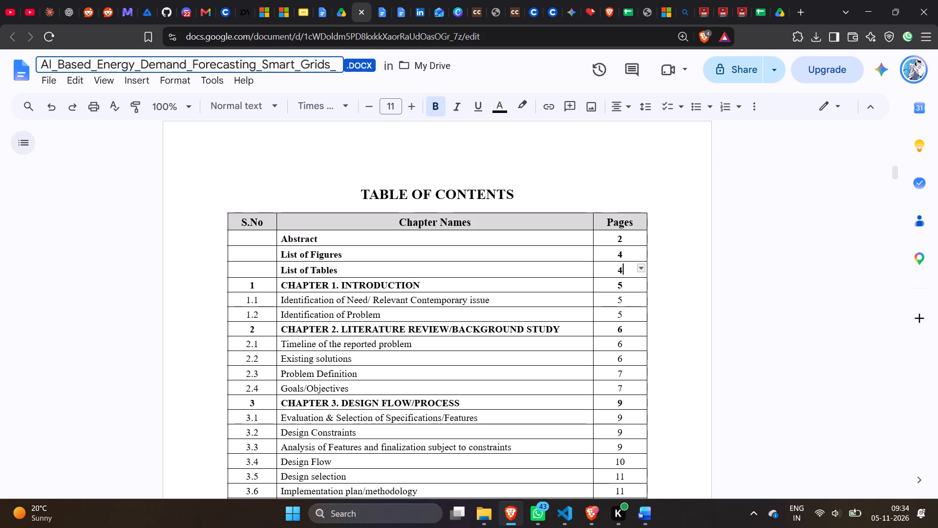
pyautogui.press('BackSpace')
pyautogui.press('Return')
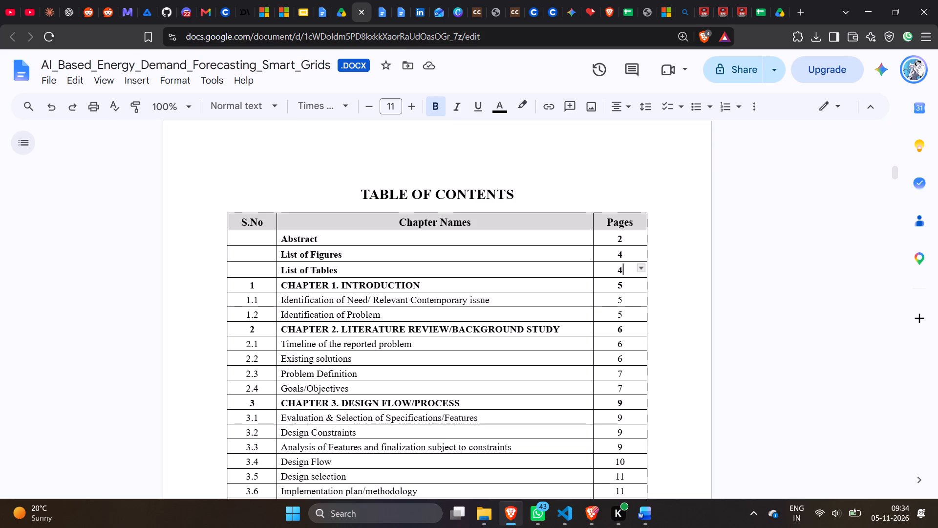
# Make the "ME-AI" line on the smart-grid report's title page bold.
pyautogui.click(46, 75)
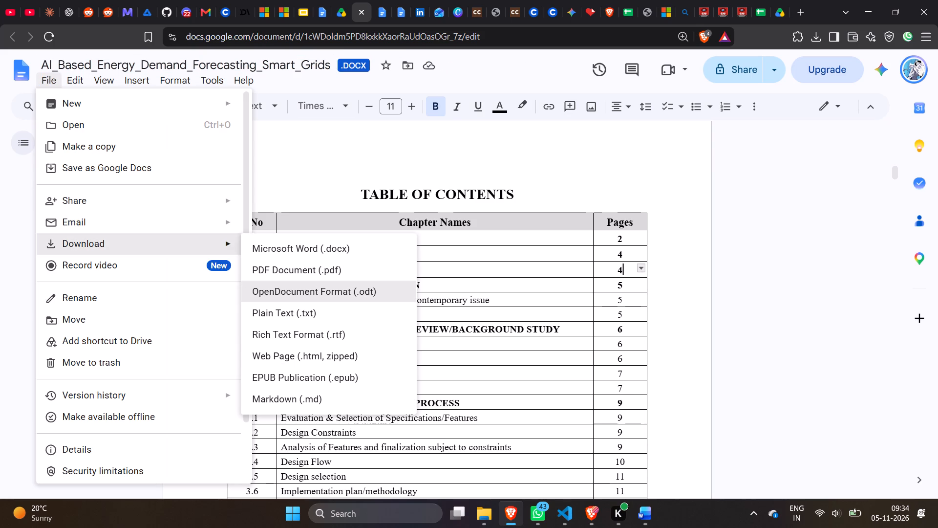
pyautogui.click(323, 144)
pyautogui.scroll(17, 336, 189)
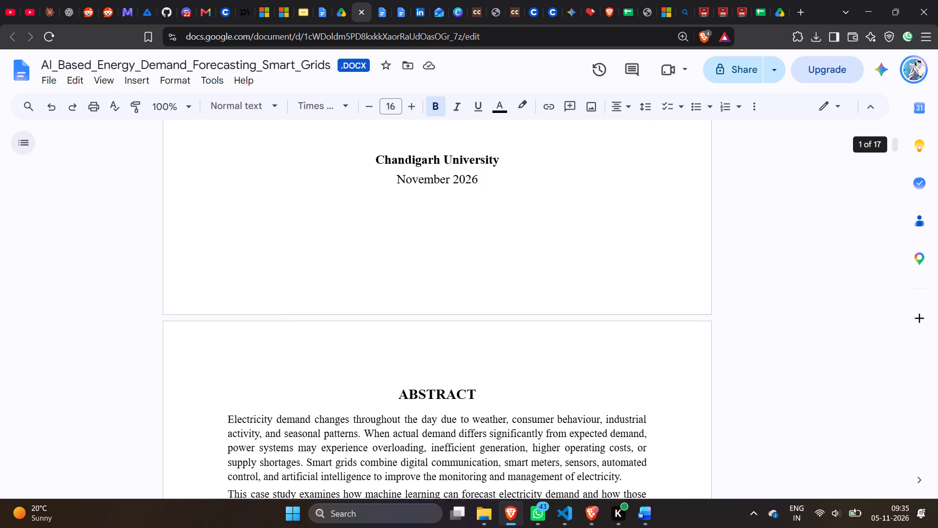
pyautogui.scroll(8, 314, 255)
pyautogui.scroll(-2, 314, 255)
pyautogui.tripleClick(443, 302)
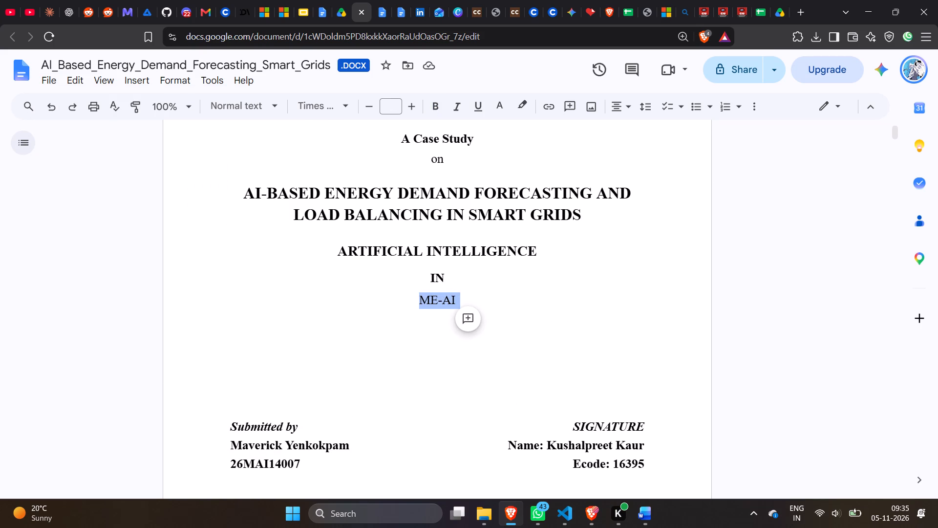
pyautogui.click(445, 109)
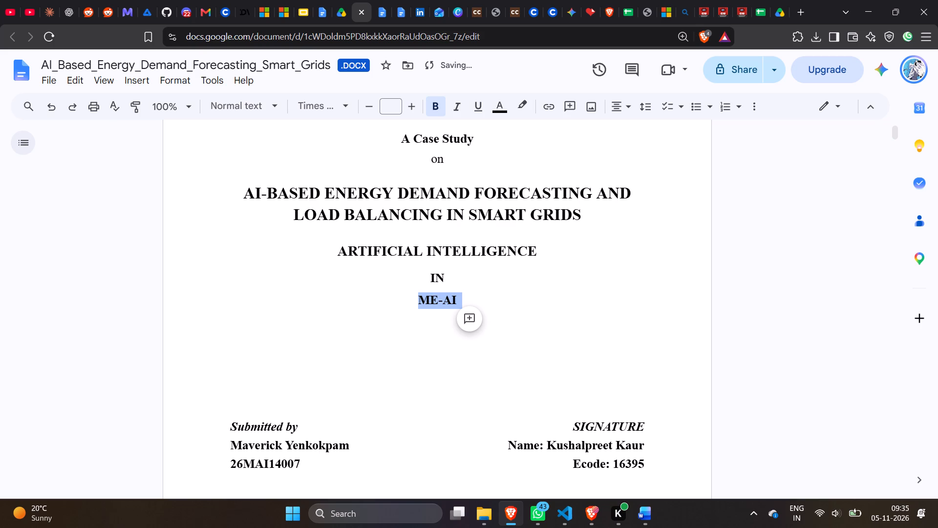
# Download the smart-grid report as a PDF document and save it in the Downloads folder.
pyautogui.click(52, 78)
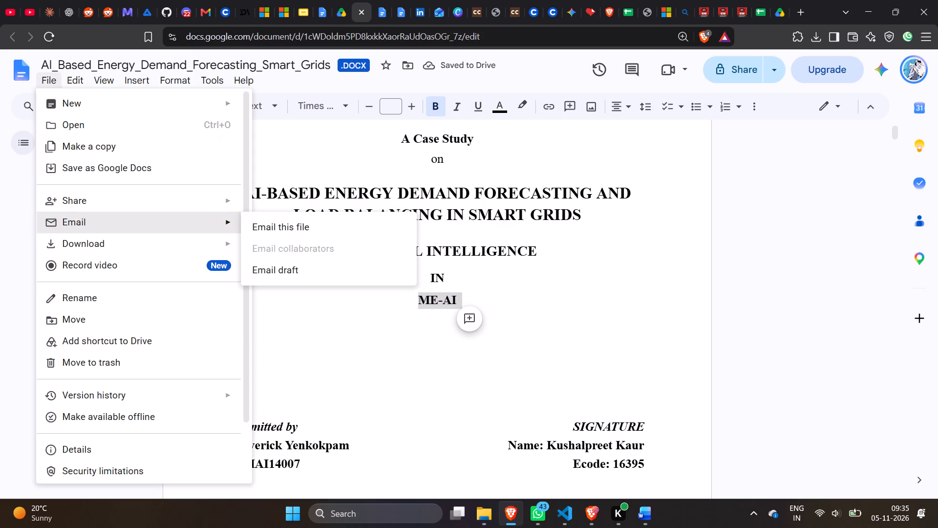
pyautogui.click(305, 268)
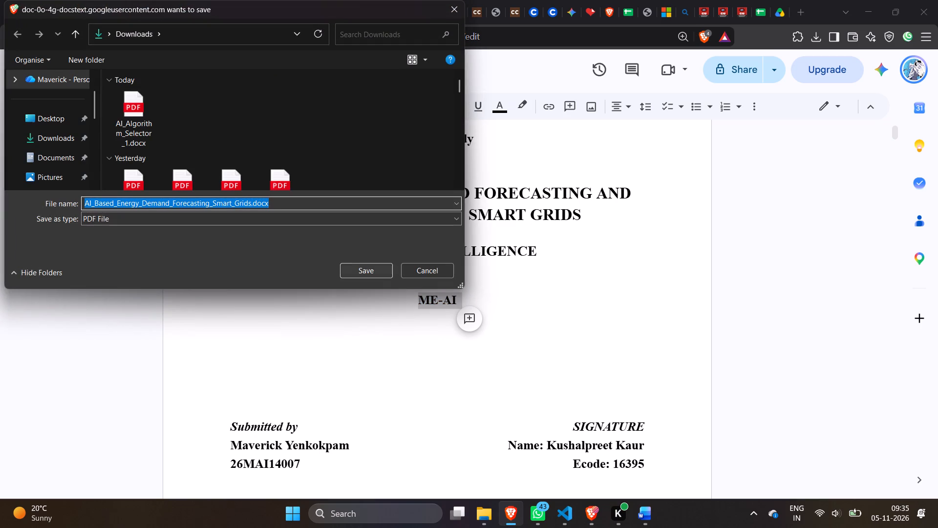
pyautogui.click(355, 272)
# Switch to the AI_Algorithm_Selector_1 report, download it again as a PDF document and save it in Downloads.
pyautogui.click(384, 18)
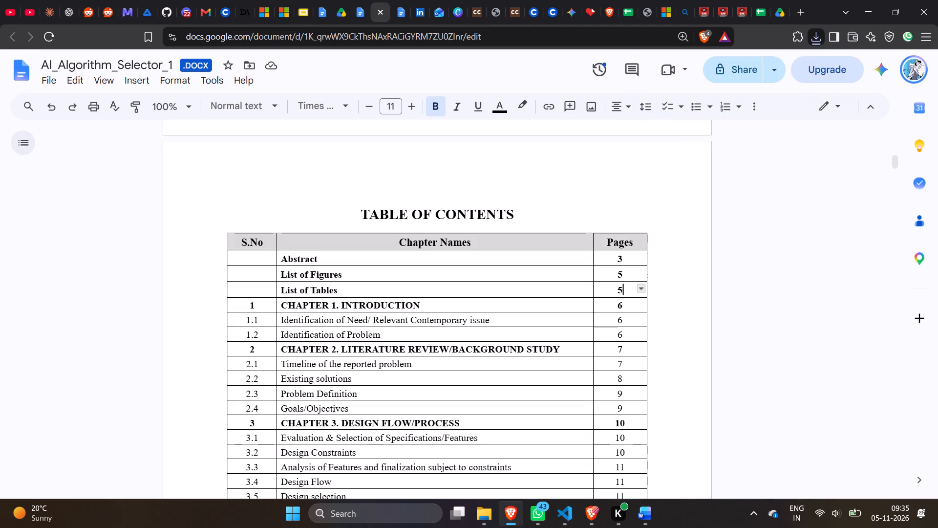
pyautogui.click(41, 80)
pyautogui.click(43, 80)
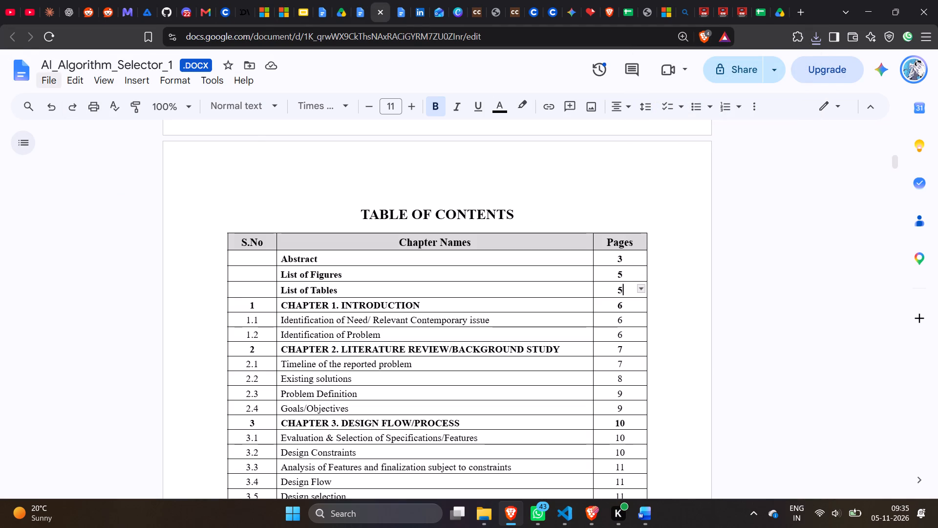
pyautogui.click(44, 80)
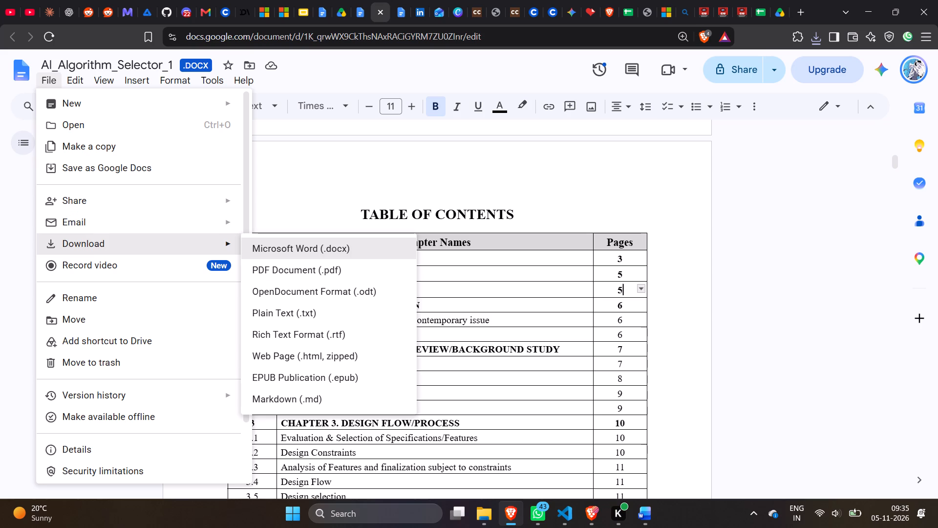
pyautogui.click(298, 266)
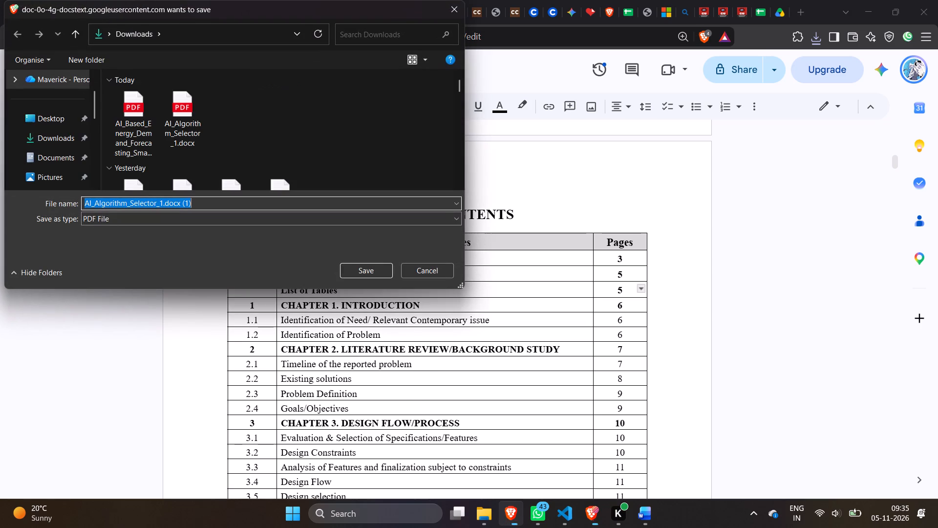
pyautogui.click(362, 275)
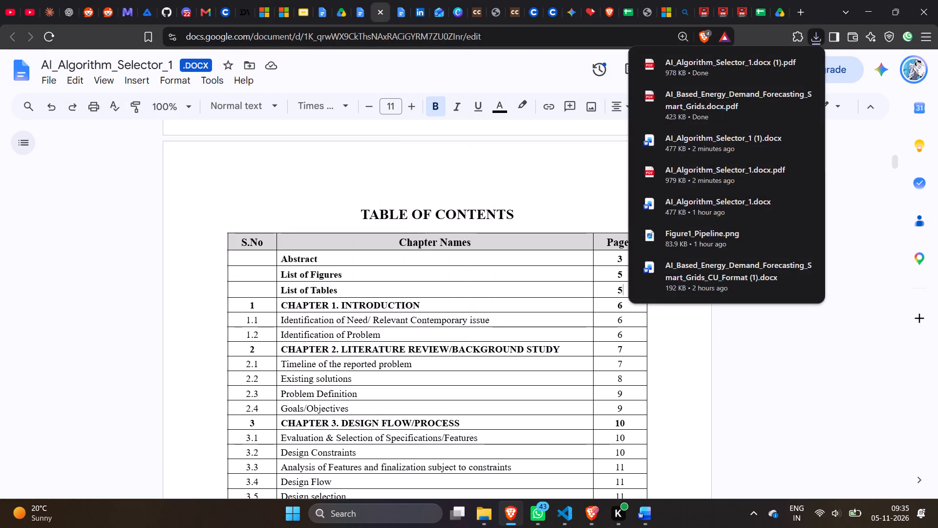
# In File Explorer's Downloads folder, copy the two newest report PDFs, the AI_Algorithm_Selector_1 (1) Word file and today's AI_Based_Energy_Demand_Forecasting Word file.
pyautogui.click(482, 513)
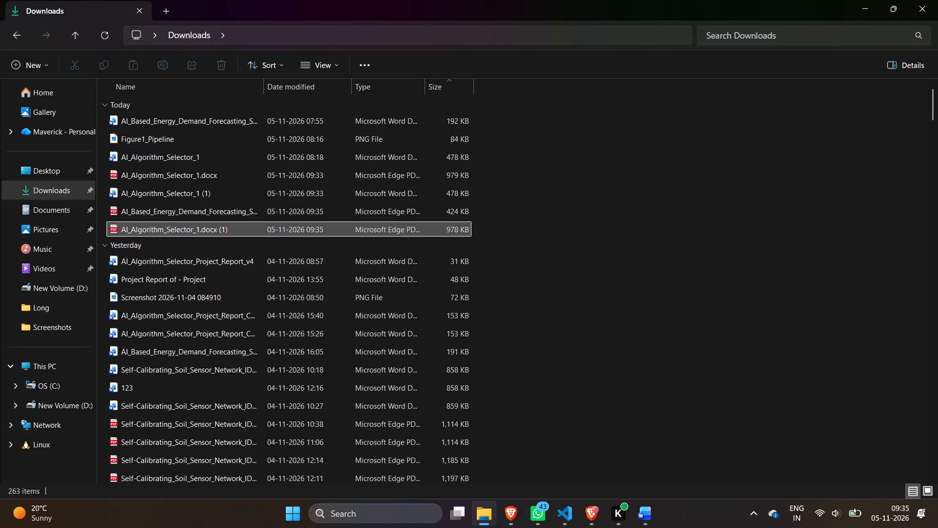
pyautogui.keyDown('ctrl'); pyautogui.click(171, 224); pyautogui.keyUp('ctrl')
pyautogui.keyDown('ctrl'); pyautogui.click(176, 217); pyautogui.keyUp('ctrl')
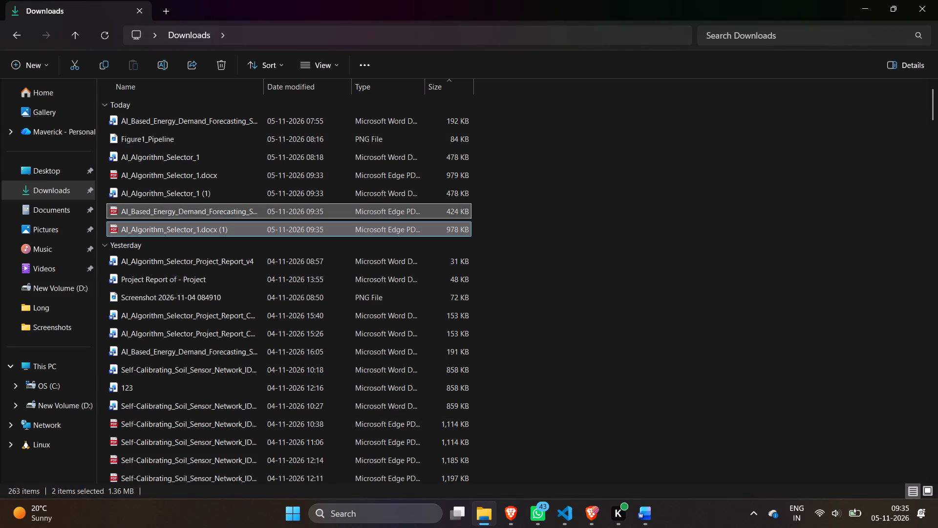
pyautogui.hotkey('ctrl', 'c')
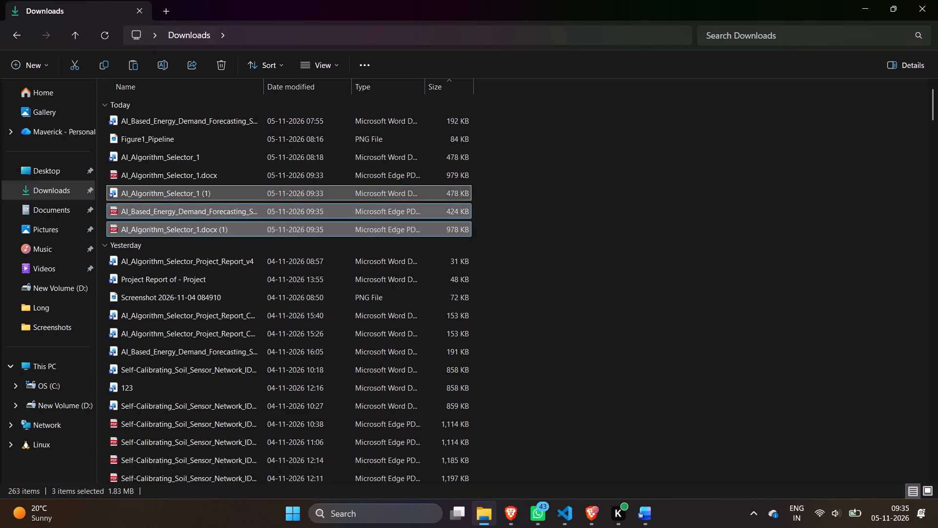
pyautogui.keyDown('ctrl'); pyautogui.click(211, 123); pyautogui.keyUp('ctrl')
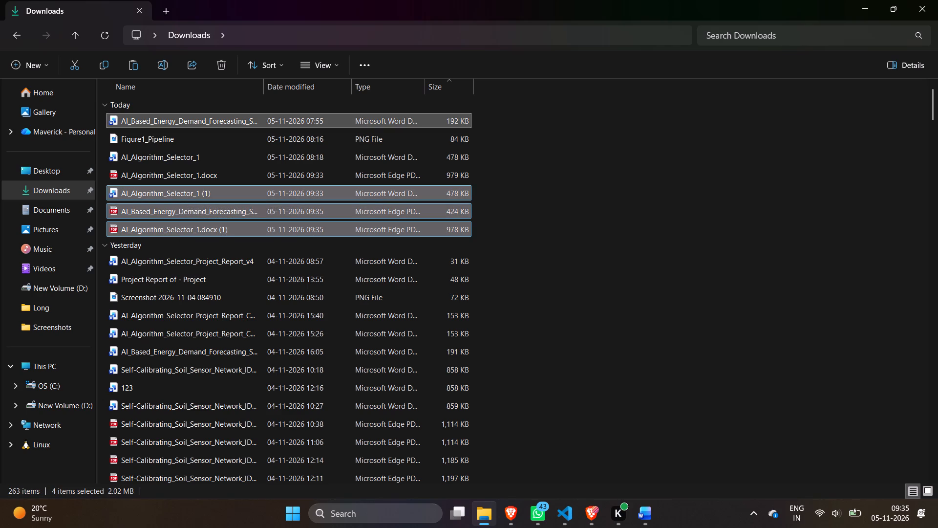
pyautogui.hotkey('ctrl', 'c')
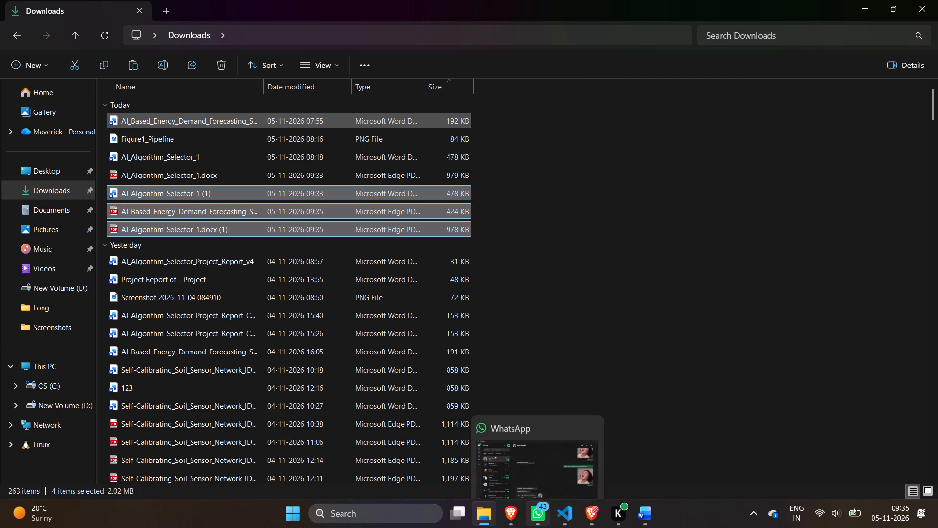
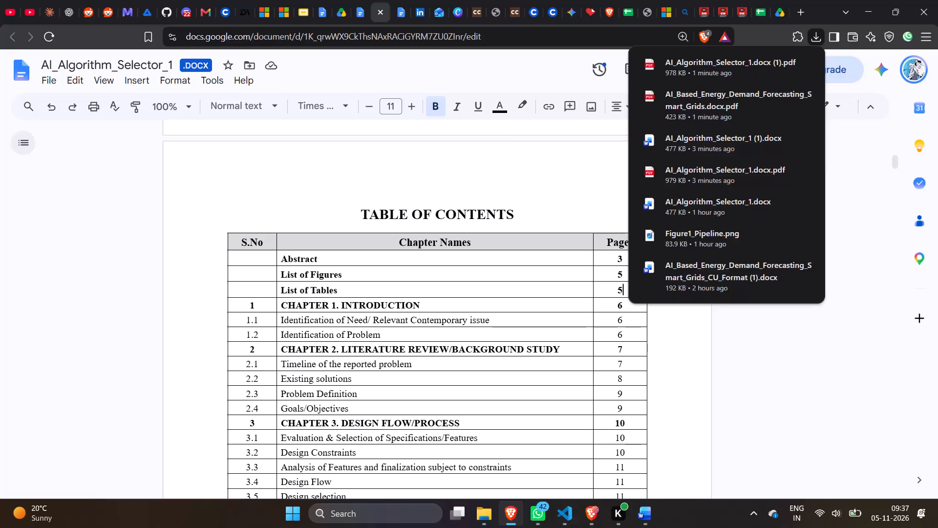
# Dismiss the recent downloads list, switch to Microsoft Word and close the Project Report template document.
pyautogui.click(751, 418)
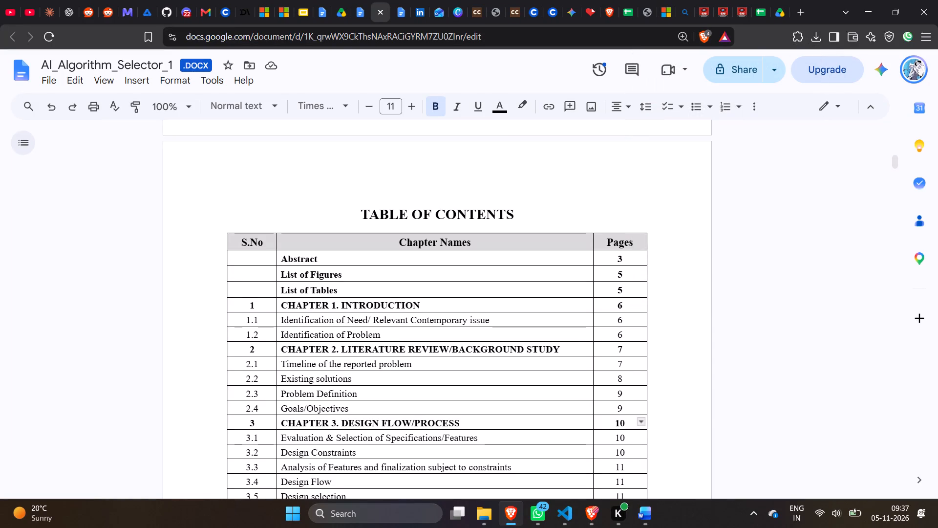
pyautogui.click(643, 510)
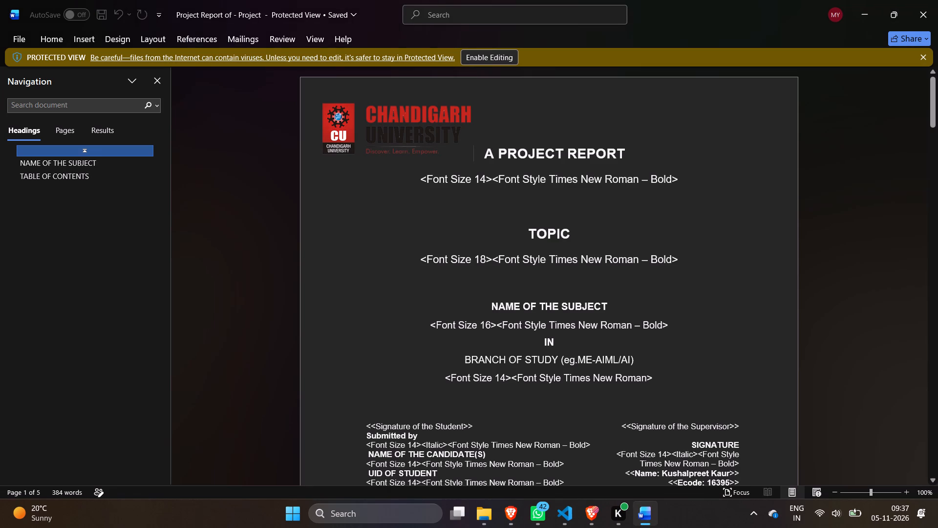
pyautogui.click(923, 13)
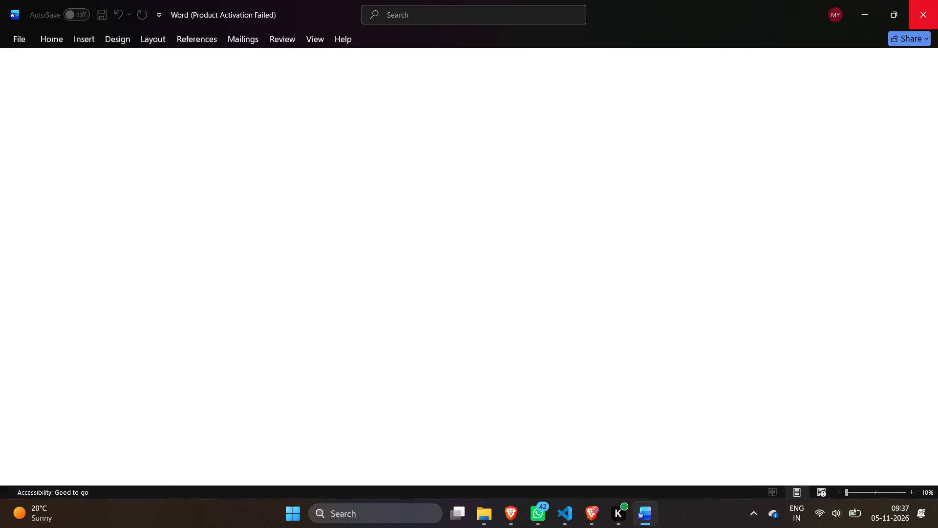